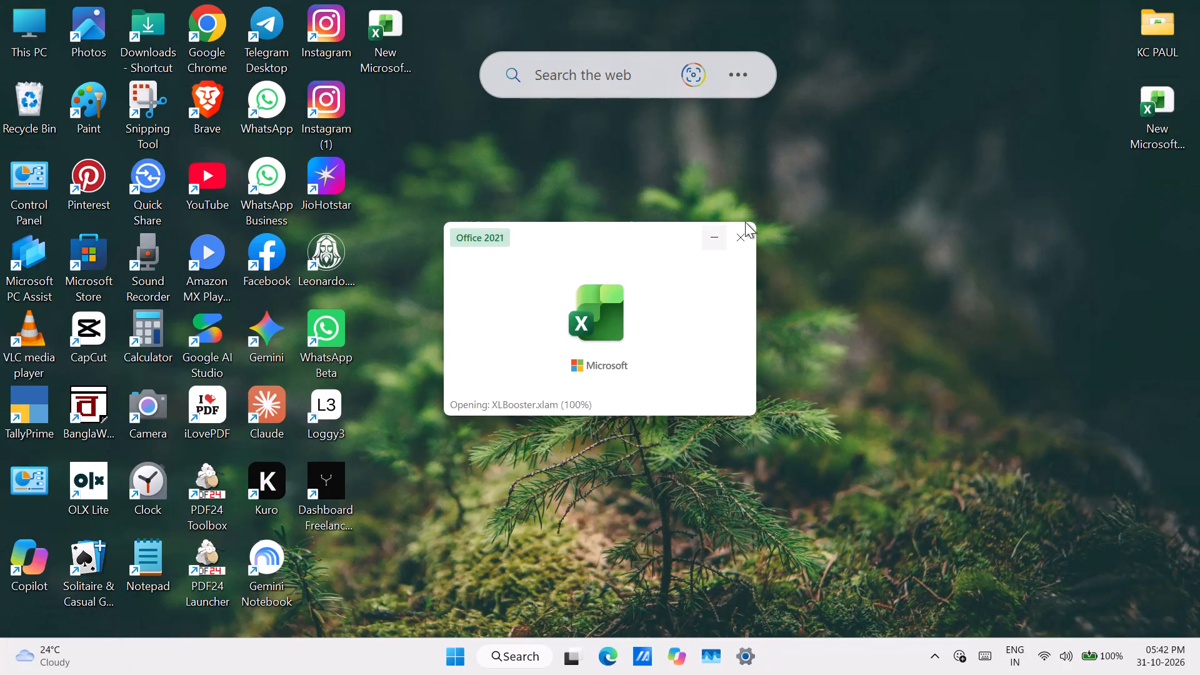
Close the Excel startup window while it is still loading.
{"action": "left_click", "coordinate": [745, 238]}
Open the Faber Stock Register.xlsx workbook from the FABER Stock folder on New Volume (D:).
{"action": "double_click", "coordinate": [1, 47]}
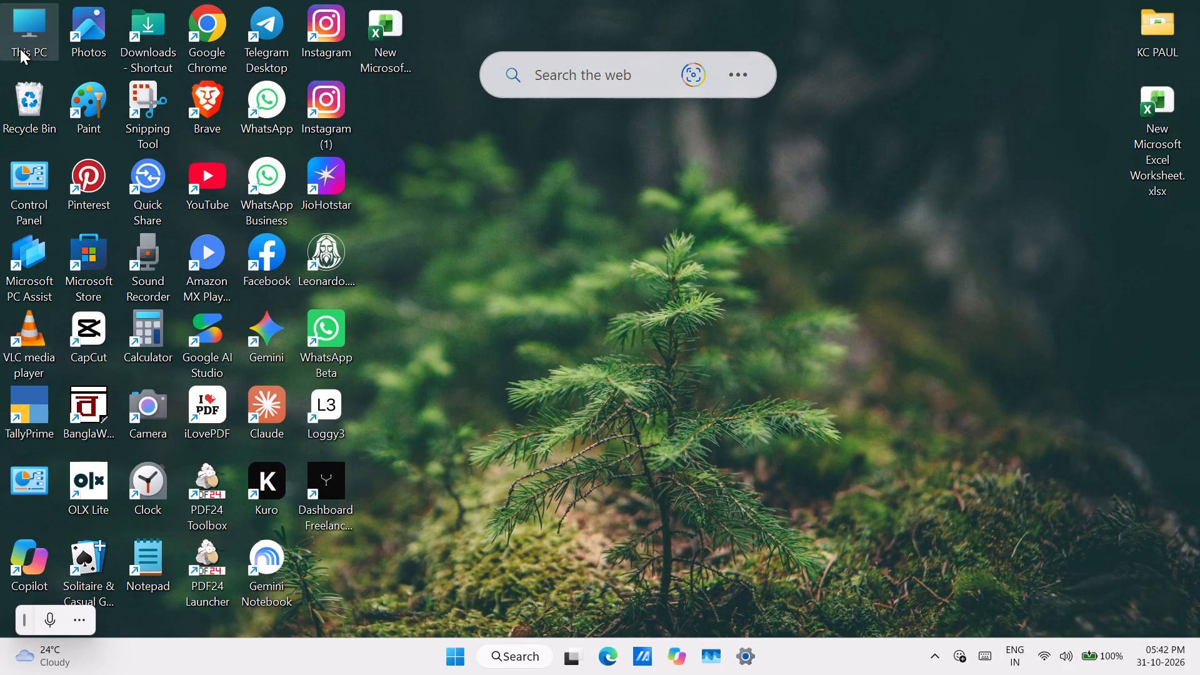
{"action": "double_click", "coordinate": [20, 49]}
{"action": "double_click", "coordinate": [575, 159]}
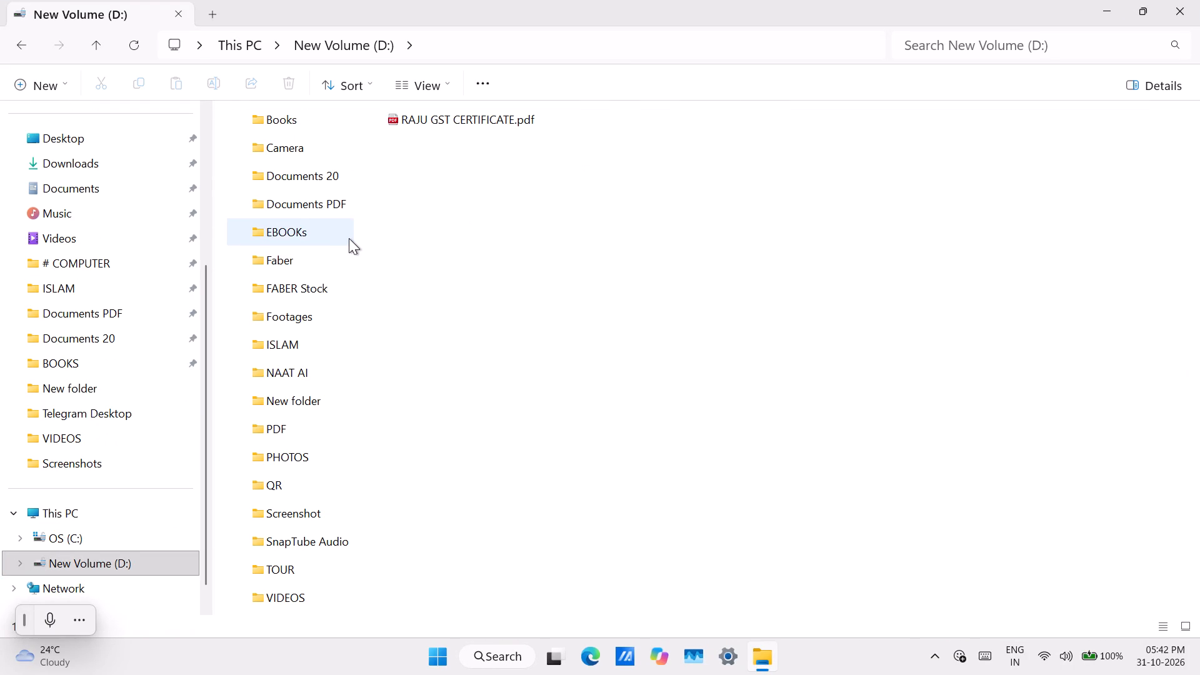
{"action": "double_click", "coordinate": [282, 487]}
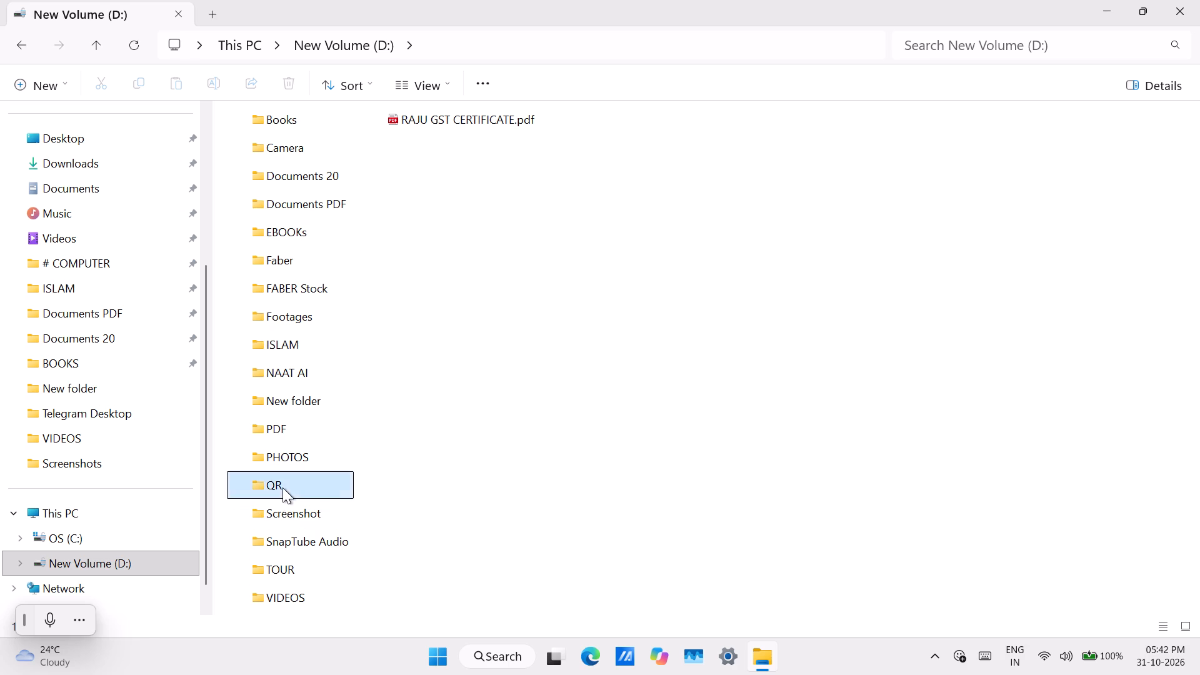
{"action": "left_click", "coordinate": [20, 45]}
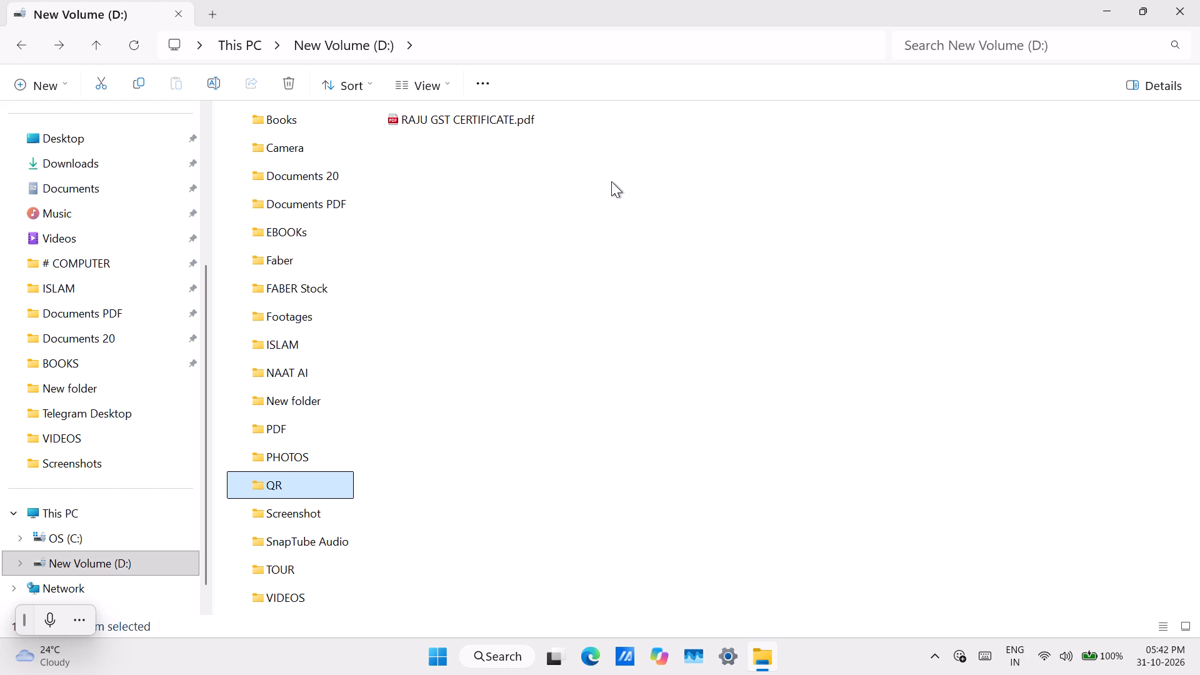
{"action": "double_click", "coordinate": [329, 296]}
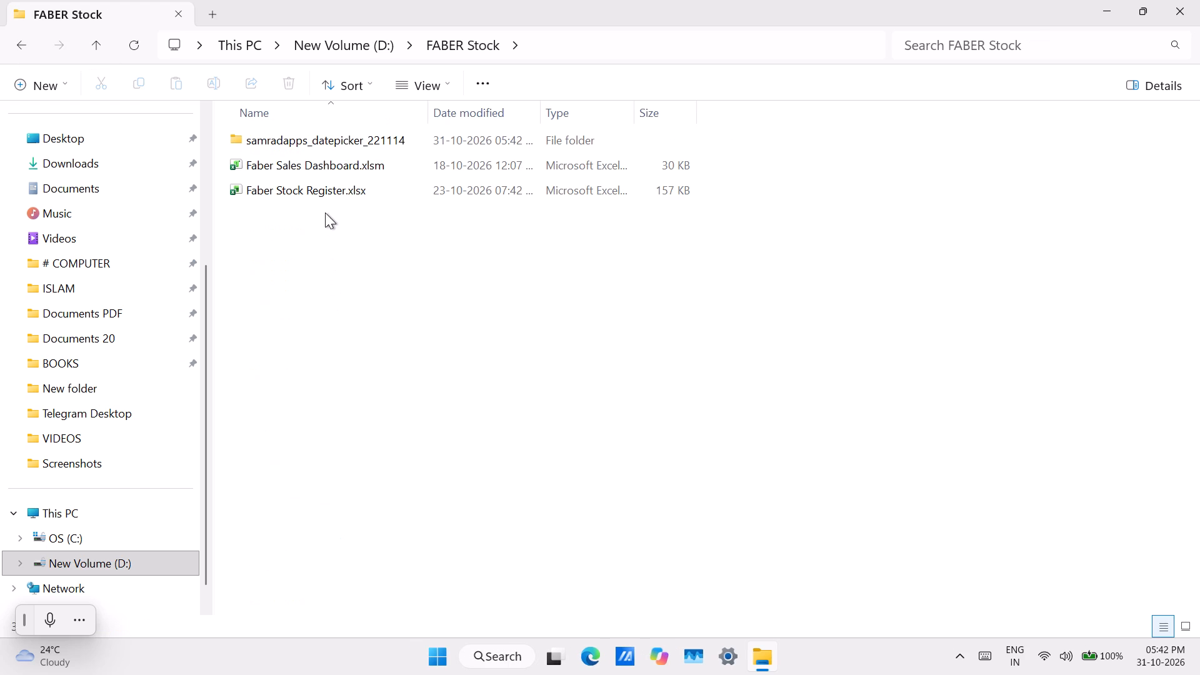
{"action": "double_click", "coordinate": [328, 193]}
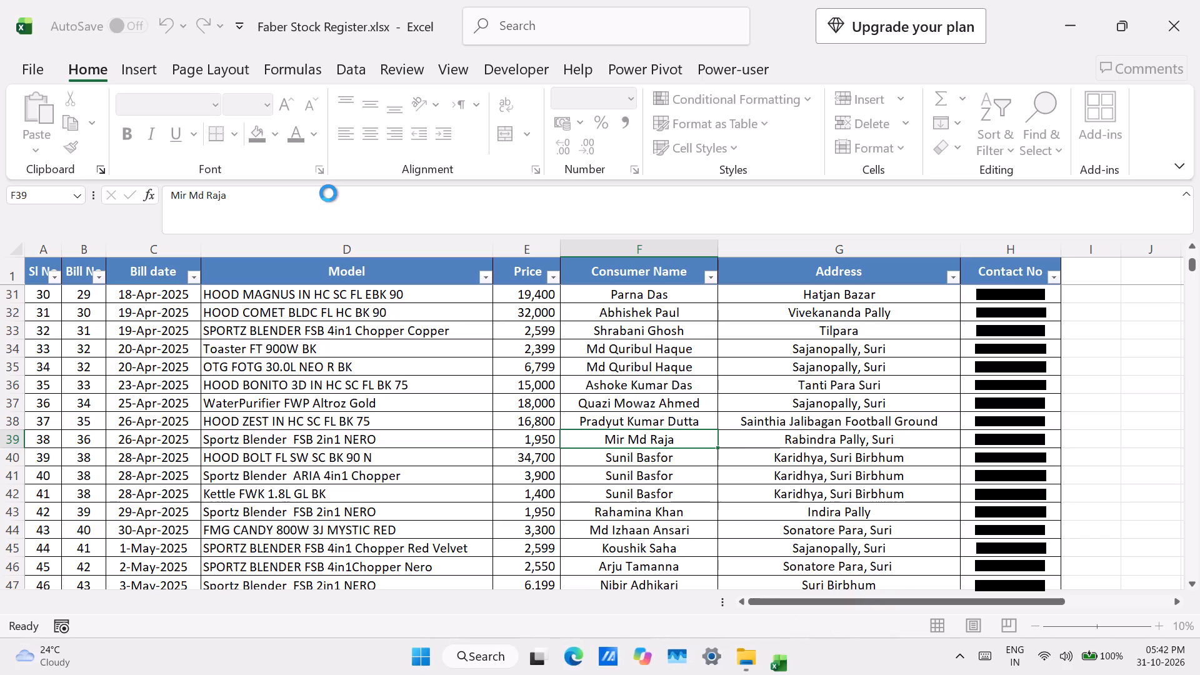
Look through the sales entries in the Sale Register sheet, moving on to the later bill dates.
{"action": "scroll", "coordinate": [473, 383], "scroll_direction": "down", "scroll_amount": 2}
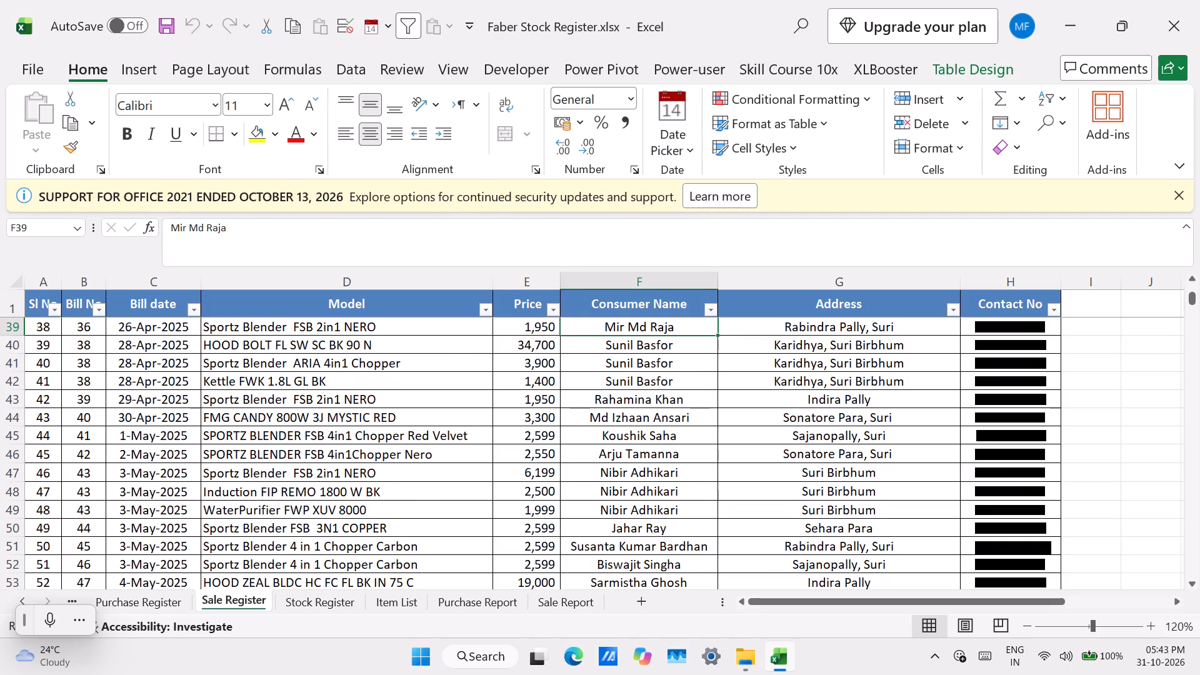
{"action": "scroll", "coordinate": [495, 400], "scroll_direction": "down", "scroll_amount": 17}
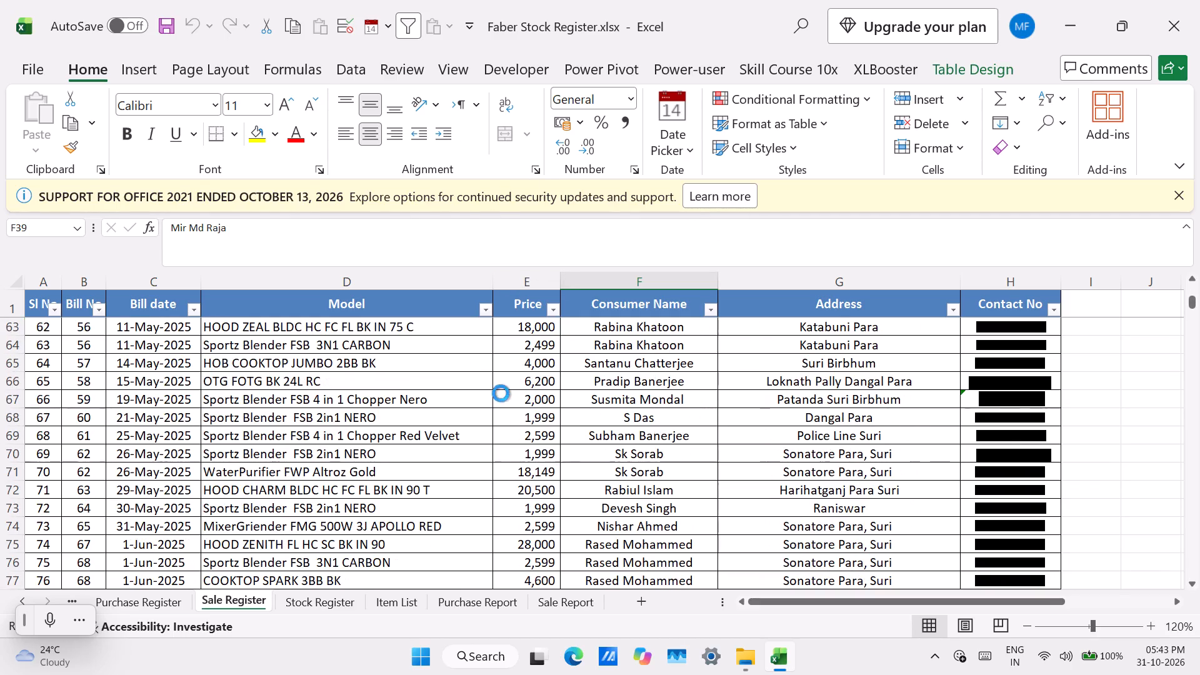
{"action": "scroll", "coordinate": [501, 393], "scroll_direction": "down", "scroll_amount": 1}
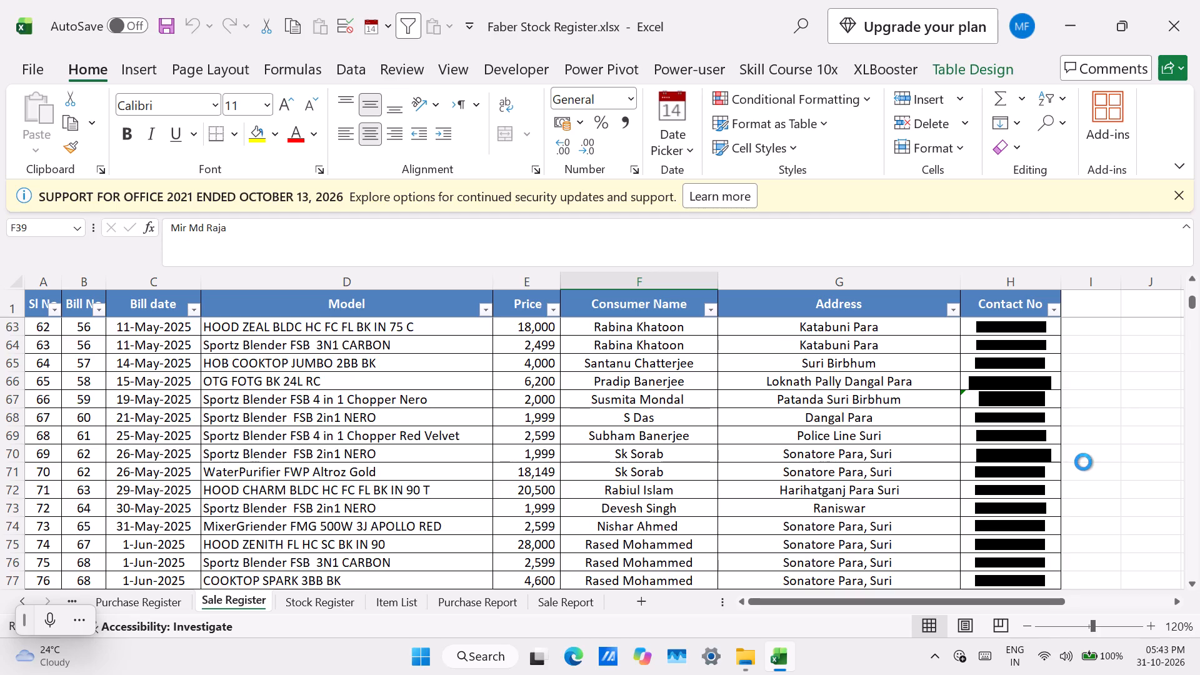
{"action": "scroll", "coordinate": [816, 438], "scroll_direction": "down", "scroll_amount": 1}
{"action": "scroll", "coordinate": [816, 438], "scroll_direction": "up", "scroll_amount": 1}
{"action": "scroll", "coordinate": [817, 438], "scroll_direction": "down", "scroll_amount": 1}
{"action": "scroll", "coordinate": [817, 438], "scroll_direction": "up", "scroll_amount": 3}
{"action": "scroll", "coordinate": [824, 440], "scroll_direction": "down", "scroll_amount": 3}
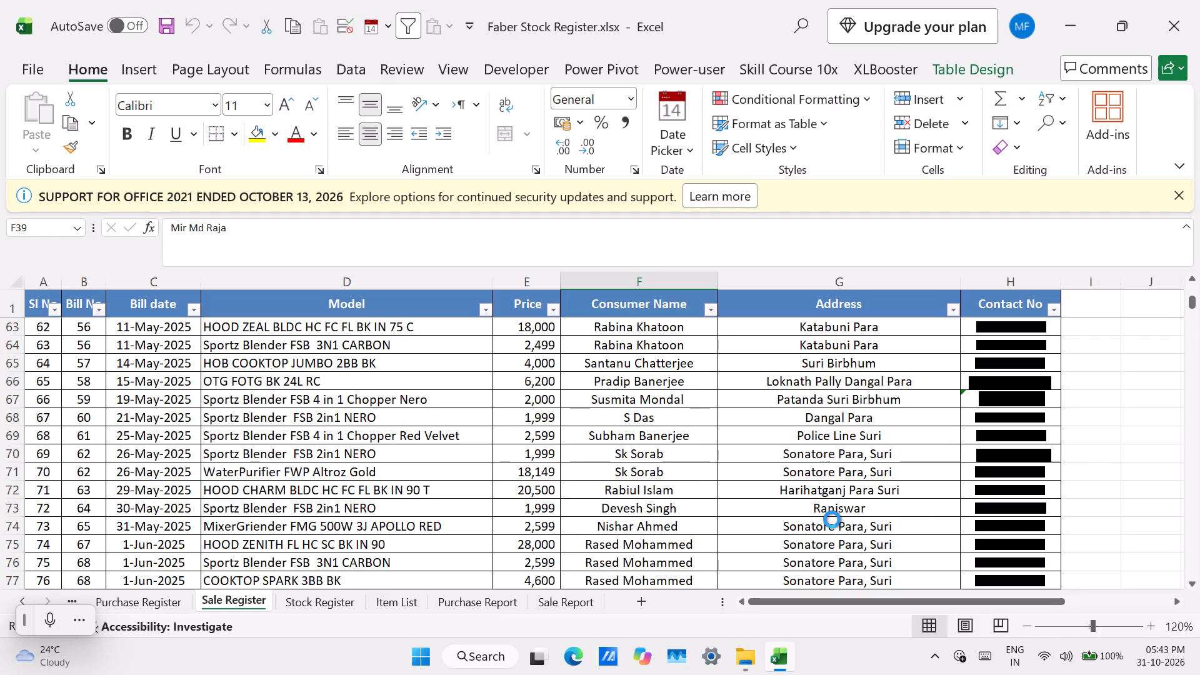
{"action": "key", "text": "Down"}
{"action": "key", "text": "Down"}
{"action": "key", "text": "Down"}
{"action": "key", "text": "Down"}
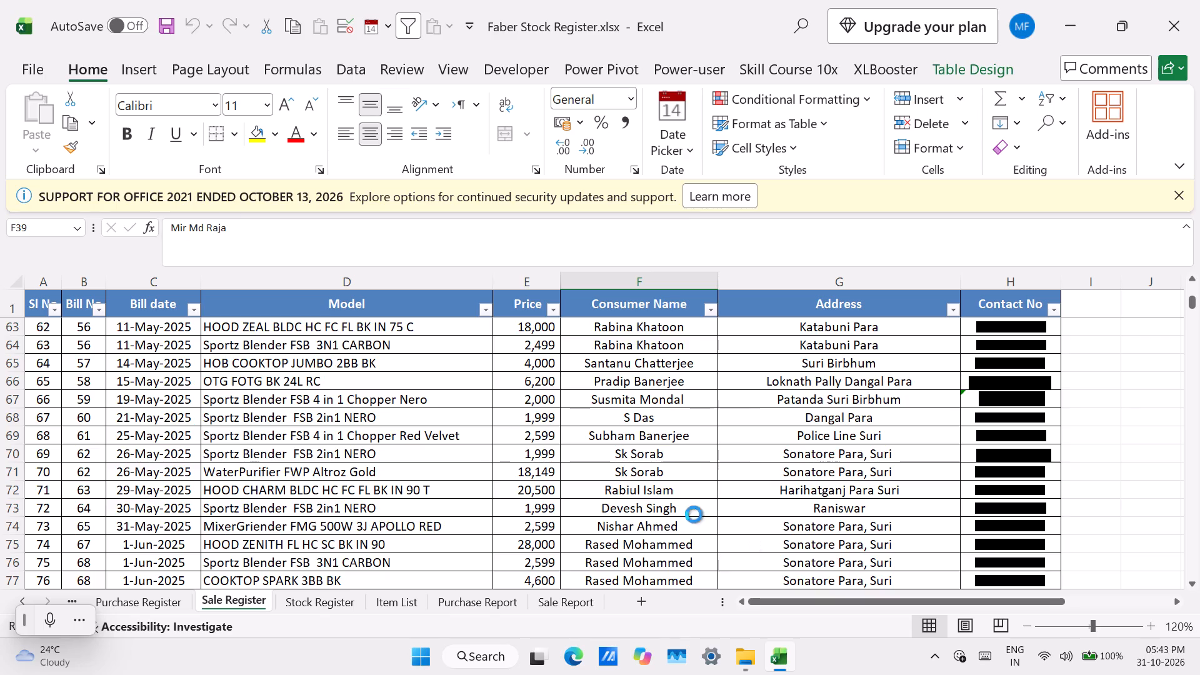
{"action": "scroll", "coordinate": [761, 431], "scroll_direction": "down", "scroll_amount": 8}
Restart the graphics driver to try to recover the unresponsive workbook window.
{"action": "key", "text": "ctrl+shift+super+b"}
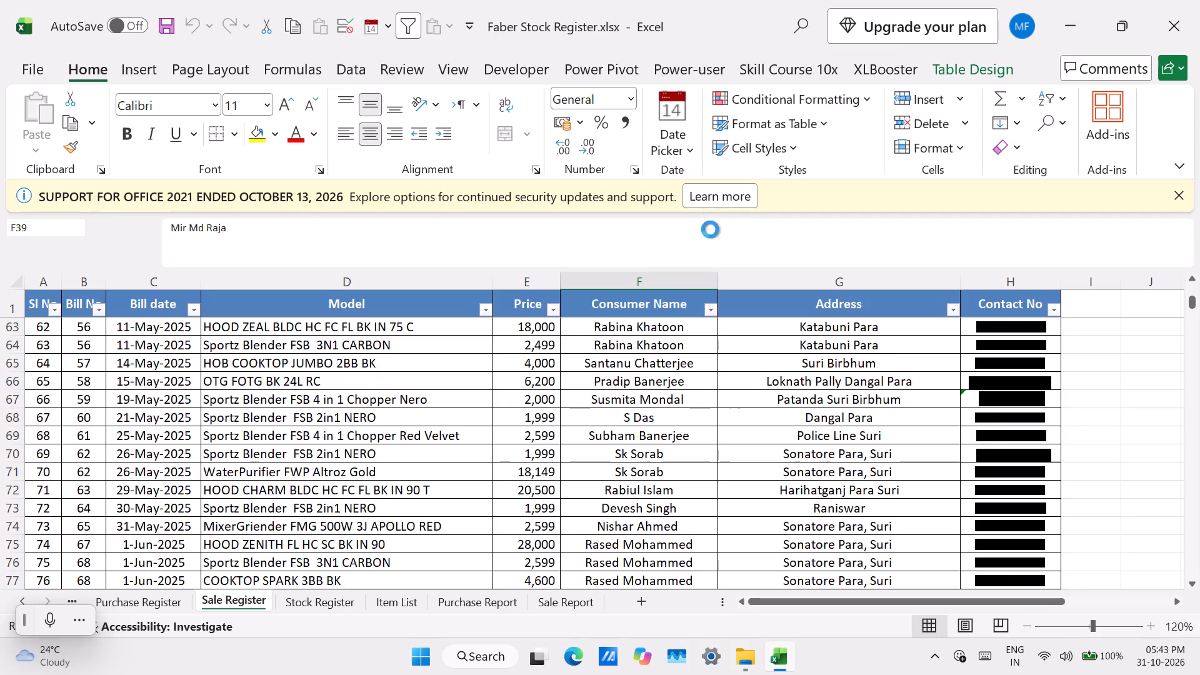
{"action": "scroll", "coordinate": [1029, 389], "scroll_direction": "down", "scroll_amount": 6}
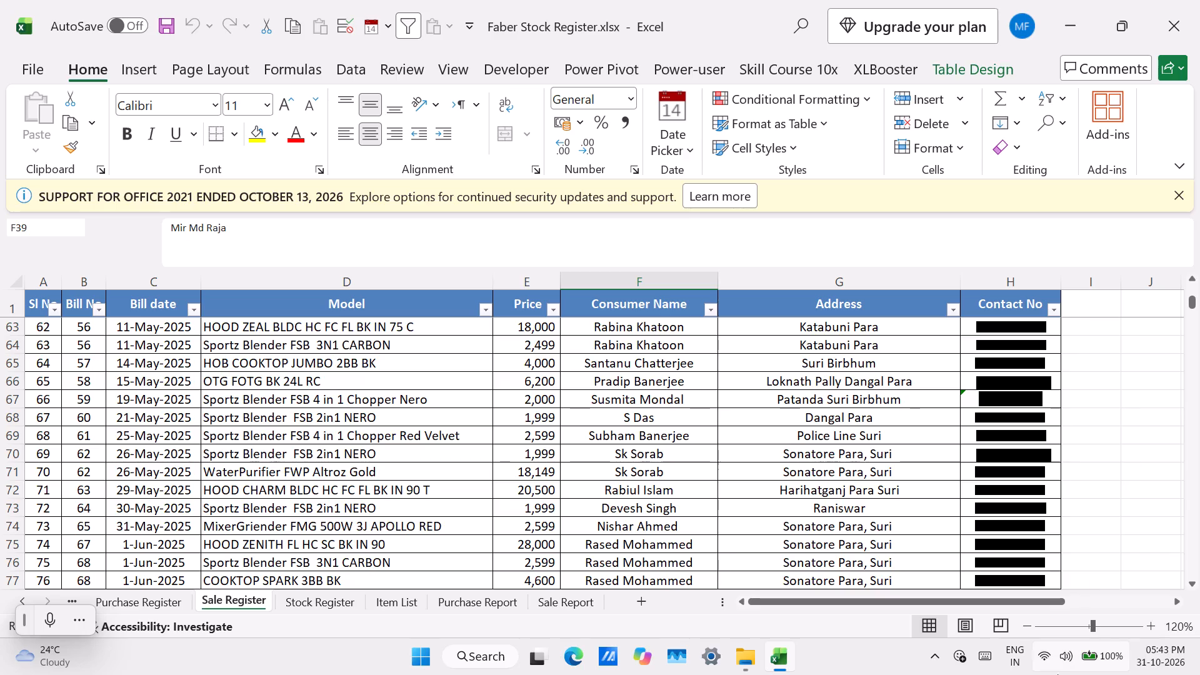
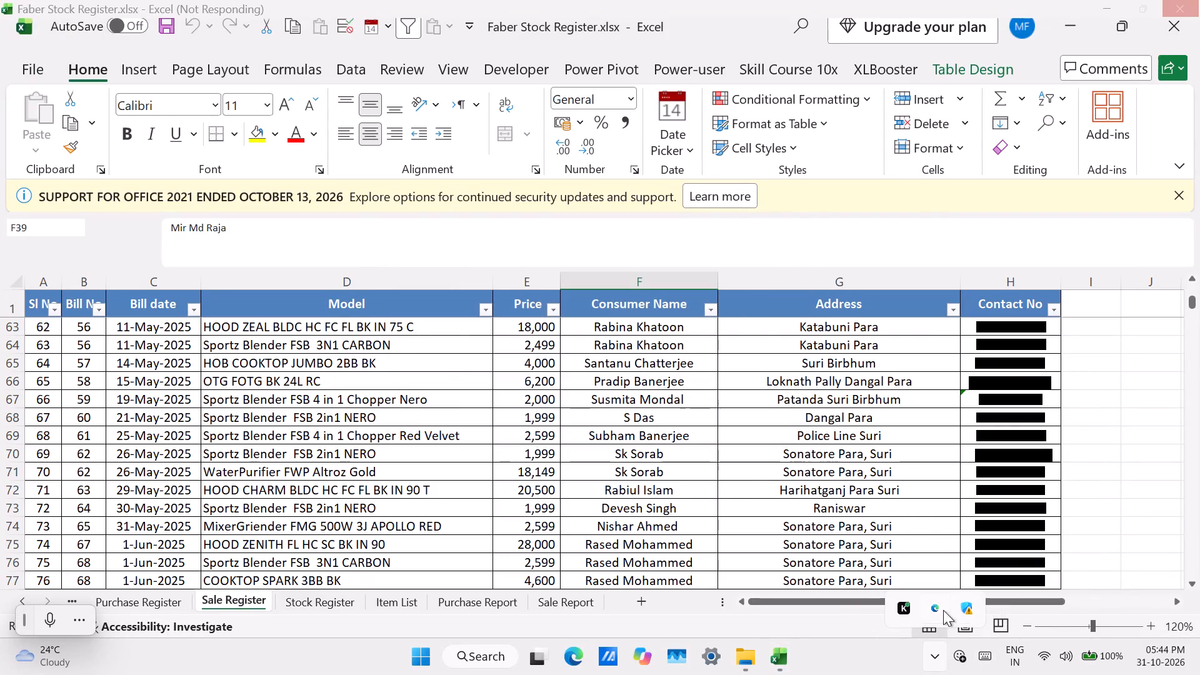
{"action": "right_click", "coordinate": [937, 611]}
{"action": "left_click", "coordinate": [979, 589]}
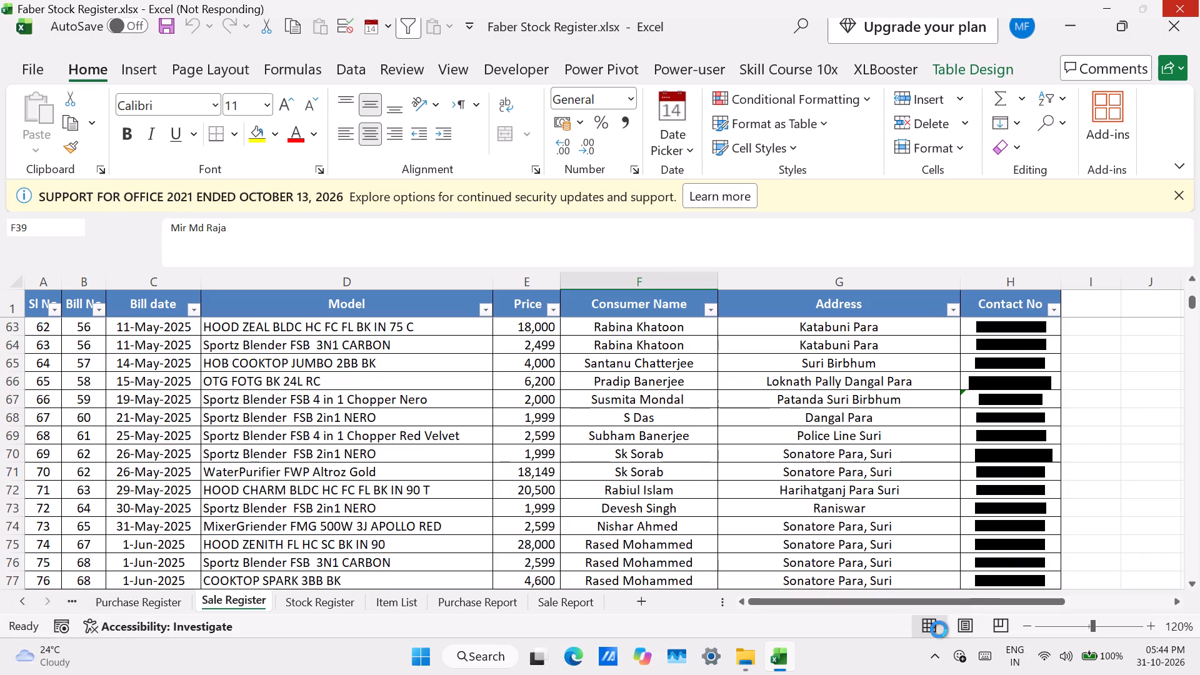
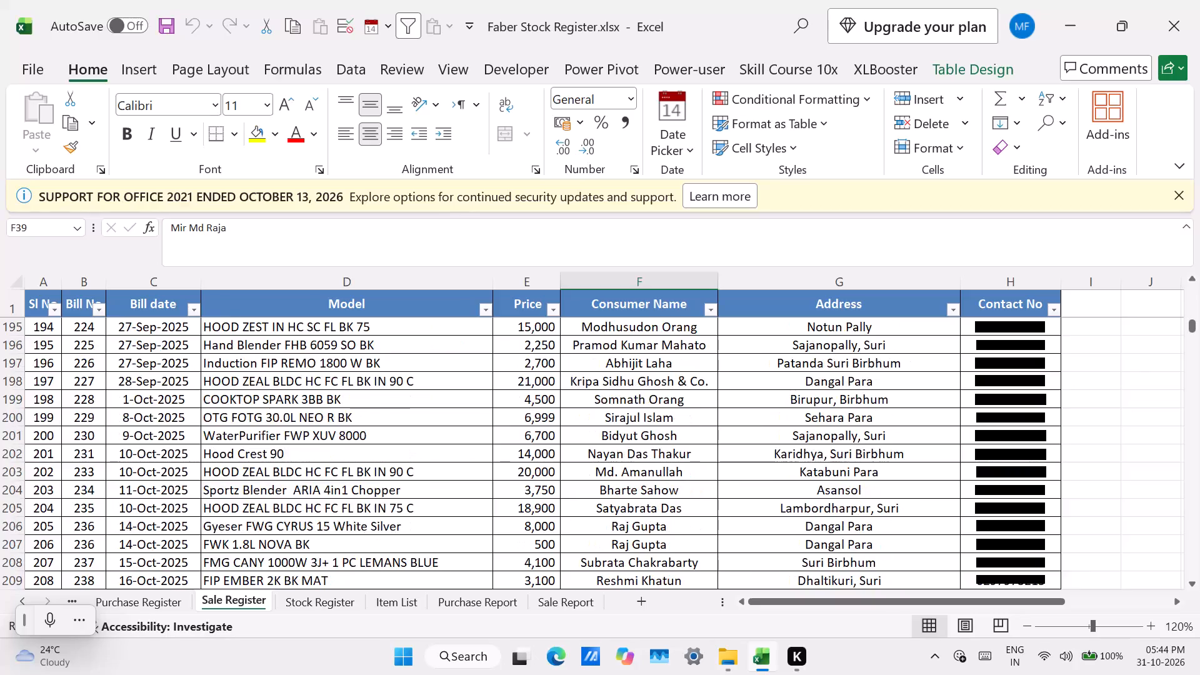
In the first empty Sale Register row, Sl No 579, enter bill number 561 and bill date 3-Oct-2026.
{"action": "scroll", "coordinate": [622, 479], "scroll_direction": "down", "scroll_amount": 2}
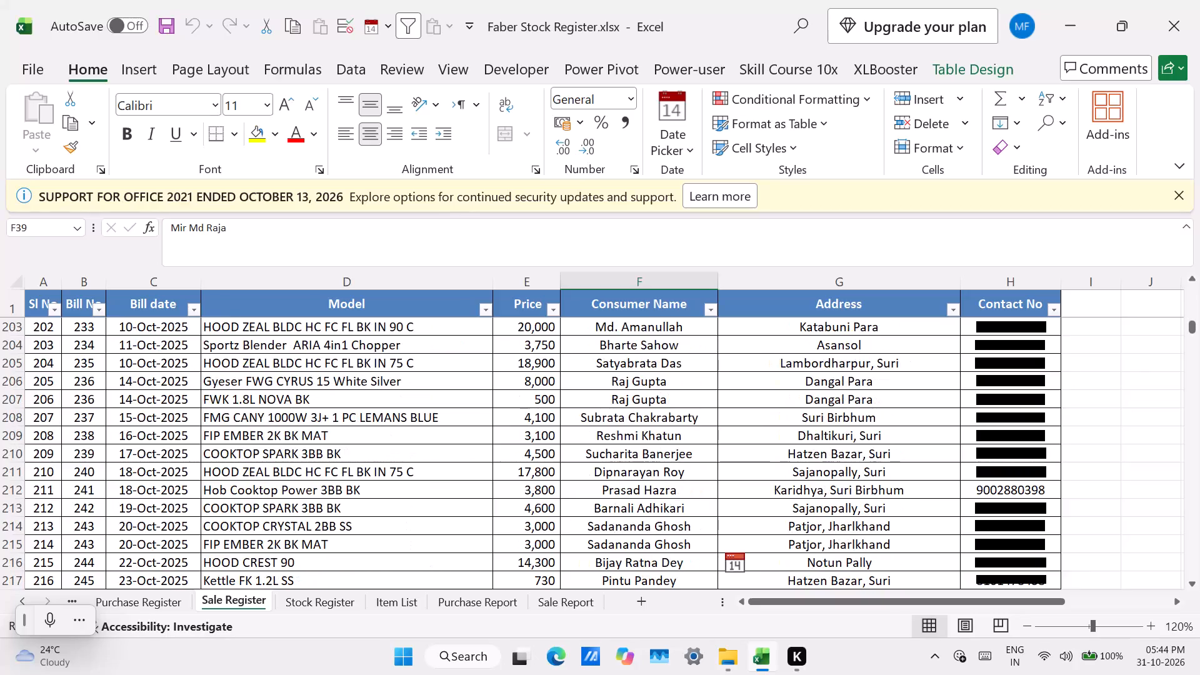
{"action": "left_click_drag", "start_coordinate": [1192, 322], "coordinate": [1199, 391]}
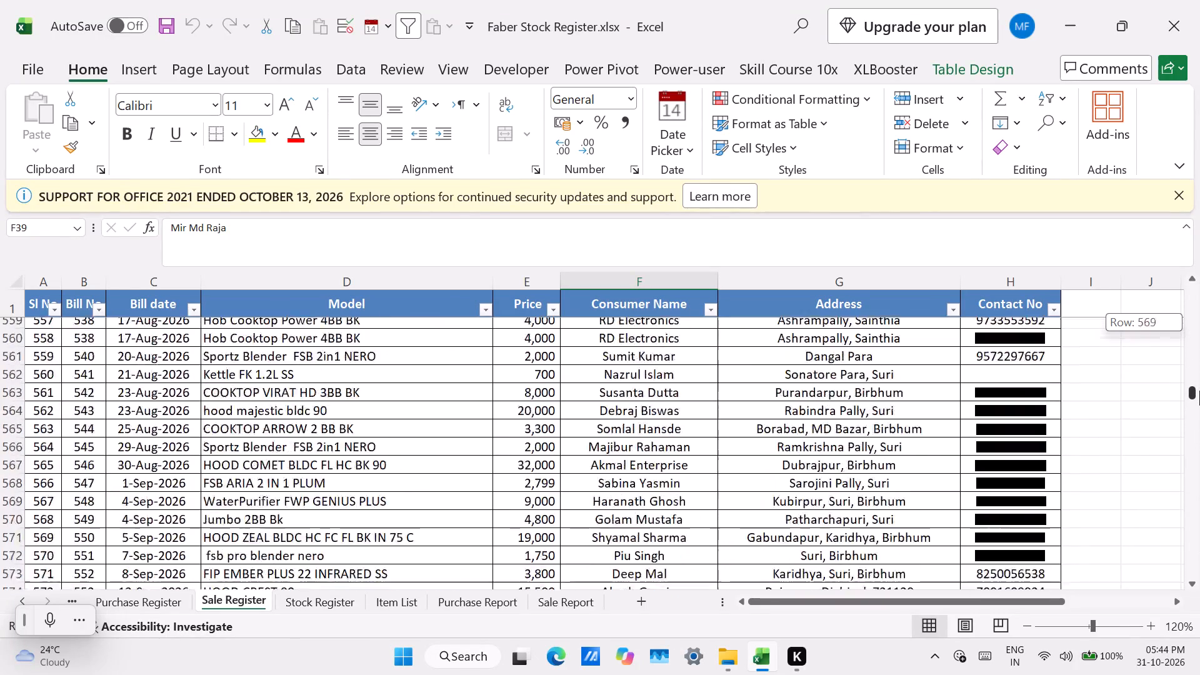
{"action": "left_click_drag", "start_coordinate": [1199, 391], "coordinate": [1199, 392]}
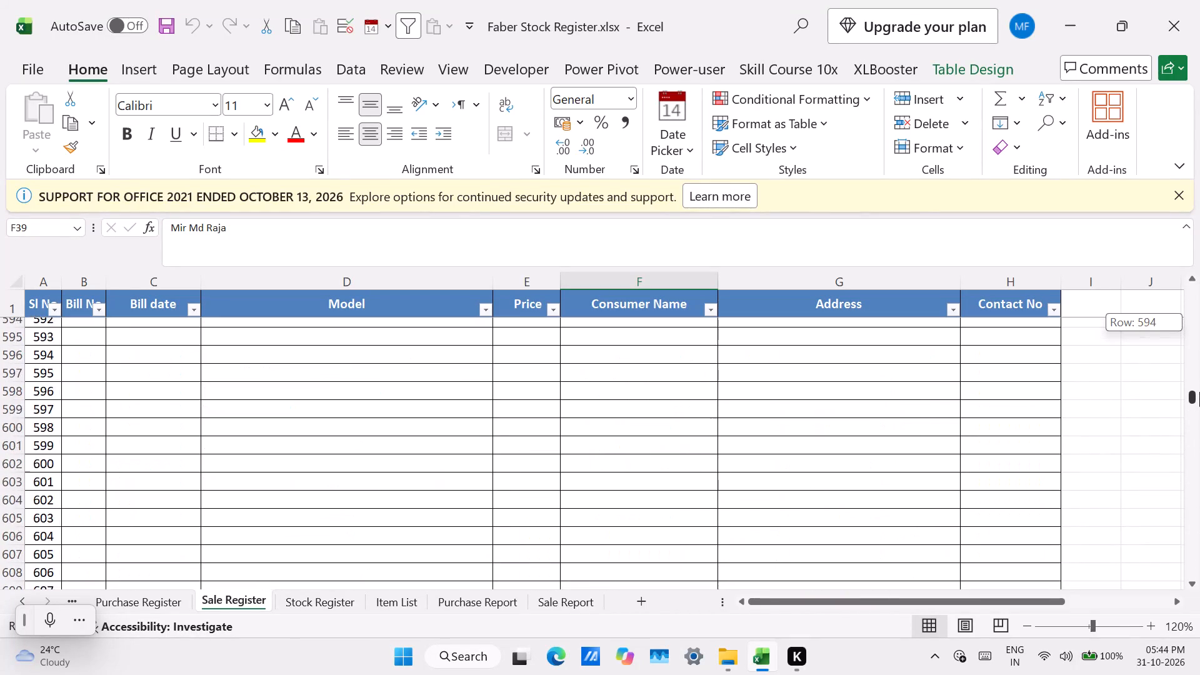
{"action": "left_click_drag", "start_coordinate": [1199, 392], "coordinate": [1199, 395]}
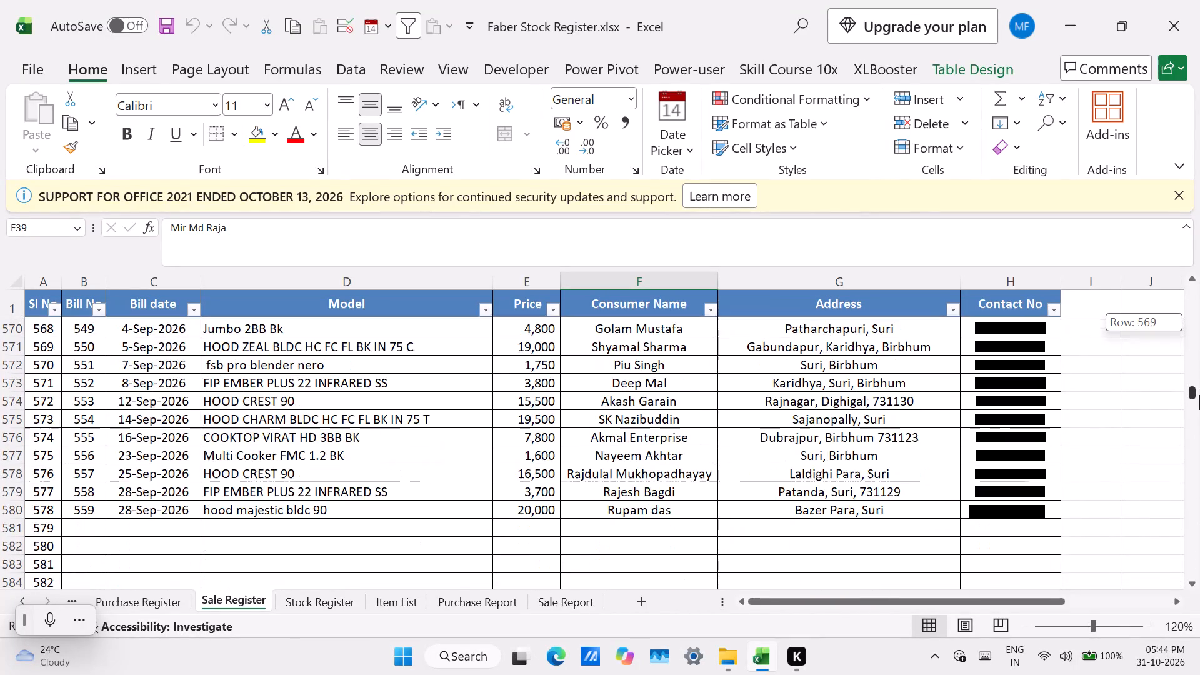
{"action": "left_click_drag", "start_coordinate": [1199, 395], "coordinate": [1199, 387]}
{"action": "scroll", "coordinate": [969, 424], "scroll_direction": "down", "scroll_amount": 3}
{"action": "scroll", "coordinate": [969, 424], "scroll_direction": "up", "scroll_amount": 1}
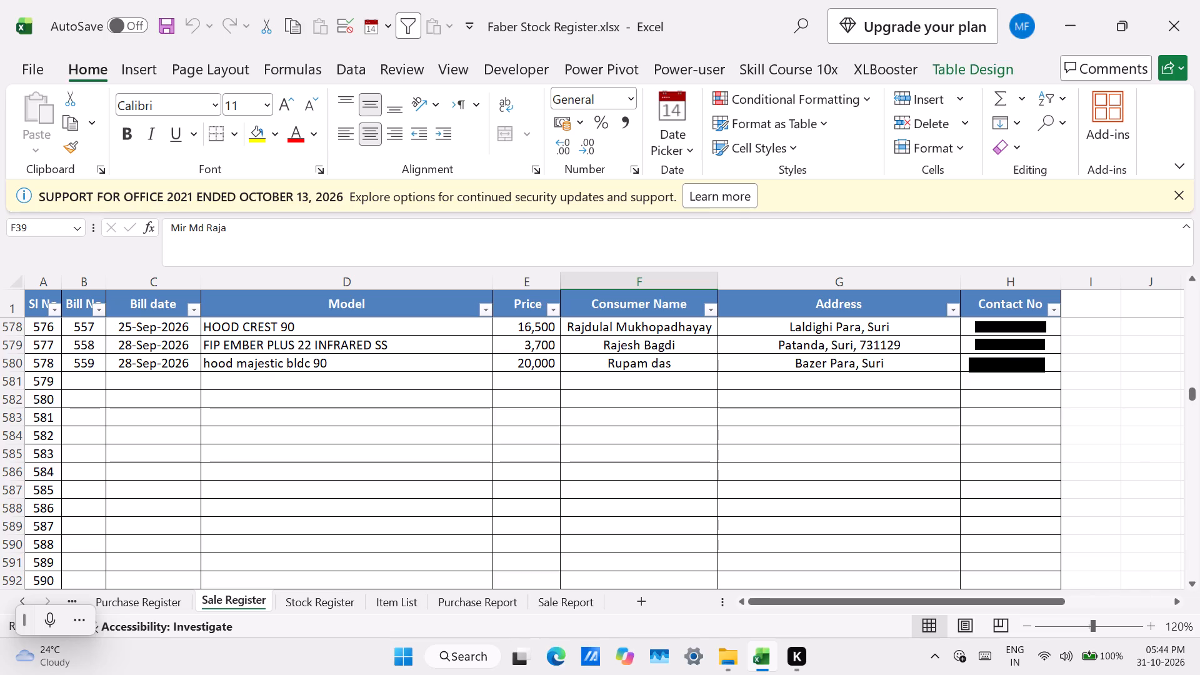
{"action": "left_click", "coordinate": [101, 378]}
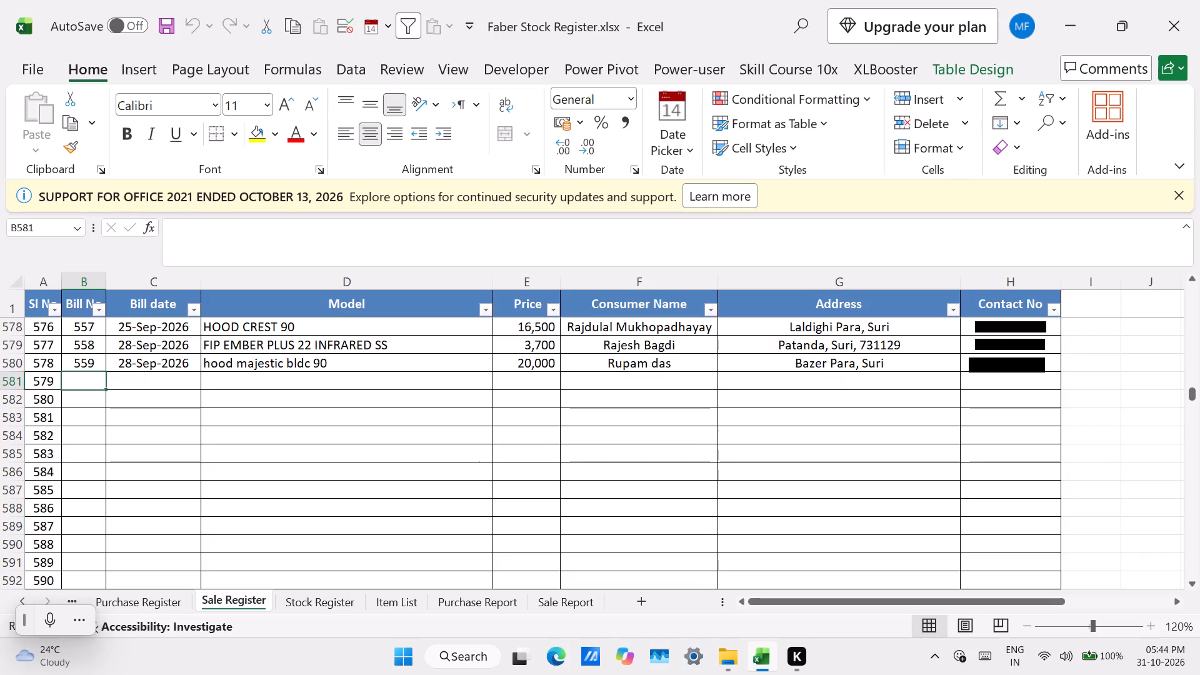
{"action": "type", "text": "56"}
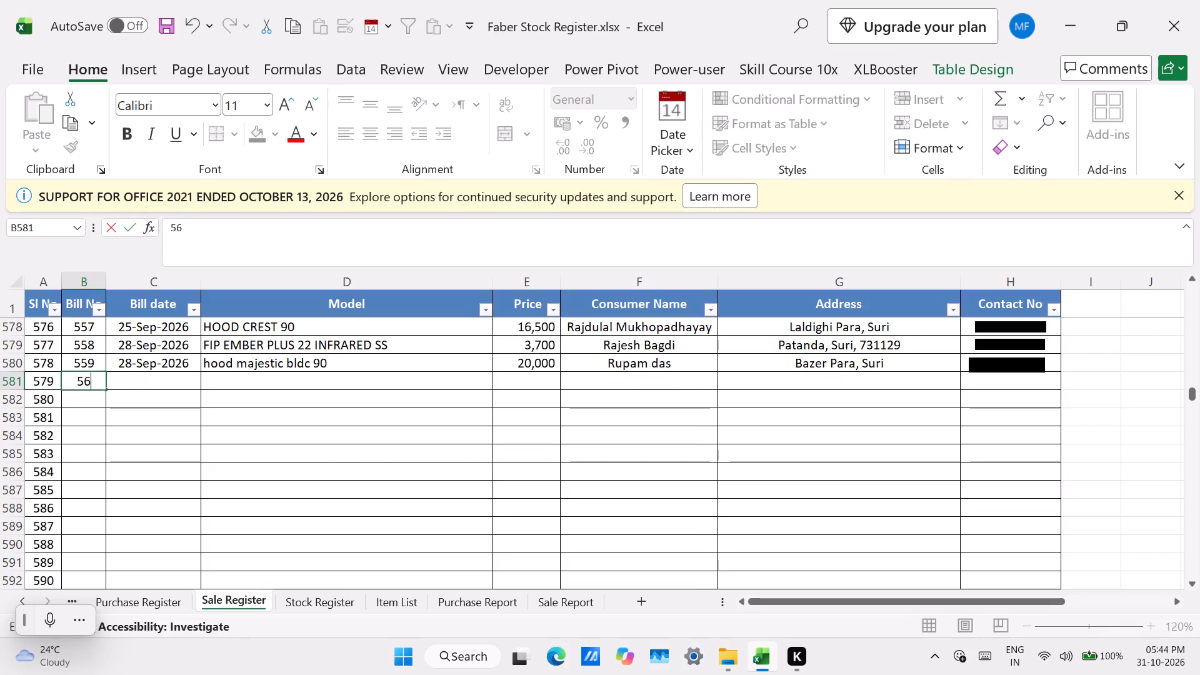
{"action": "key", "text": "1"}
{"action": "key", "text": "Right"}
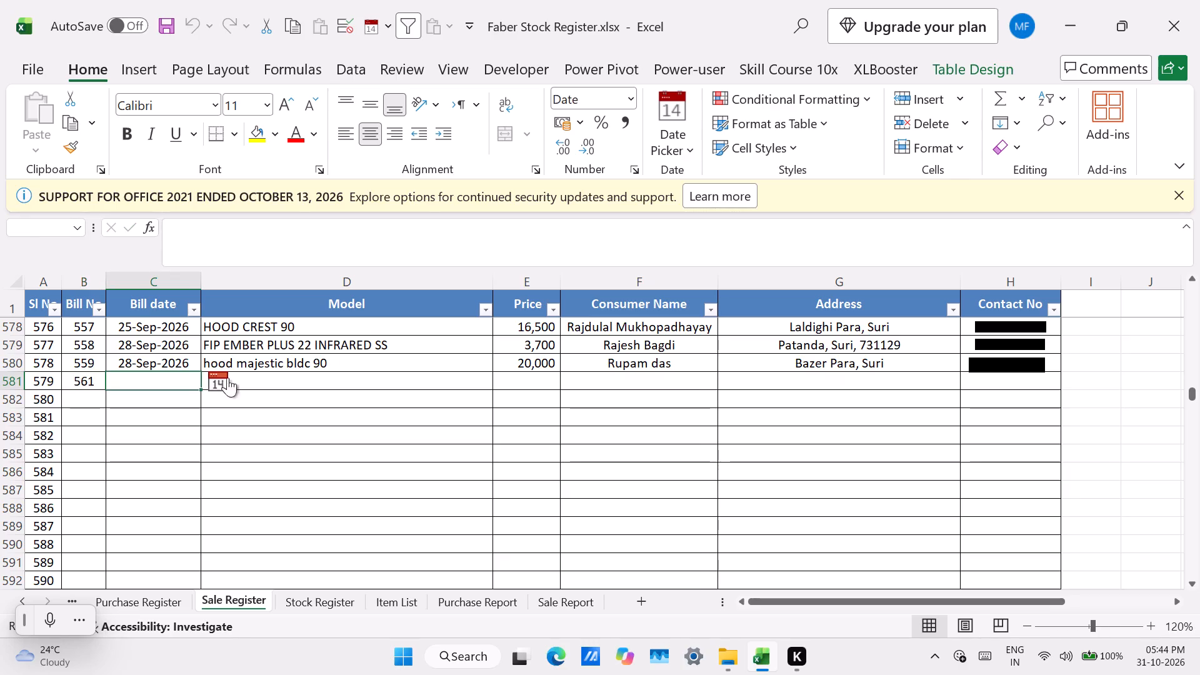
{"action": "left_click", "coordinate": [222, 381]}
{"action": "left_click", "coordinate": [422, 434]}
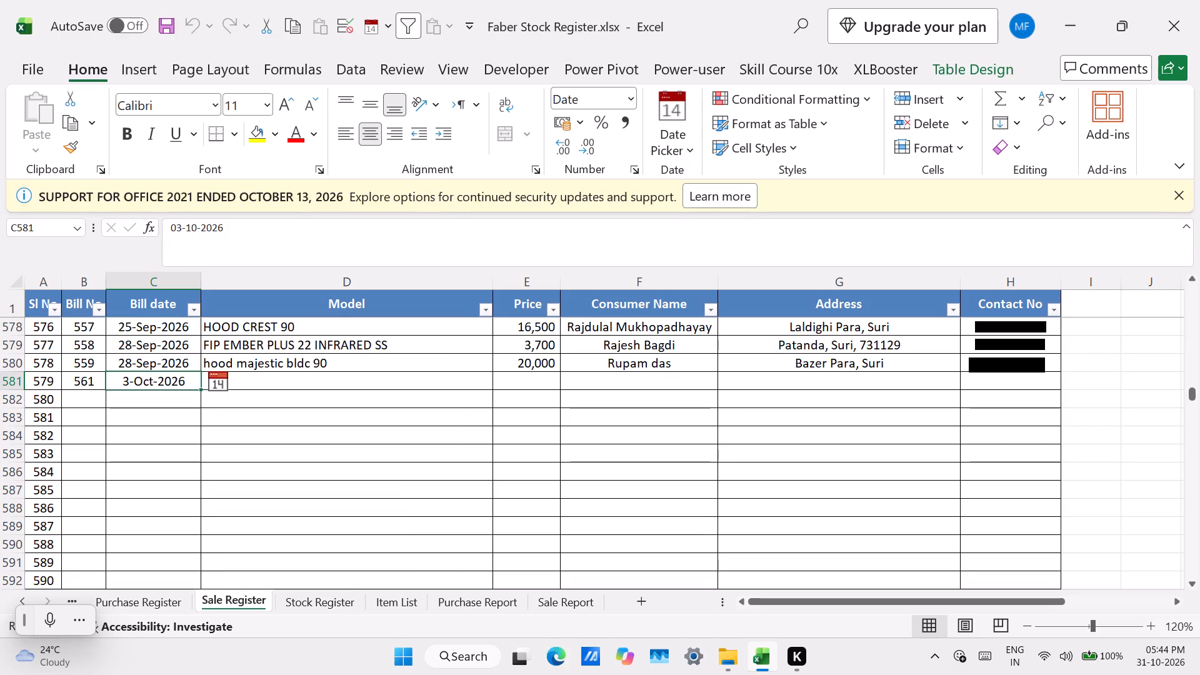
Enter the model HOOD CREST PRO 90 and price 15500 for bill 561.
{"action": "left_click", "coordinate": [339, 381]}
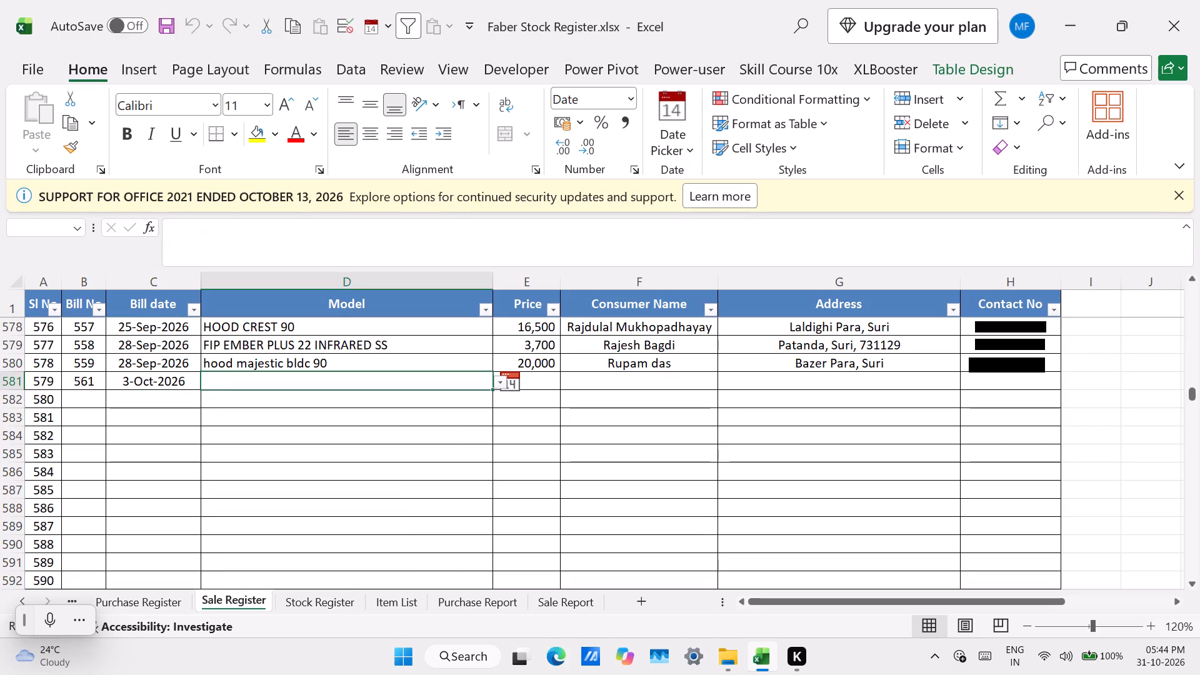
{"action": "type", "text": "cre"}
{"action": "key", "text": "BackSpace"}
{"action": "key", "text": "BackSpace"}
{"action": "key", "text": "BackSpace"}
{"action": "type", "text": "HOOD CREST PRO ()"}
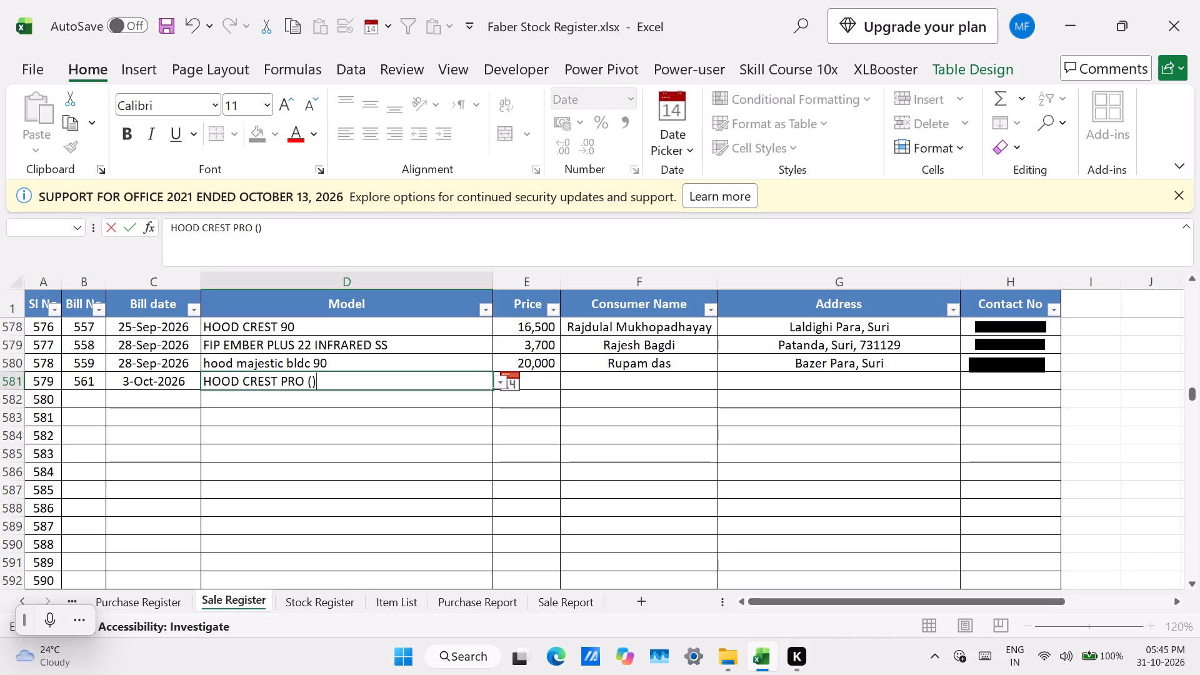
{"action": "key", "text": "shift+BackSpace"}
{"action": "key", "text": "shift+BackSpace"}
{"action": "type", "text": "90"}
{"action": "key", "text": "Tab"}
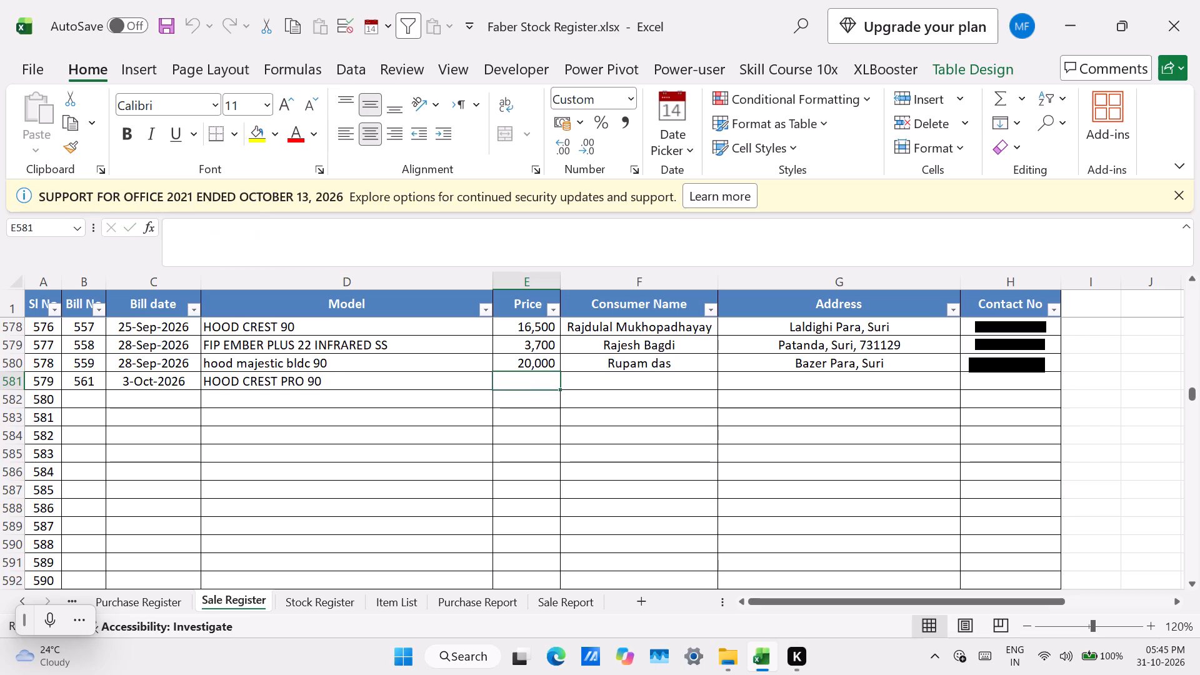
{"action": "type", "text": "15500"}
{"action": "key", "text": "Right"}
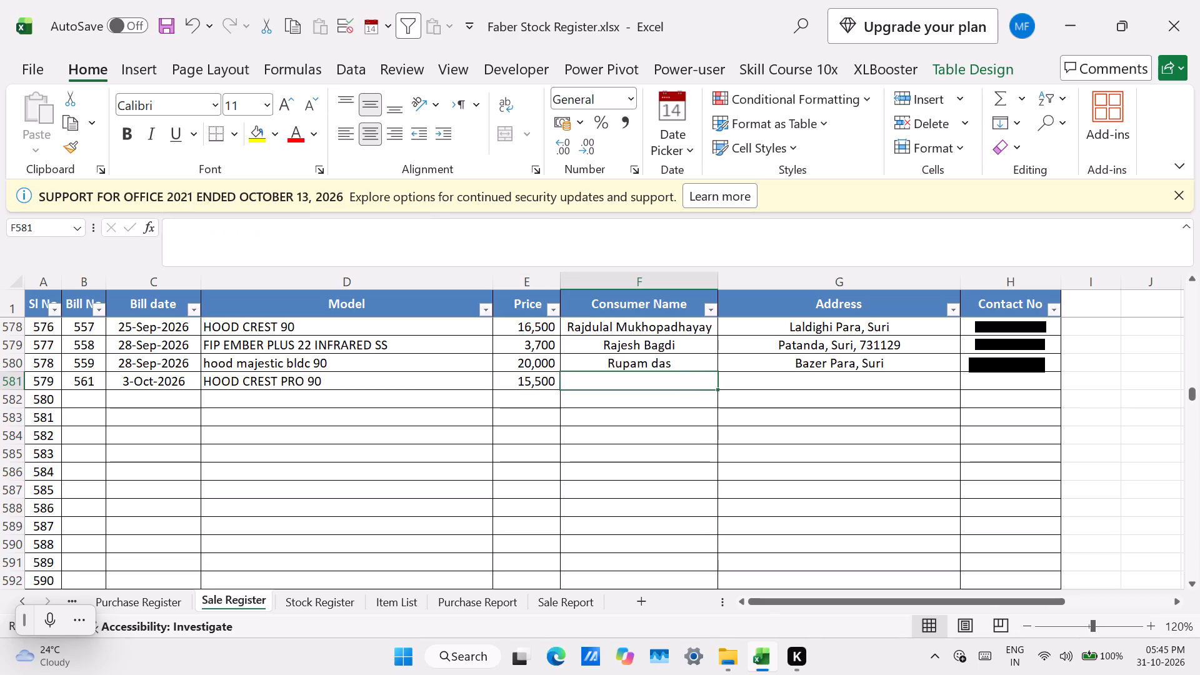
In the row for Sl No 580, enter bill number 5620 and bill date 4-Oct-2026.
{"action": "key", "text": "Left"}
{"action": "key", "text": "Left"}
{"action": "key", "text": "Left"}
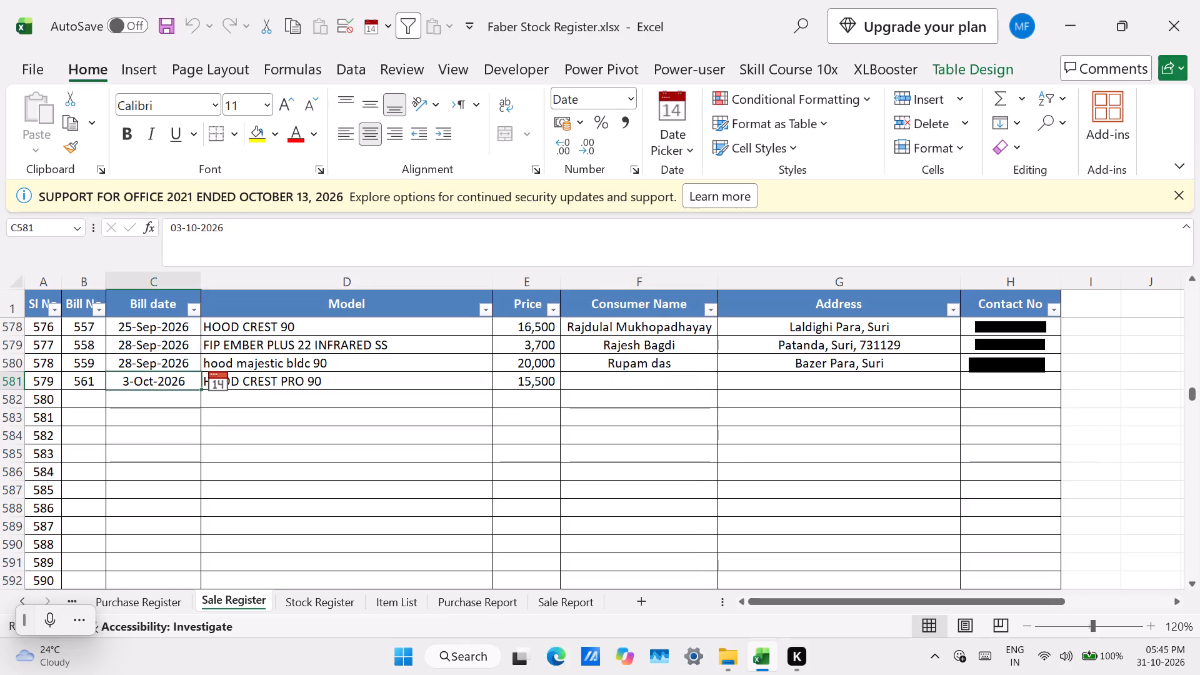
{"action": "key", "text": "Left"}
{"action": "key", "text": "Down"}
{"action": "type", "text": "5620"}
{"action": "left_click", "coordinate": [189, 397]}
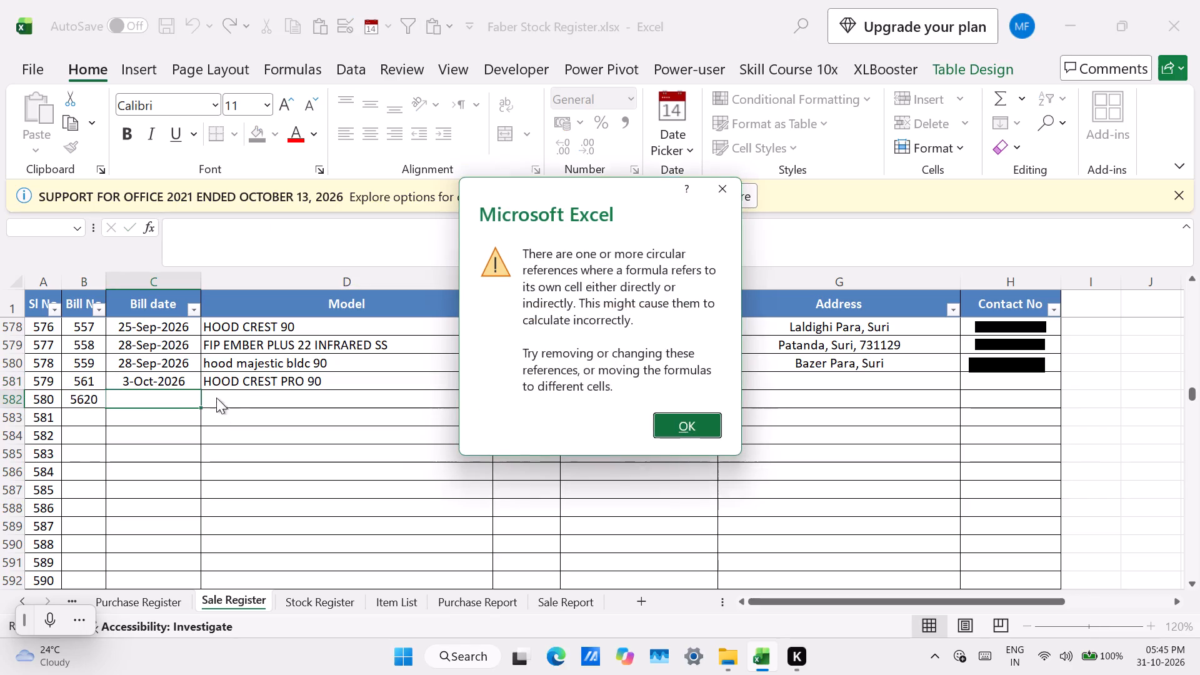
{"action": "left_click", "coordinate": [682, 443]}
{"action": "left_click", "coordinate": [671, 433]}
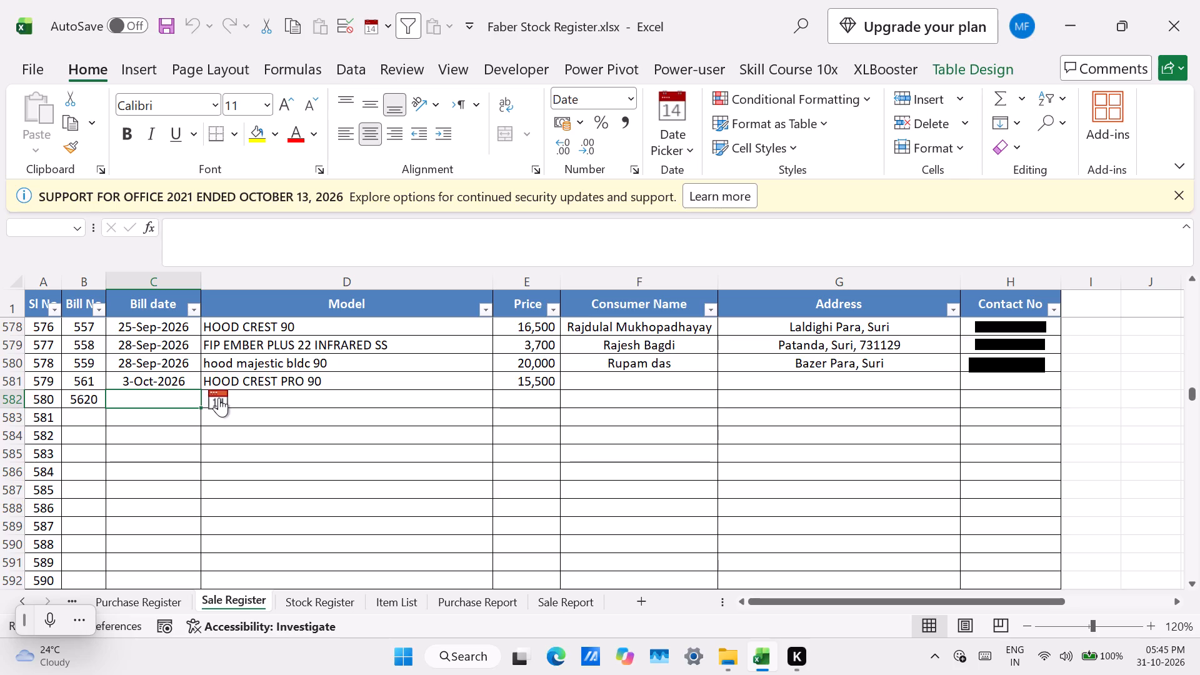
{"action": "left_click", "coordinate": [219, 397]}
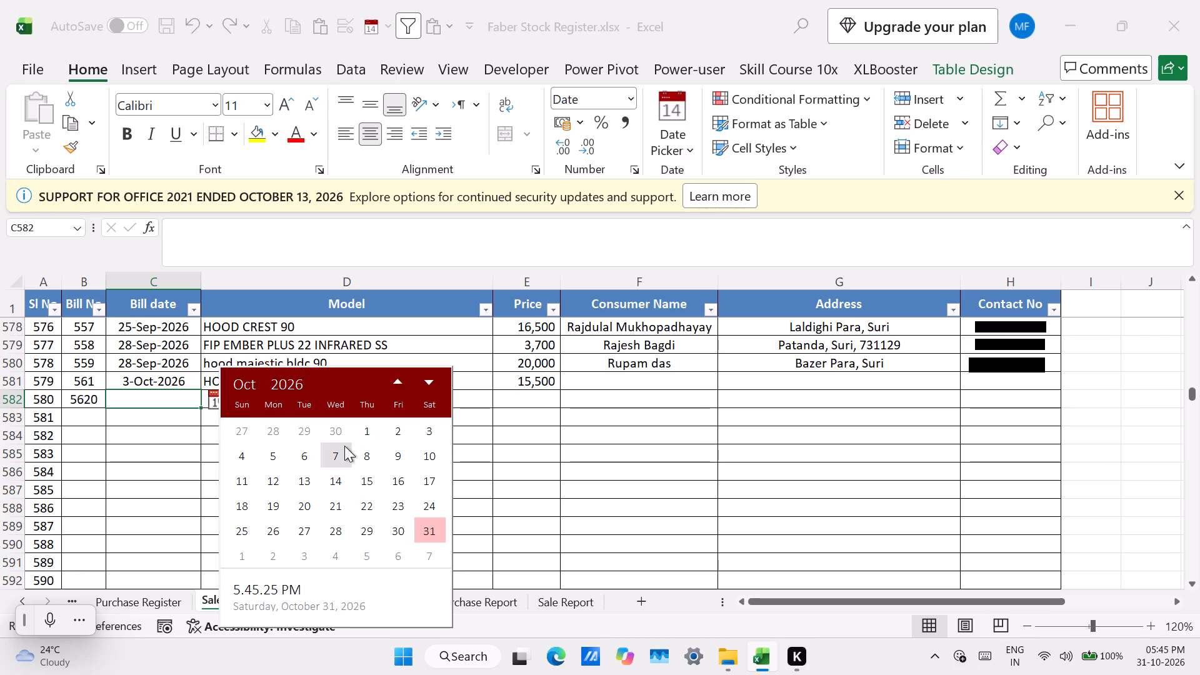
{"action": "left_click", "coordinate": [240, 457]}
For Sl No 580, choose the model HOOD ZEAL BLDC HC FC FL BK IN 60 C and enter price 17500.
{"action": "left_click", "coordinate": [241, 390]}
{"action": "left_click", "coordinate": [254, 406]}
{"action": "type", "text": "zea"}
{"action": "key", "text": "l"}
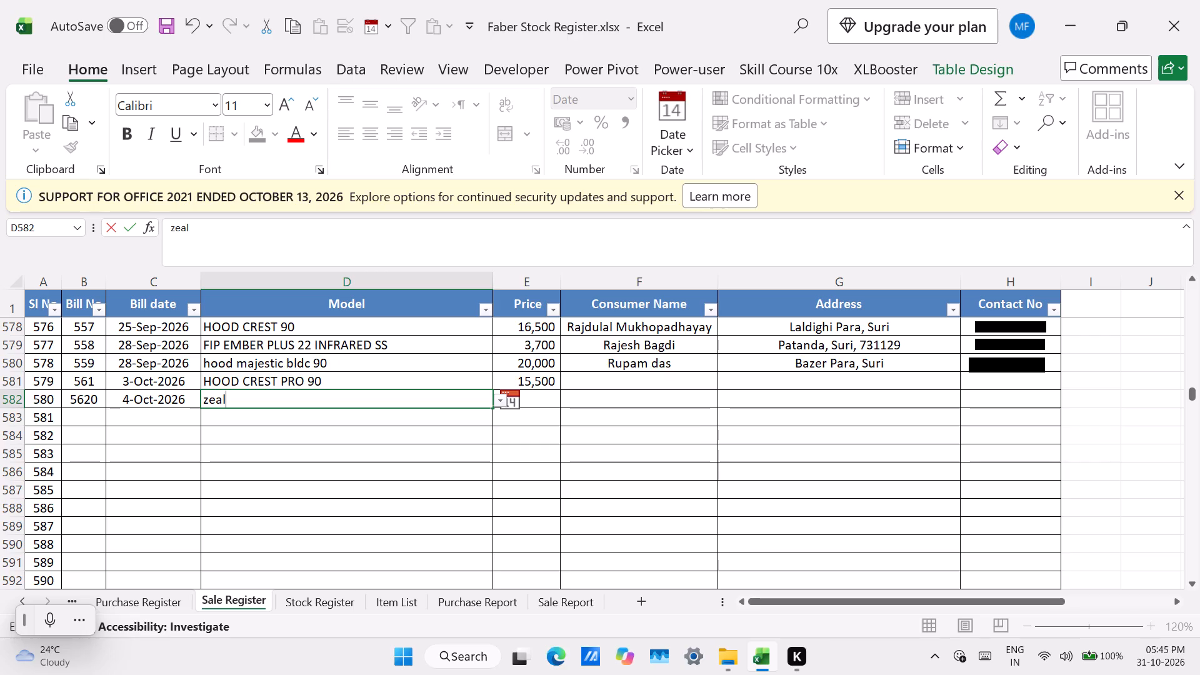
{"action": "left_click", "coordinate": [504, 401]}
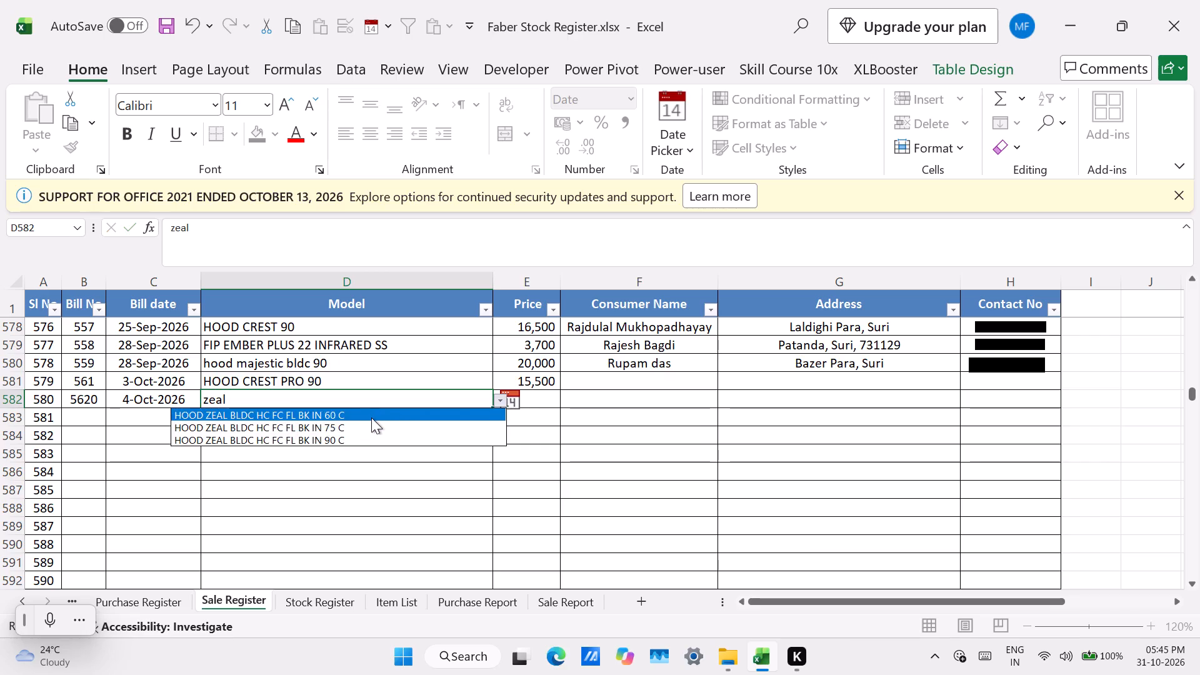
{"action": "left_click", "coordinate": [371, 416]}
{"action": "left_click", "coordinate": [553, 394]}
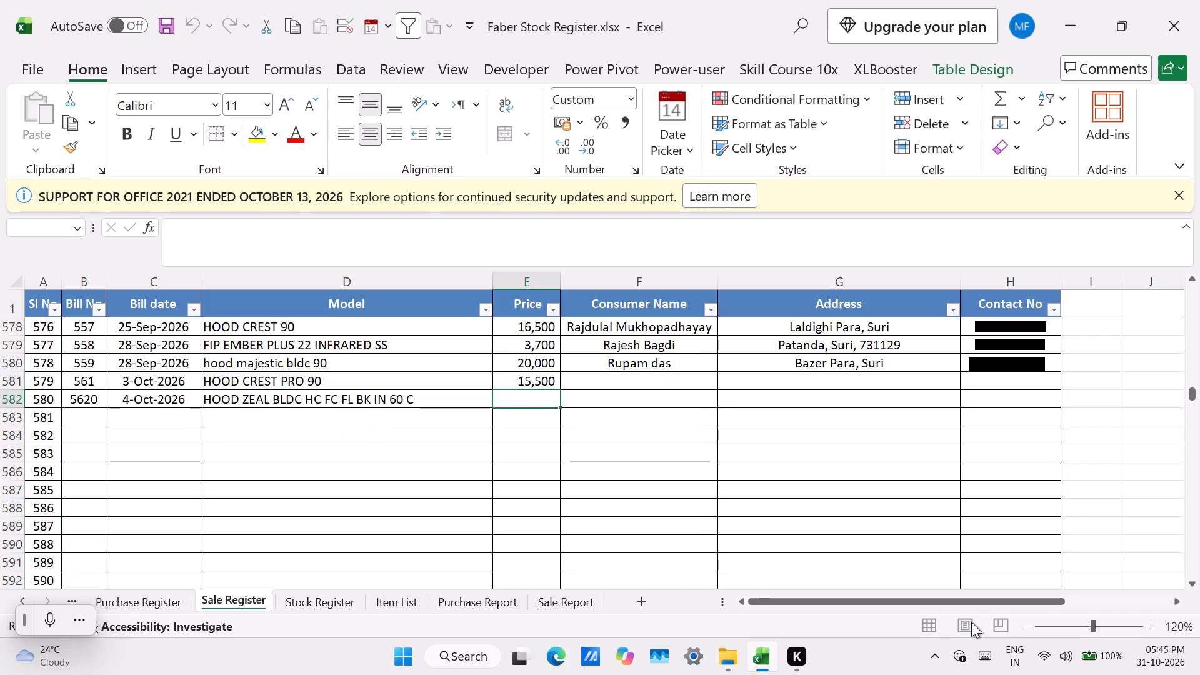
{"action": "type", "text": "17500"}
{"action": "key", "text": "Return"}
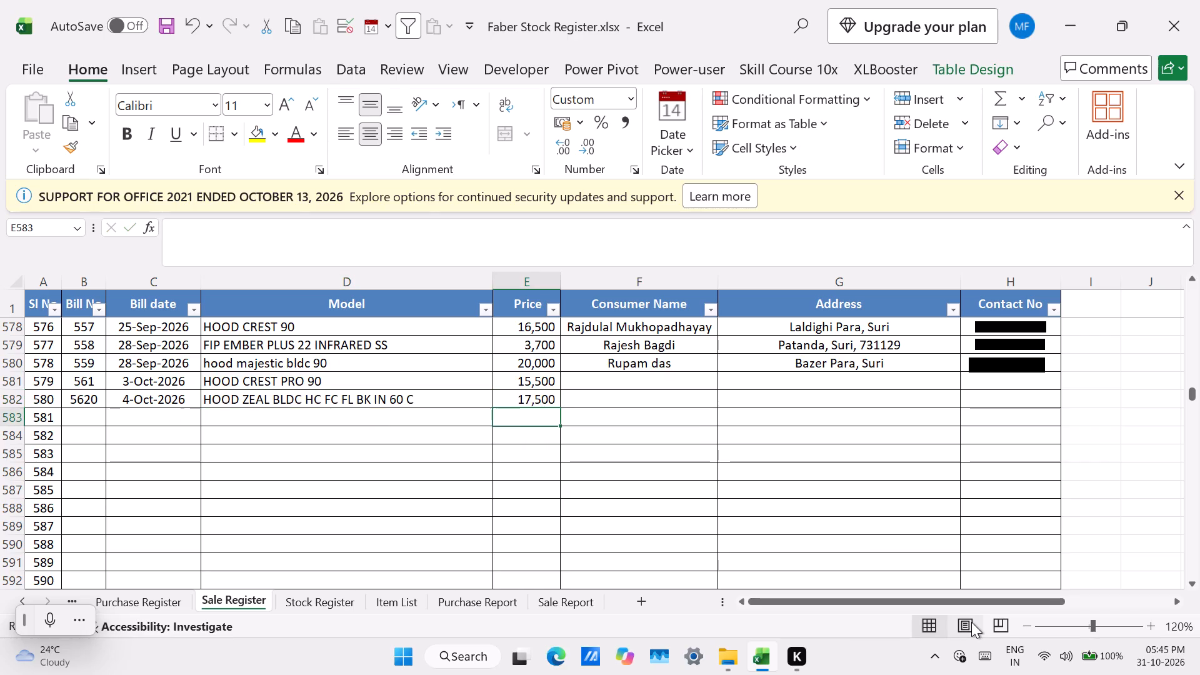
Correct the bill number of Sl No 580 to 562.
{"action": "key", "text": "Left"}
{"action": "key", "text": "Left"}
{"action": "key", "text": "Left"}
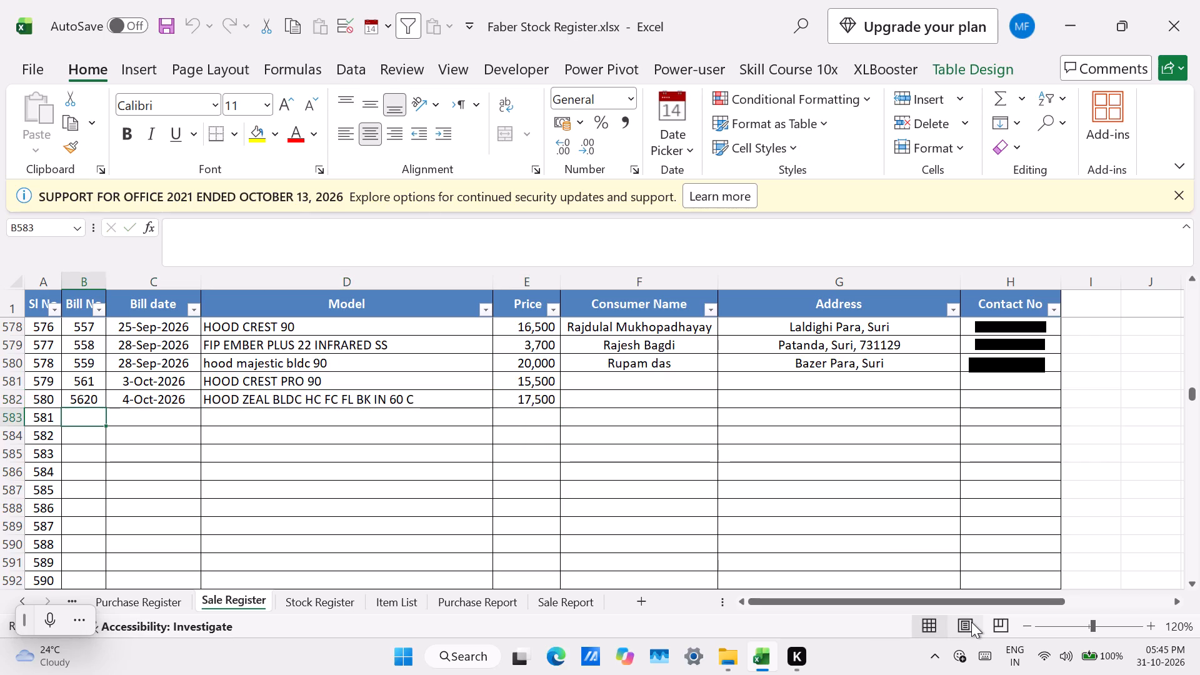
{"action": "key", "text": "Up"}
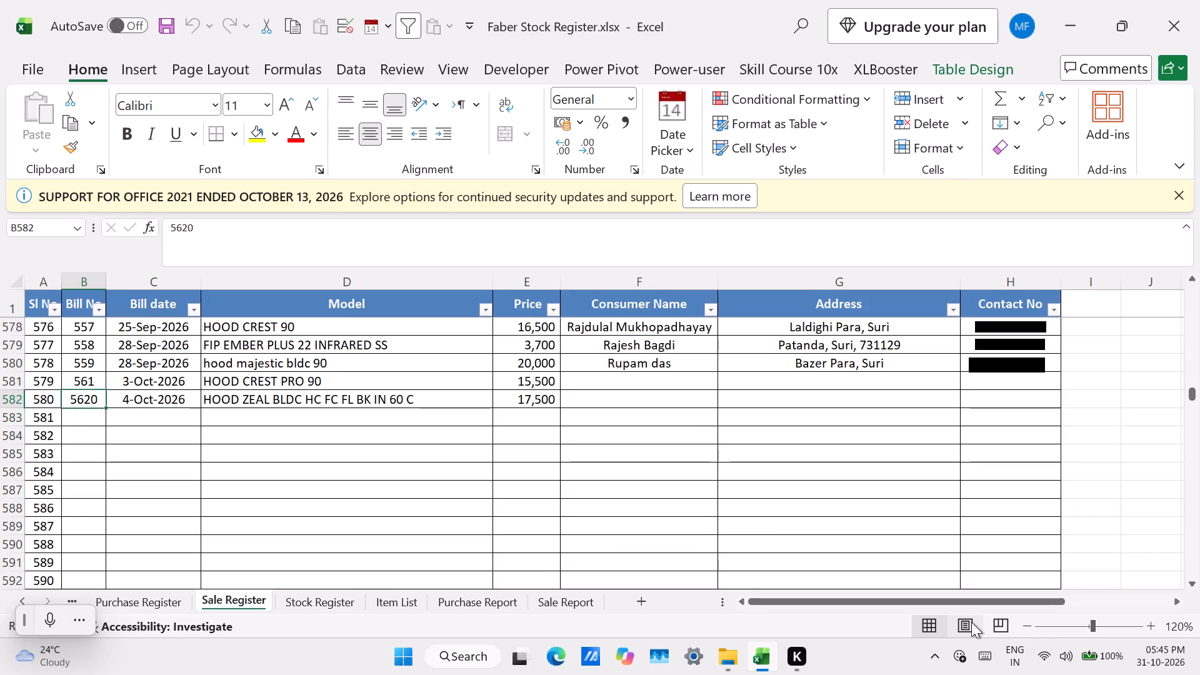
{"action": "type", "text": "562"}
{"action": "key", "text": "Down"}
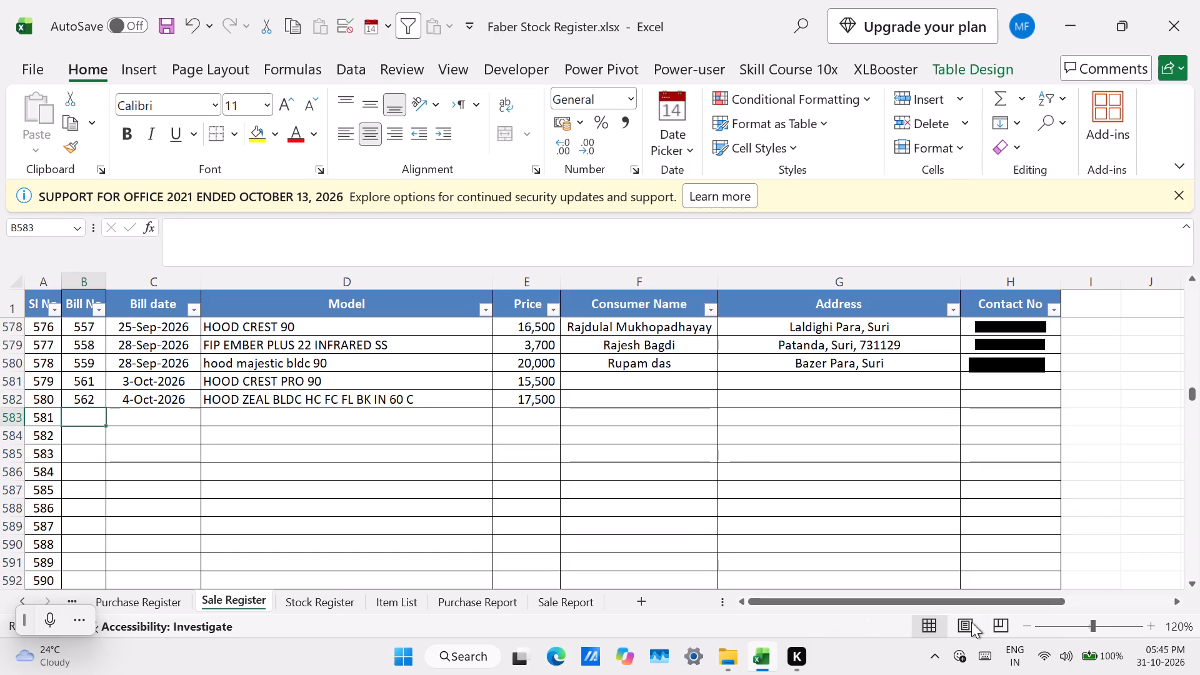
In the row for Sl No 581, enter bill number 563 and bill date 4-Oct-2026.
{"action": "type", "text": "563"}
{"action": "key", "text": "Right"}
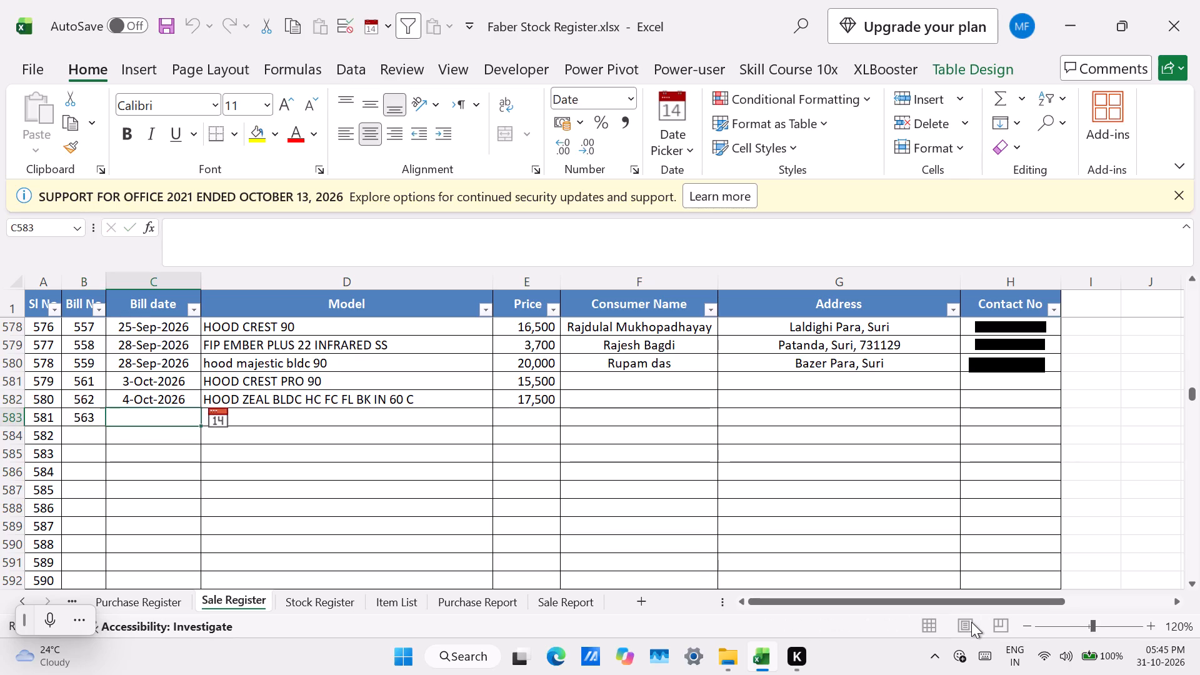
{"action": "left_click", "coordinate": [217, 422]}
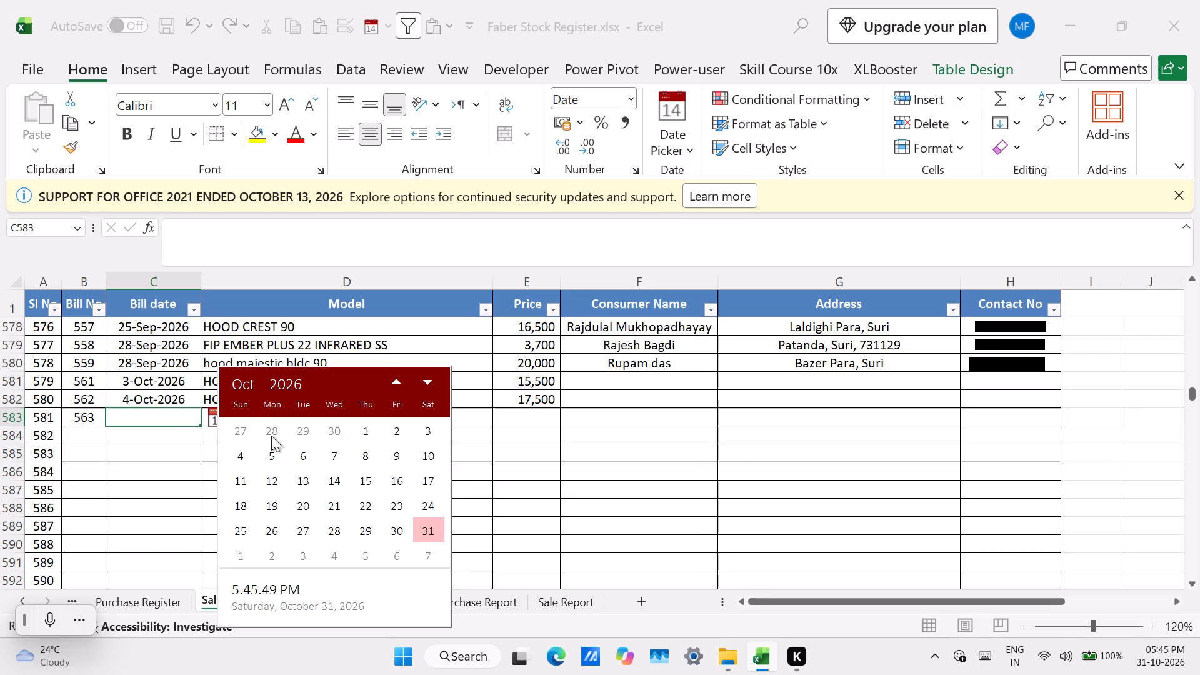
{"action": "left_click", "coordinate": [246, 449]}
For bill 563, choose the model COOKTOP ARROW 2 BB BK and enter price 3200.
{"action": "left_click", "coordinate": [251, 417]}
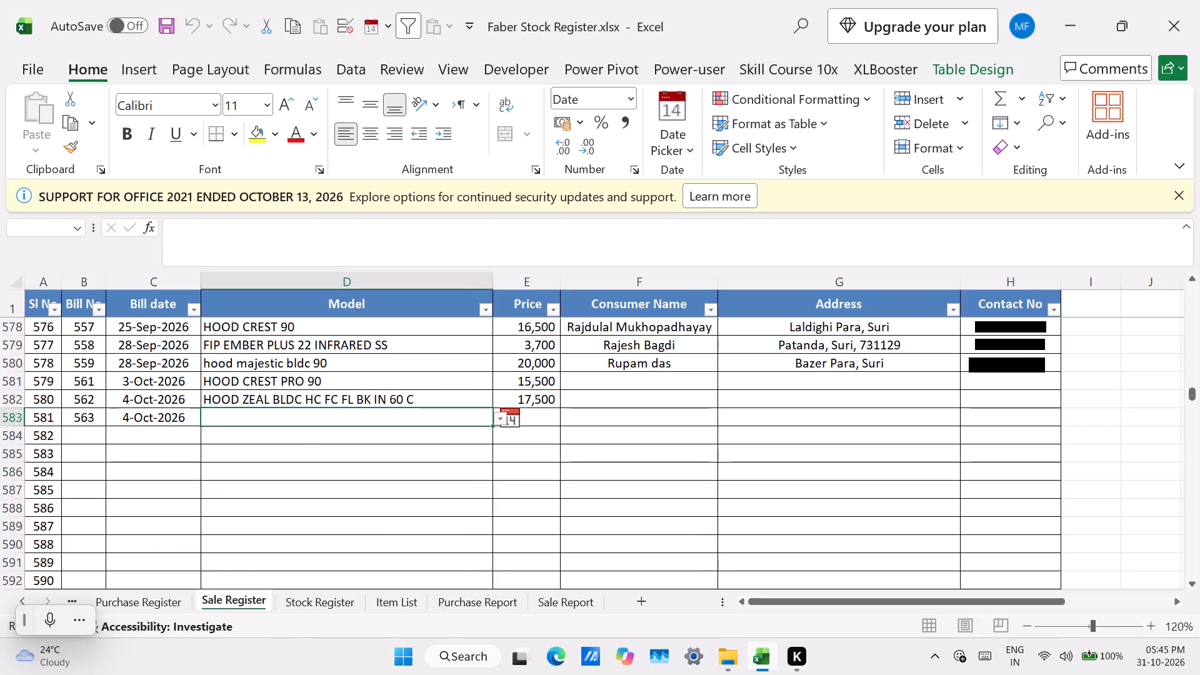
{"action": "type", "text": "arro"}
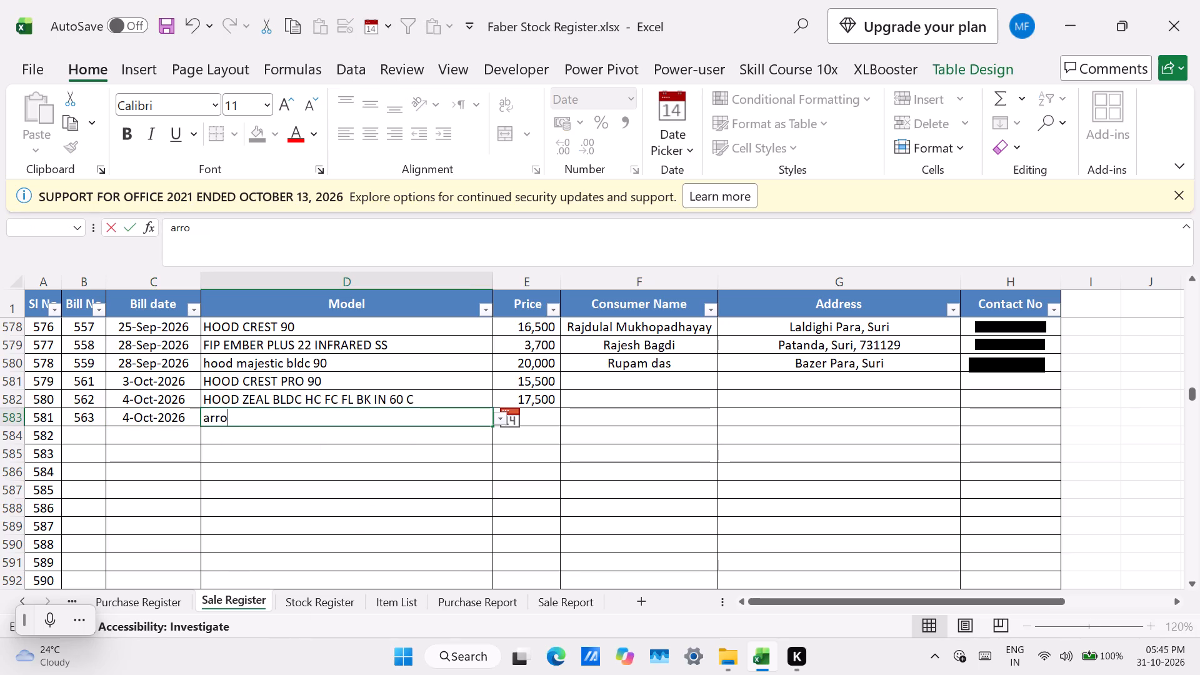
{"action": "key", "text": "w"}
{"action": "left_click", "coordinate": [496, 414]}
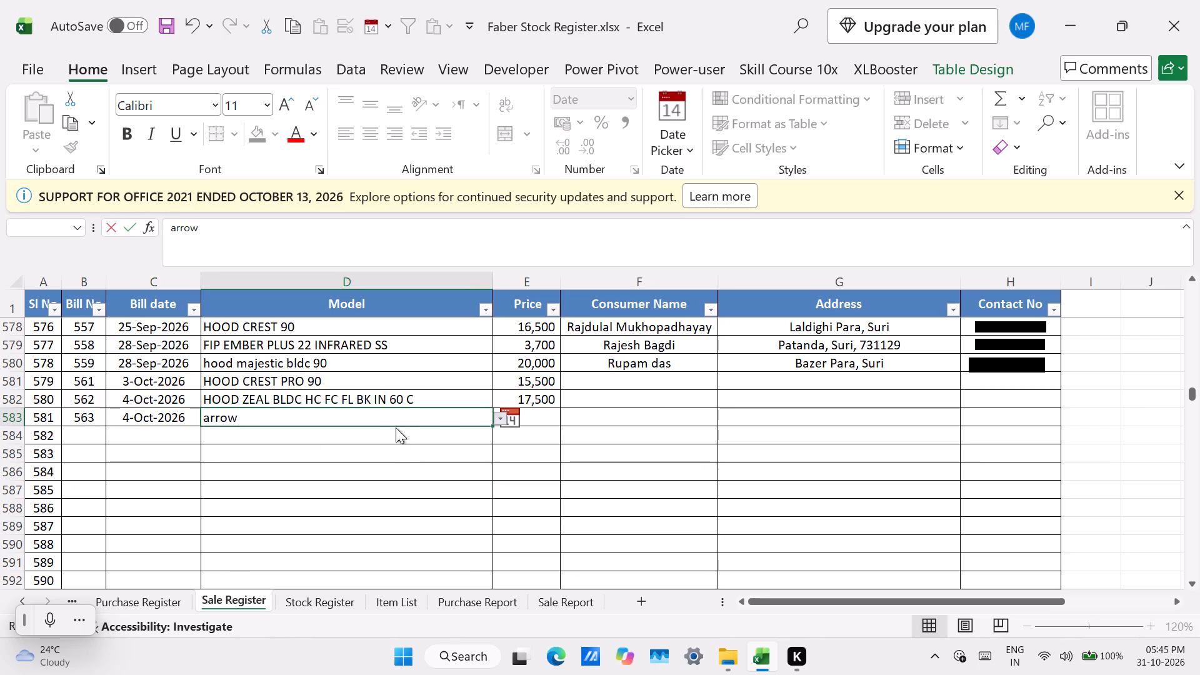
{"action": "left_click", "coordinate": [395, 420]}
{"action": "left_click", "coordinate": [497, 411]}
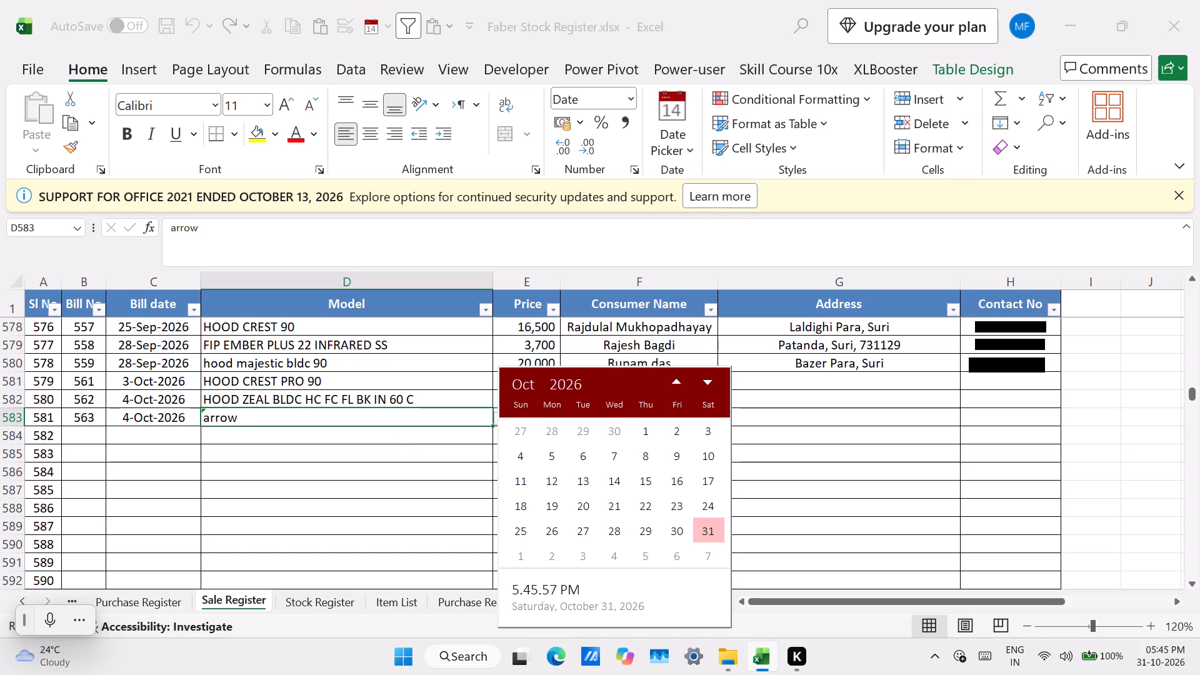
{"action": "left_click", "coordinate": [479, 420]}
{"action": "left_click", "coordinate": [494, 421]}
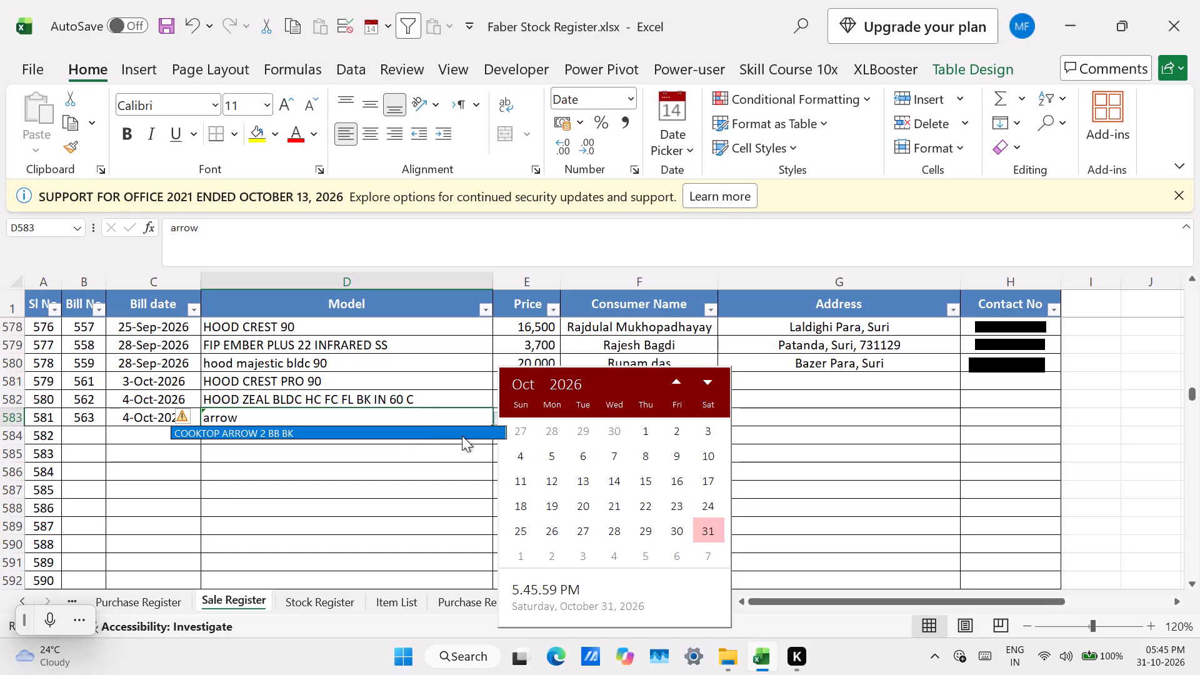
{"action": "left_click", "coordinate": [462, 436]}
{"action": "left_click", "coordinate": [437, 466]}
{"action": "left_click", "coordinate": [506, 422]}
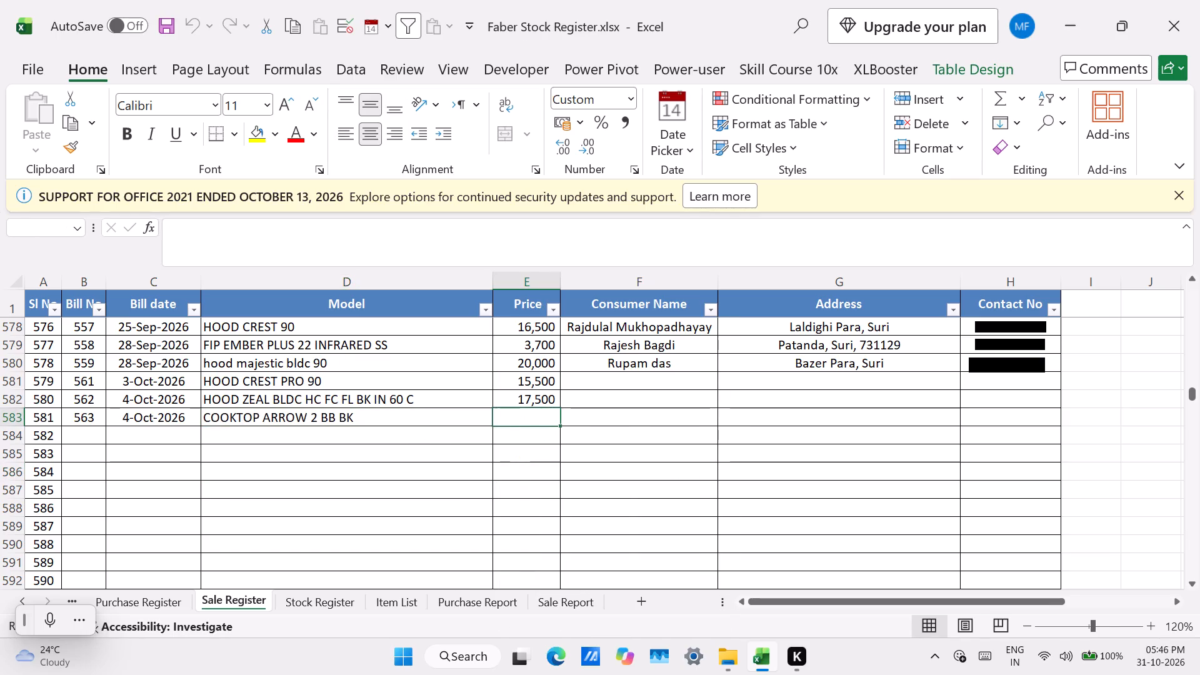
{"action": "type", "text": "3200"}
{"action": "key", "text": "Down"}
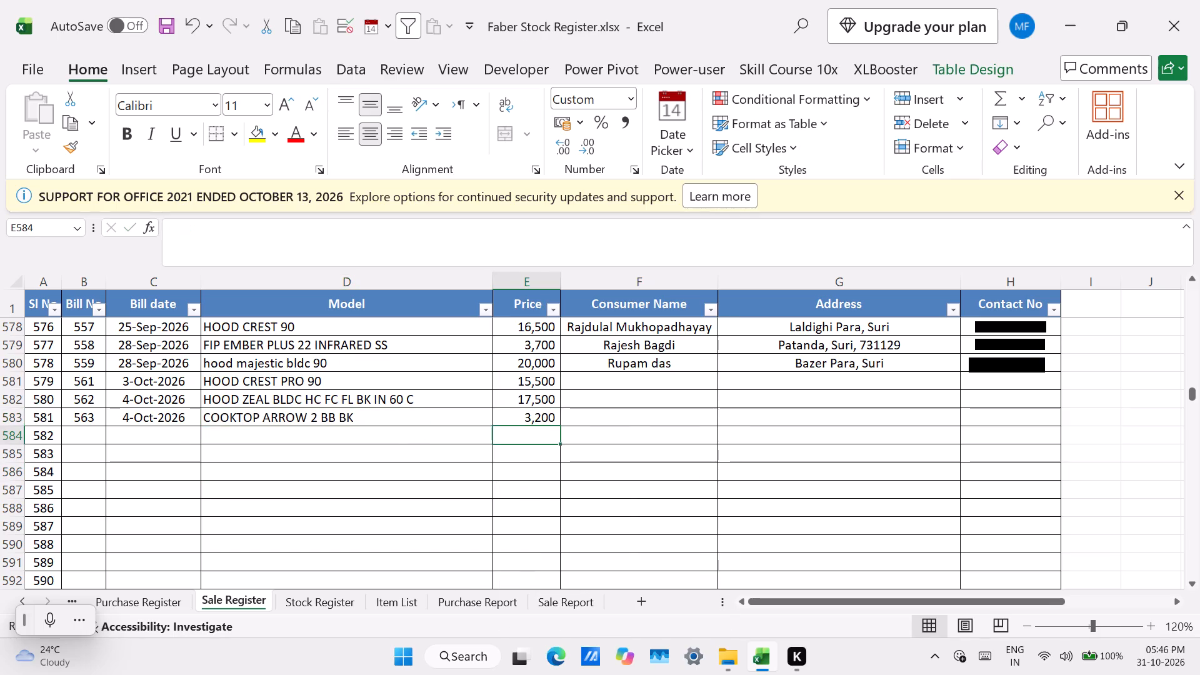
In the row for Sl No 582, enter bill number 564 and bill date 6-Oct-2026.
{"action": "key", "text": "Left"}
{"action": "key", "text": "Left"}
{"action": "key", "text": "Left"}
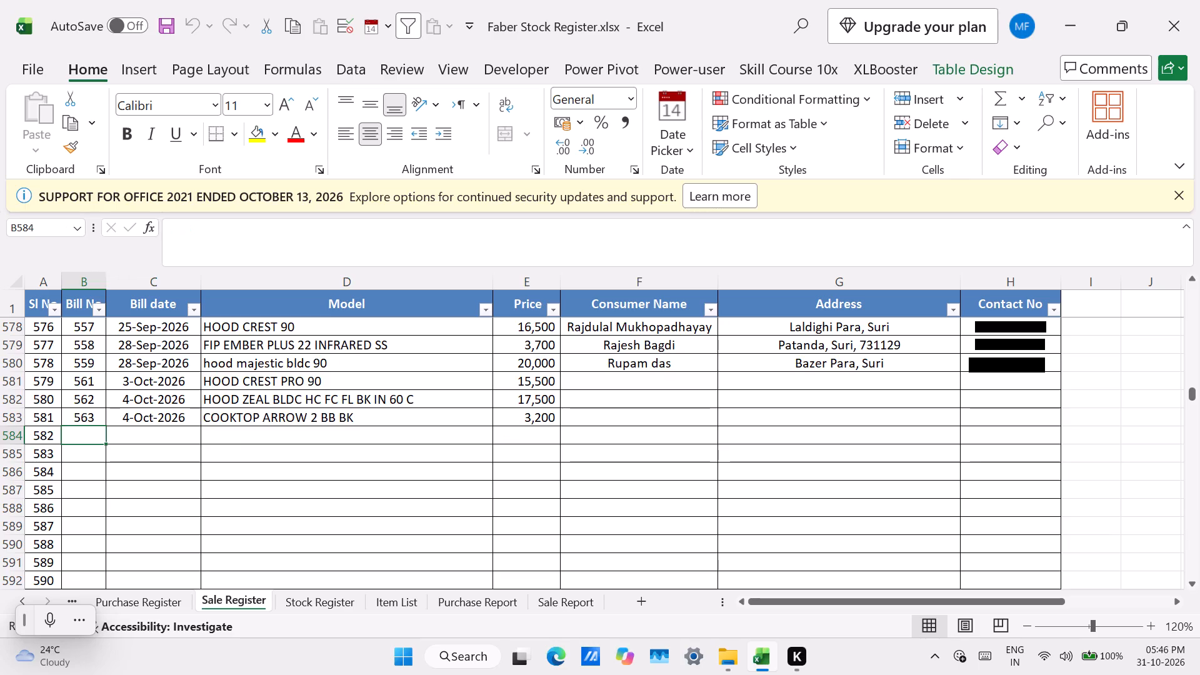
{"action": "type", "text": "564"}
{"action": "key", "text": "Right"}
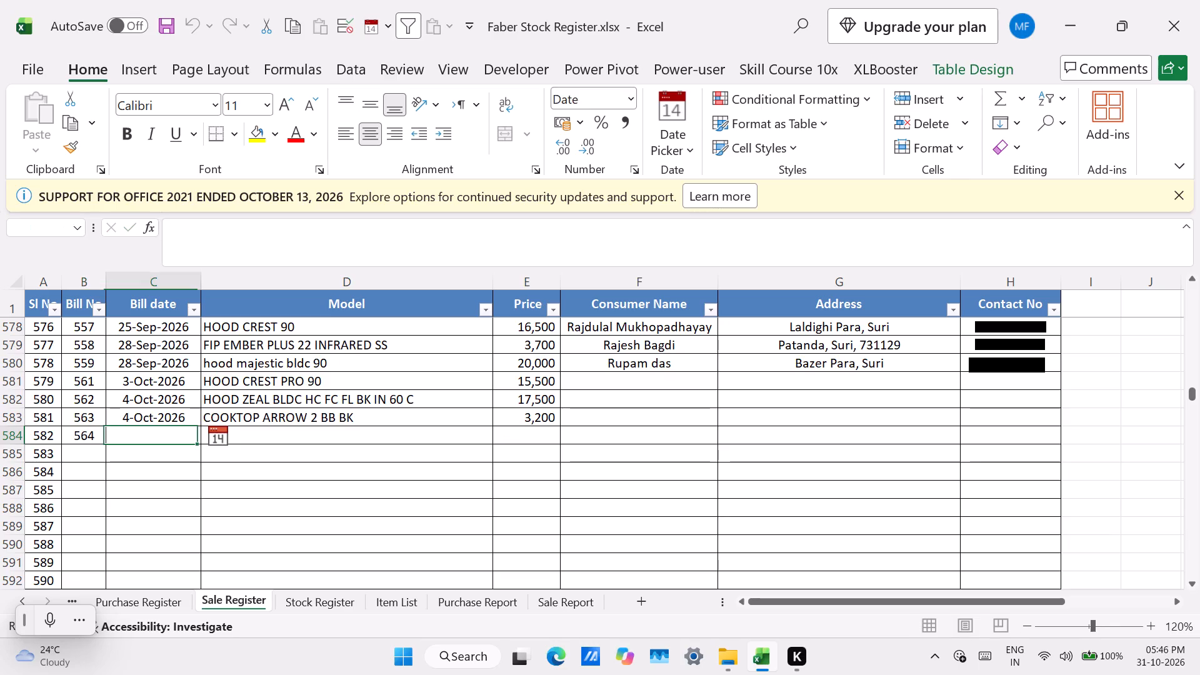
{"action": "left_click", "coordinate": [223, 441]}
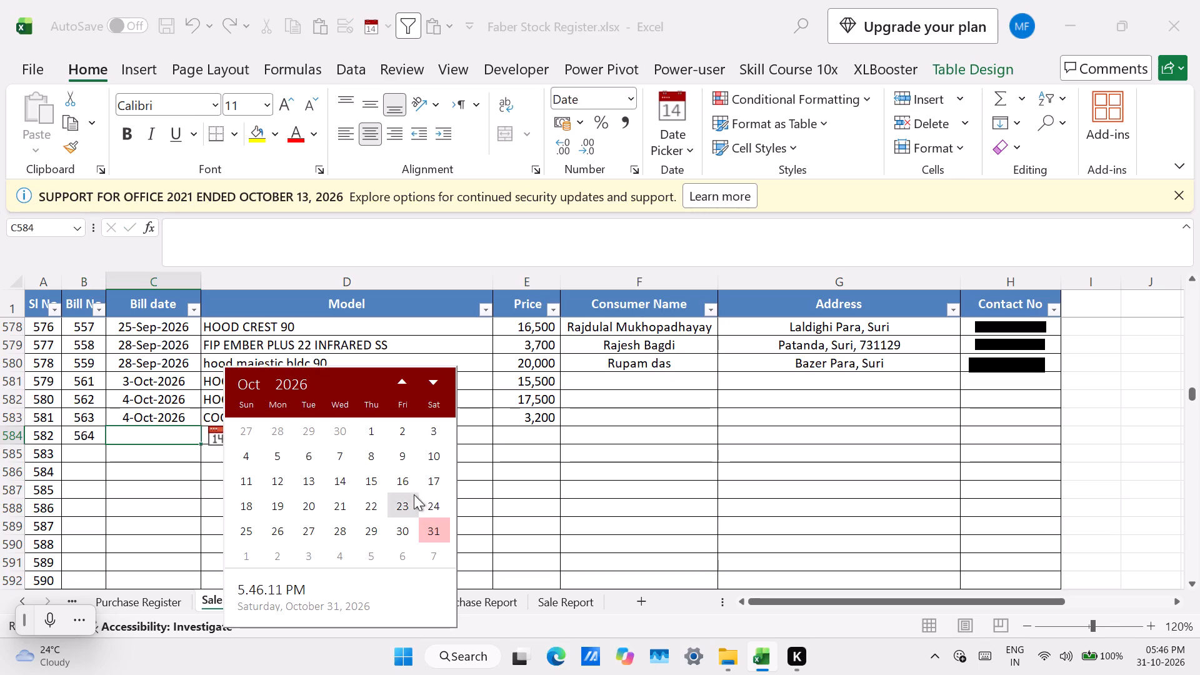
{"action": "left_click", "coordinate": [305, 460]}
For bill 564, choose the model HOOD ZEAL BLDC HC FC FL BK IN 75 C and enter price 20000.
{"action": "left_click", "coordinate": [258, 437]}
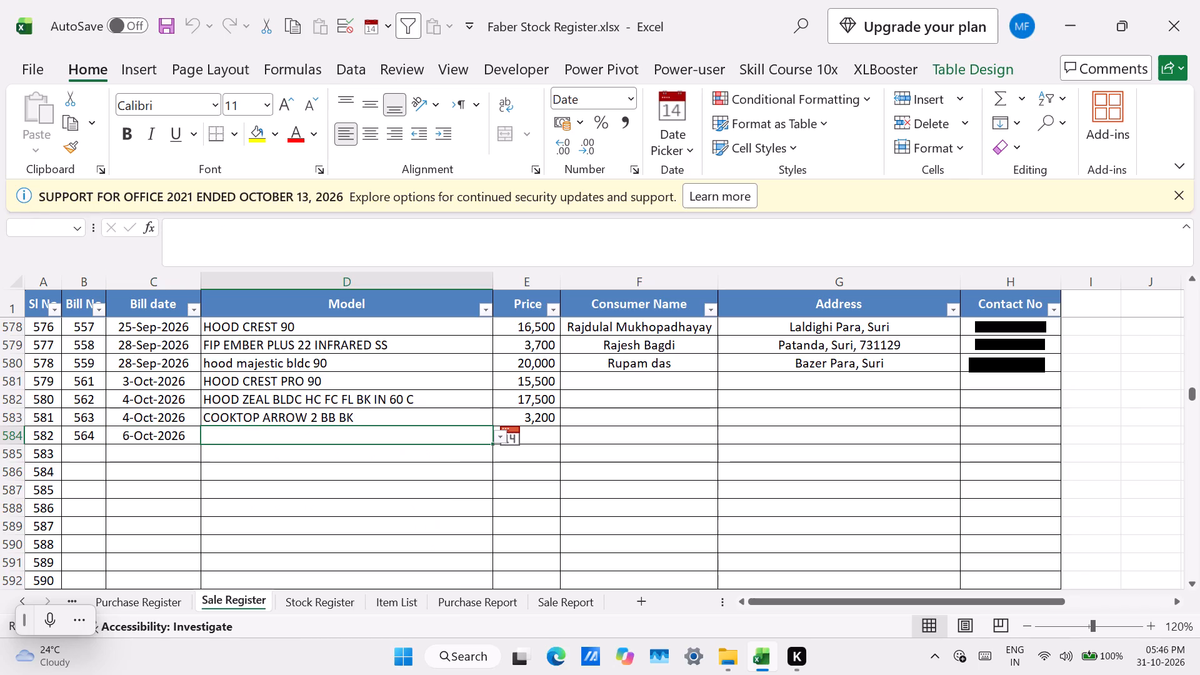
{"action": "type", "text": "zeal"}
{"action": "left_click", "coordinate": [497, 435]}
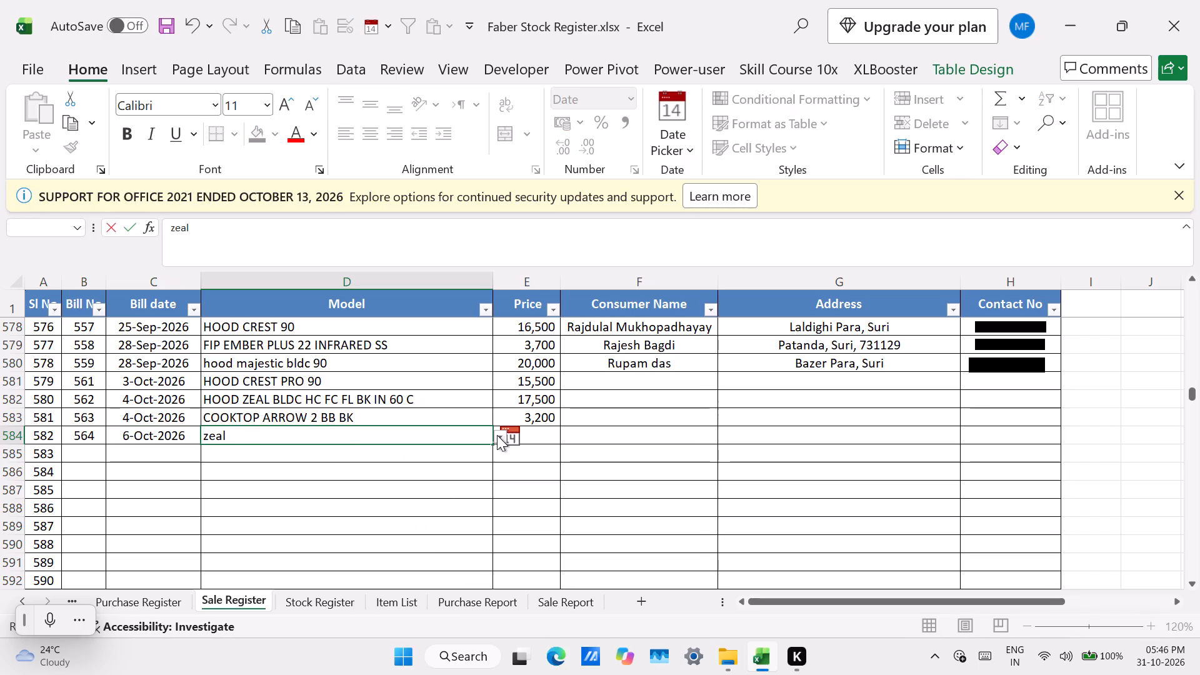
{"action": "left_click", "coordinate": [396, 467]}
{"action": "left_click", "coordinate": [539, 436]}
{"action": "type", "text": "20000"}
{"action": "key", "text": "Down"}
In the row for Sl No 583, enter bill number 565 and bill date 5-Oct-2026.
{"action": "key", "text": "Left"}
{"action": "key", "text": "Left"}
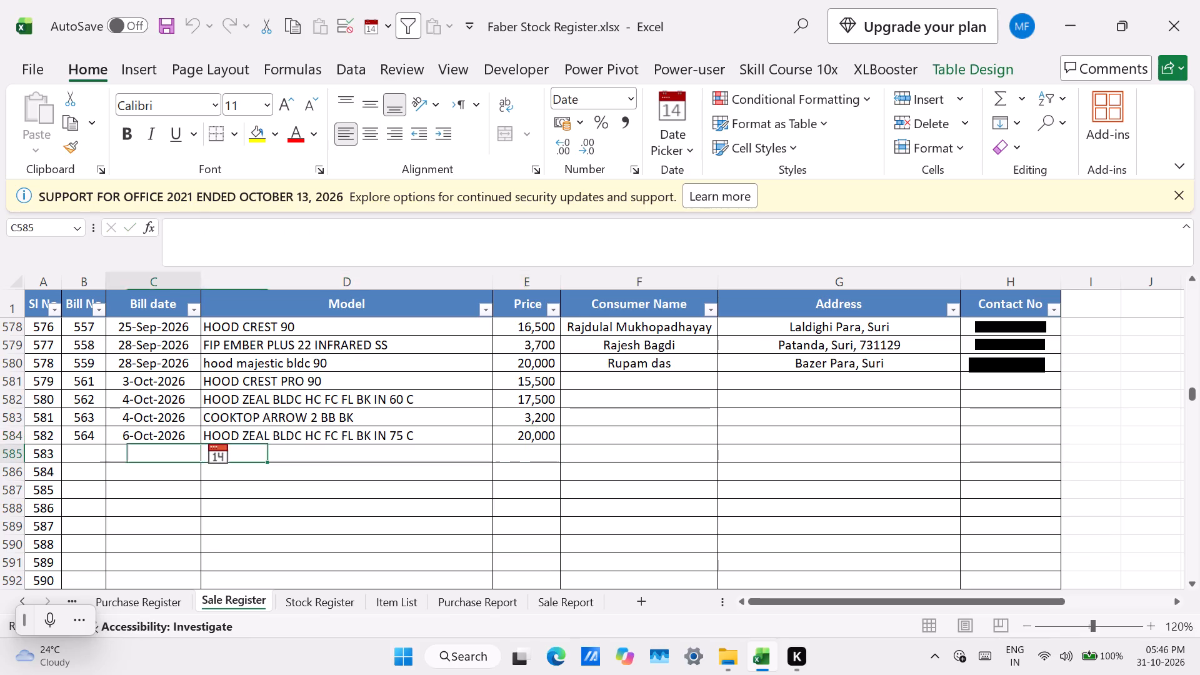
{"action": "key", "text": "Left"}
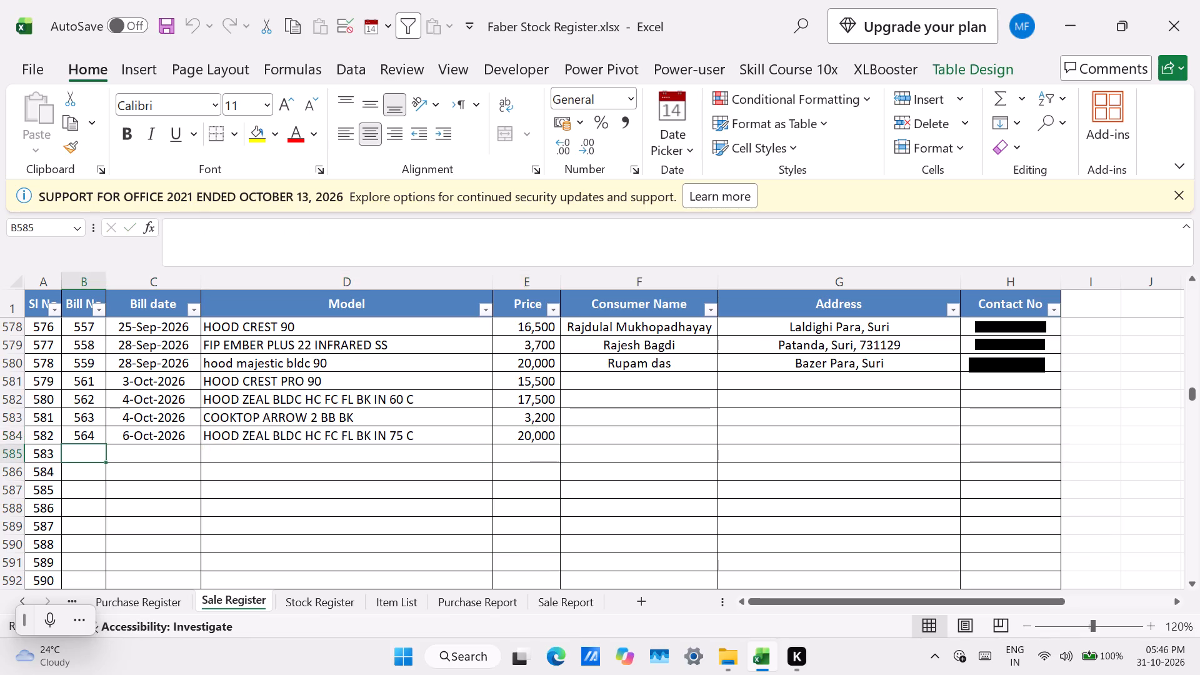
{"action": "type", "text": "565"}
{"action": "key", "text": "Right"}
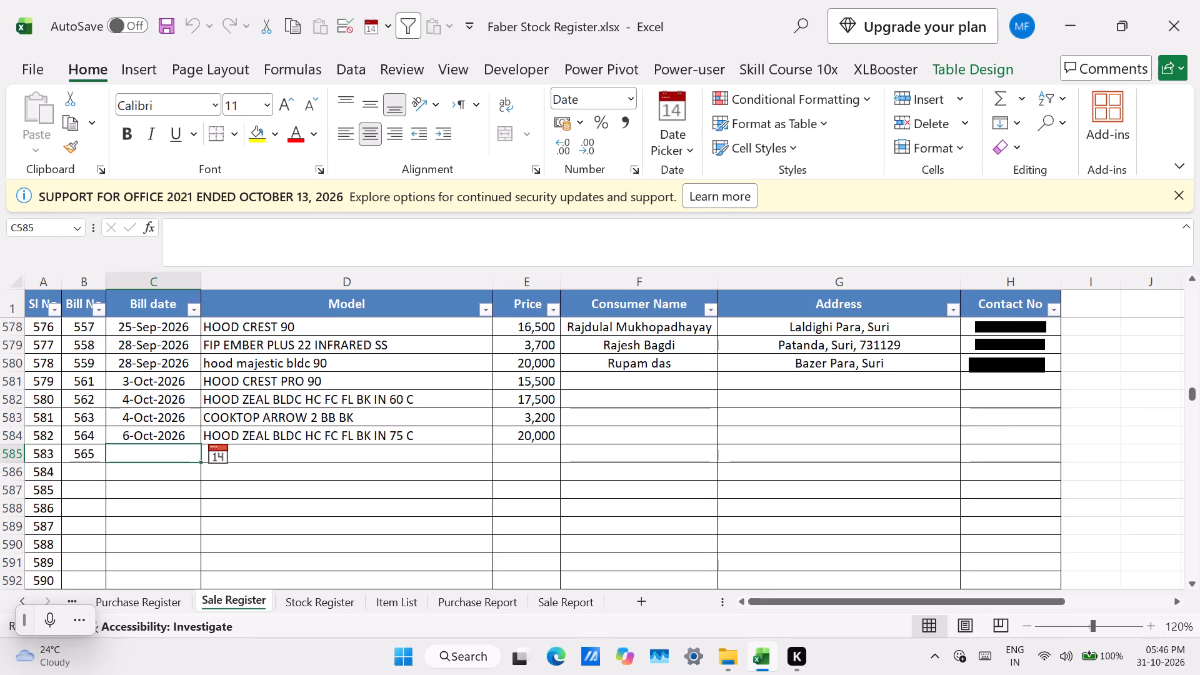
{"action": "left_click", "coordinate": [222, 457]}
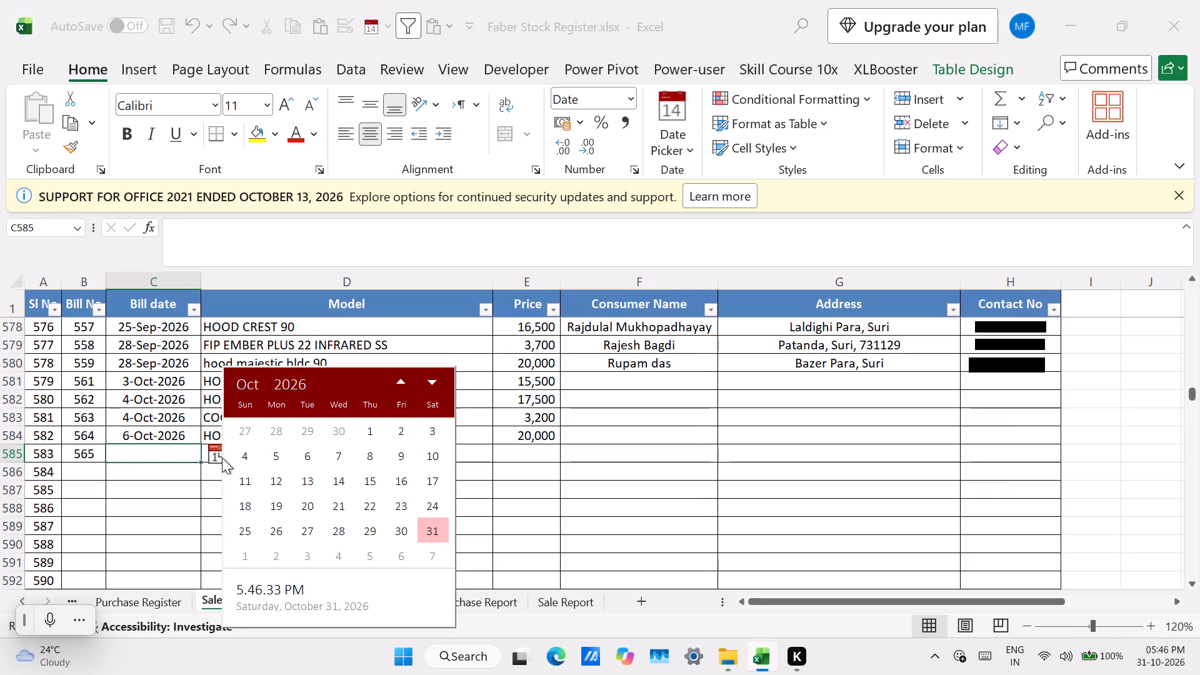
{"action": "left_click", "coordinate": [272, 459]}
For bill 565, copy the model hood majestic bldc 90 from bill 559's row and enter price 20000.
{"action": "left_click", "coordinate": [253, 457]}
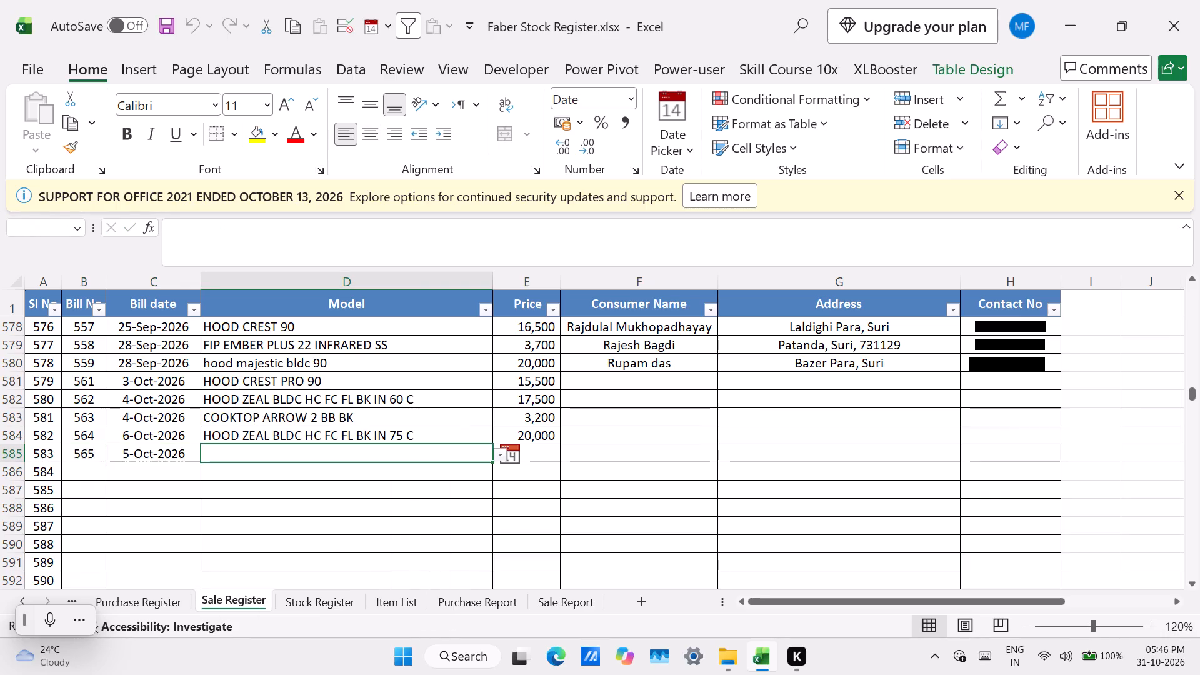
{"action": "left_click", "coordinate": [336, 368]}
{"action": "key", "text": "ctrl+c"}
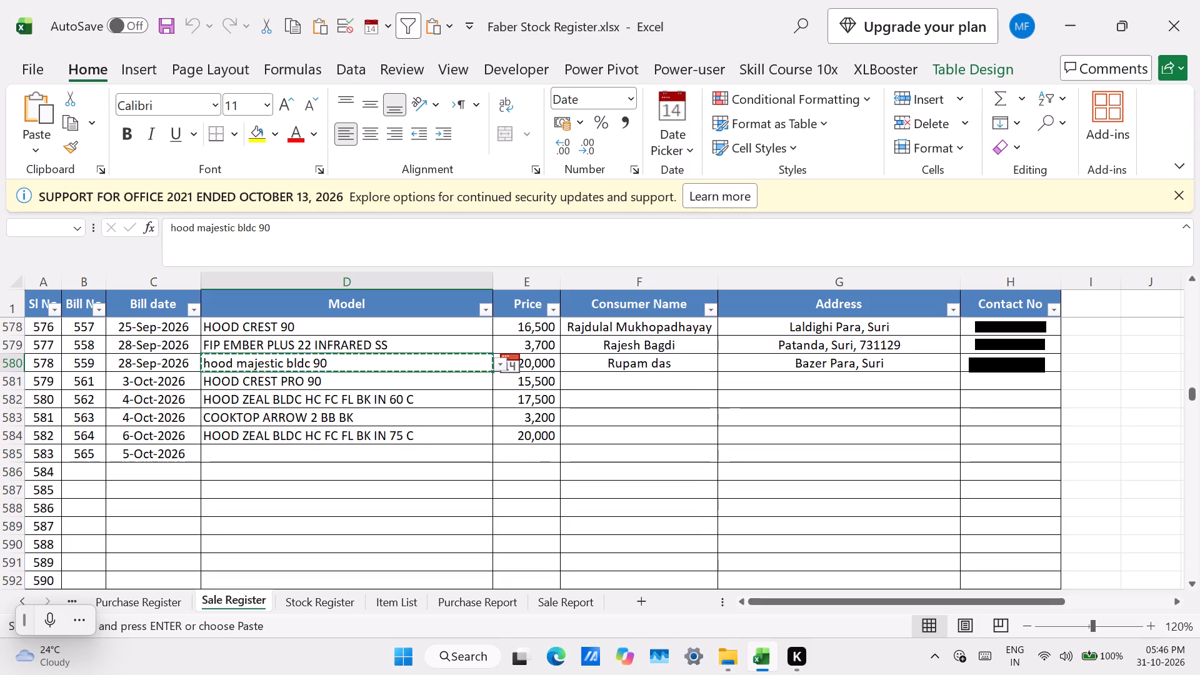
{"action": "left_click", "coordinate": [258, 457]}
{"action": "key", "text": "ctrl+v"}
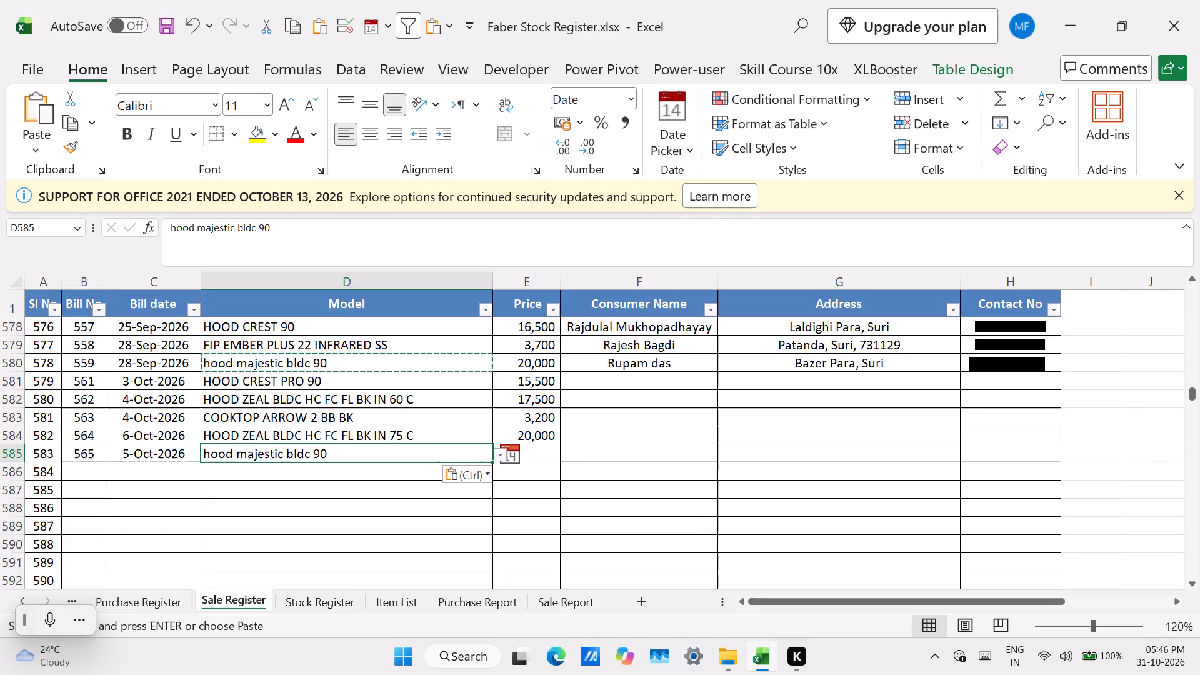
{"action": "left_click", "coordinate": [533, 461]}
{"action": "type", "text": "20000"}
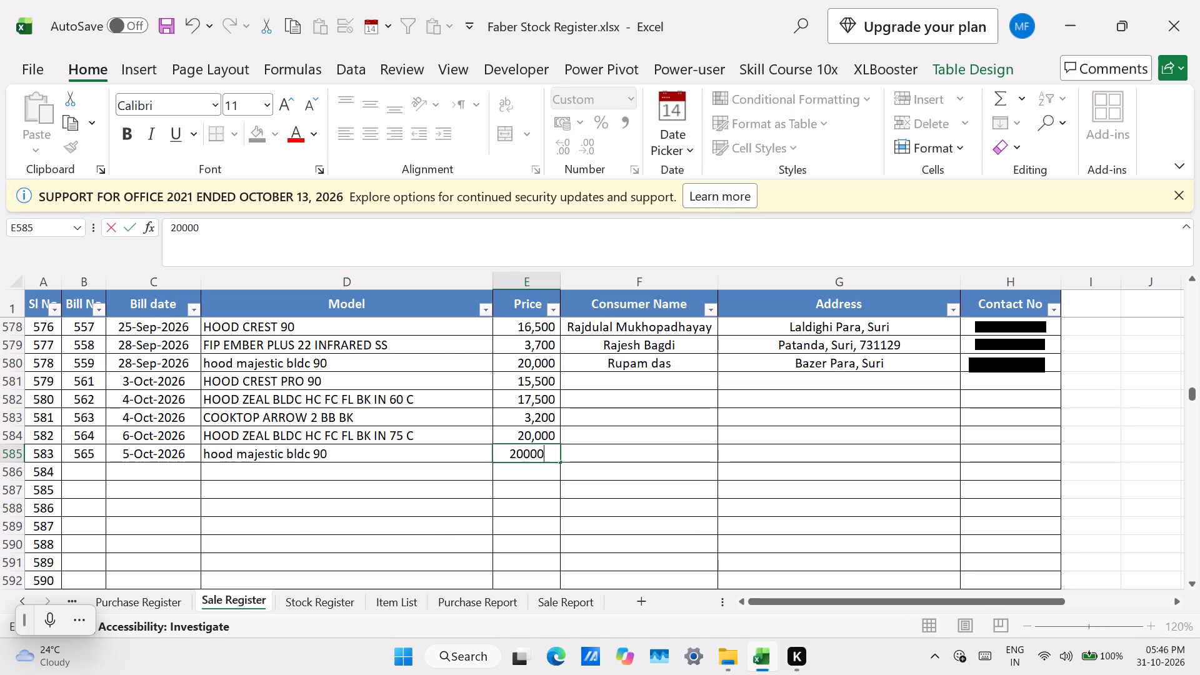
{"action": "key", "text": "Down"}
In the row for Sl No 584, enter bill number 566 and bill date 7-Oct-2026.
{"action": "key", "text": "Left"}
{"action": "key", "text": "Left"}
{"action": "key", "text": "Left"}
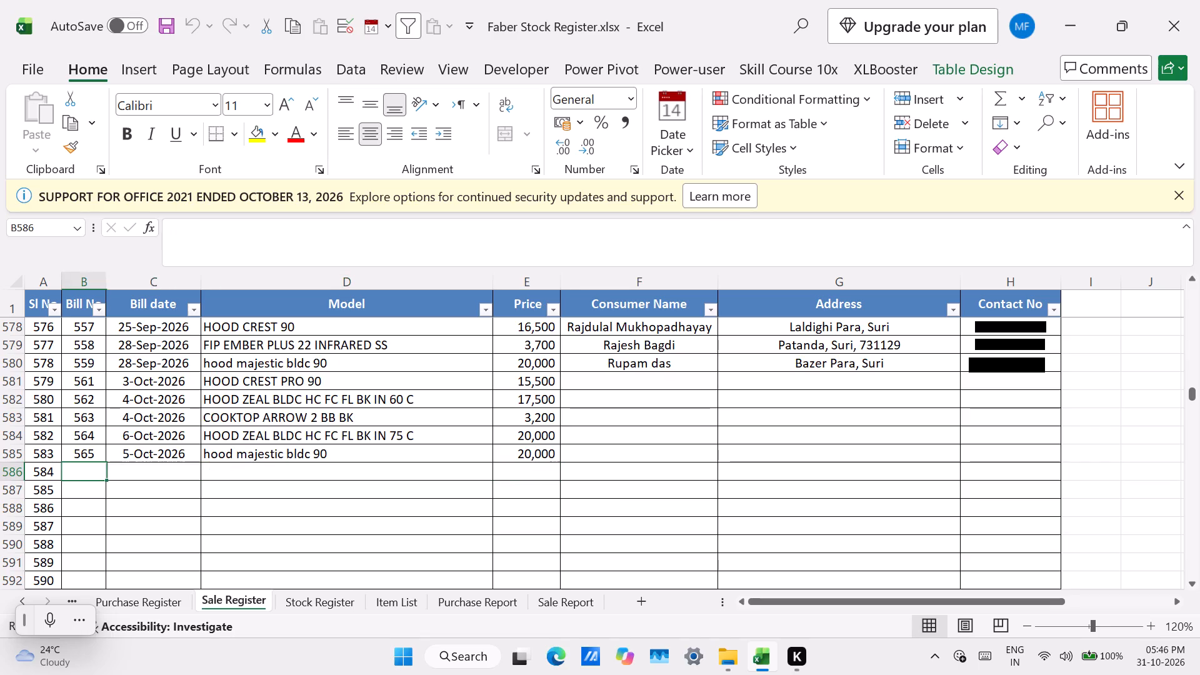
{"action": "type", "text": "566"}
{"action": "key", "text": "Right"}
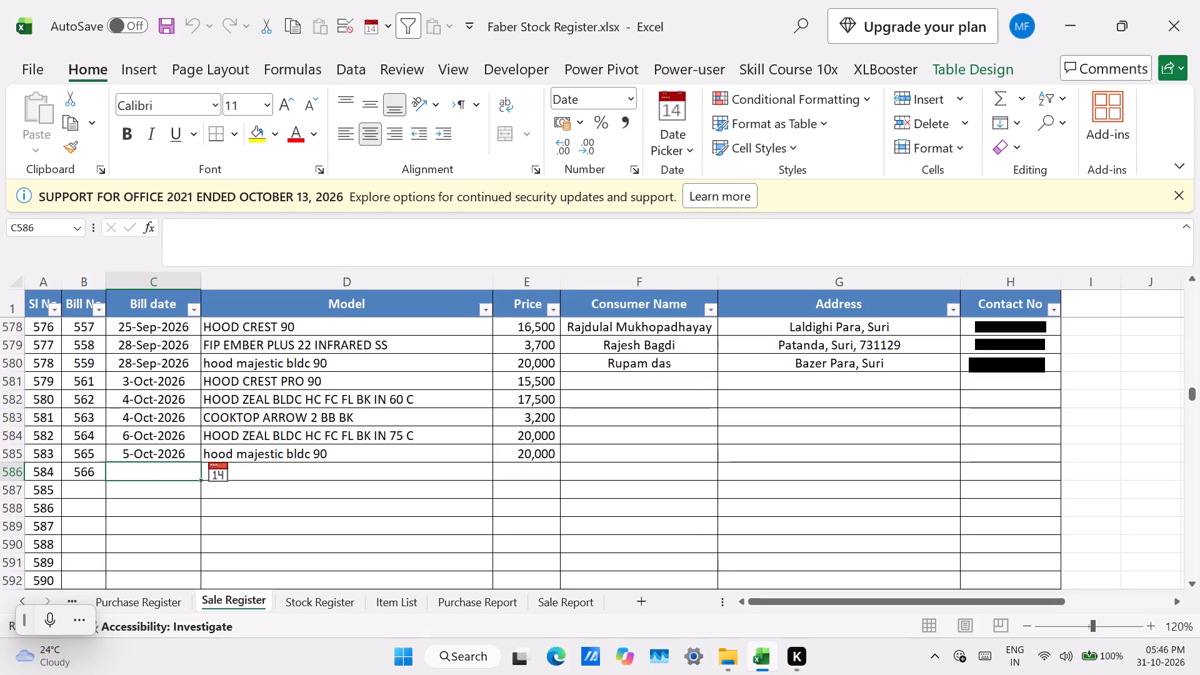
{"action": "left_click", "coordinate": [220, 471]}
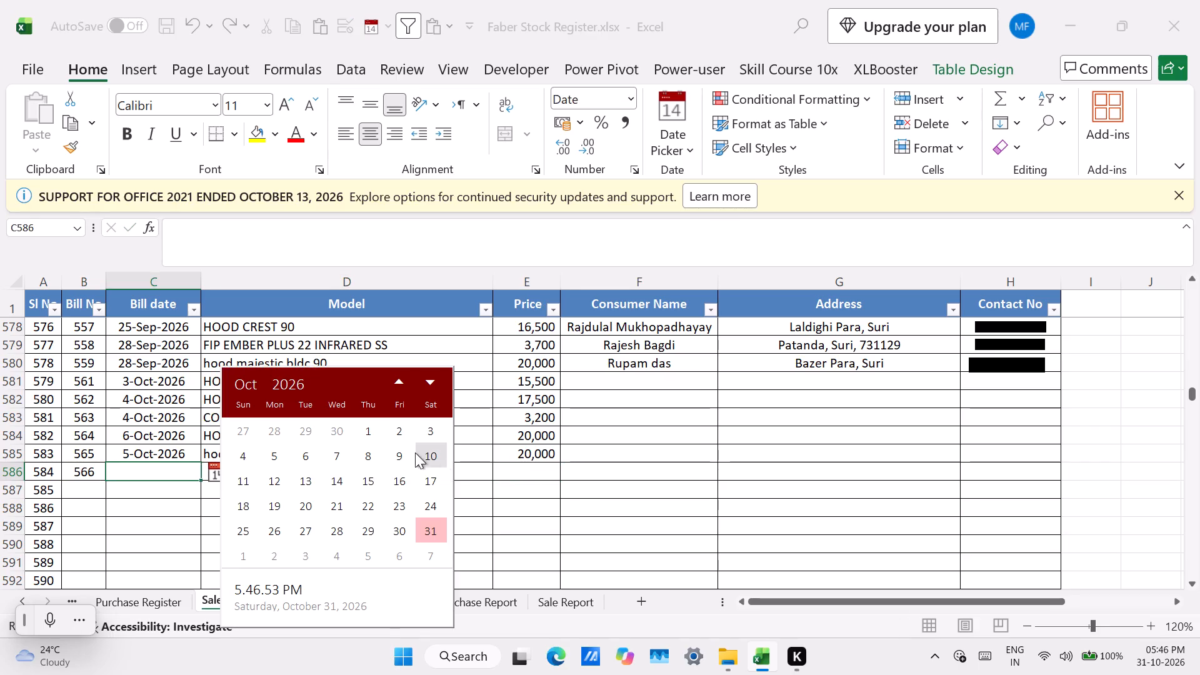
{"action": "left_click", "coordinate": [344, 452]}
{"action": "left_click", "coordinate": [250, 474]}
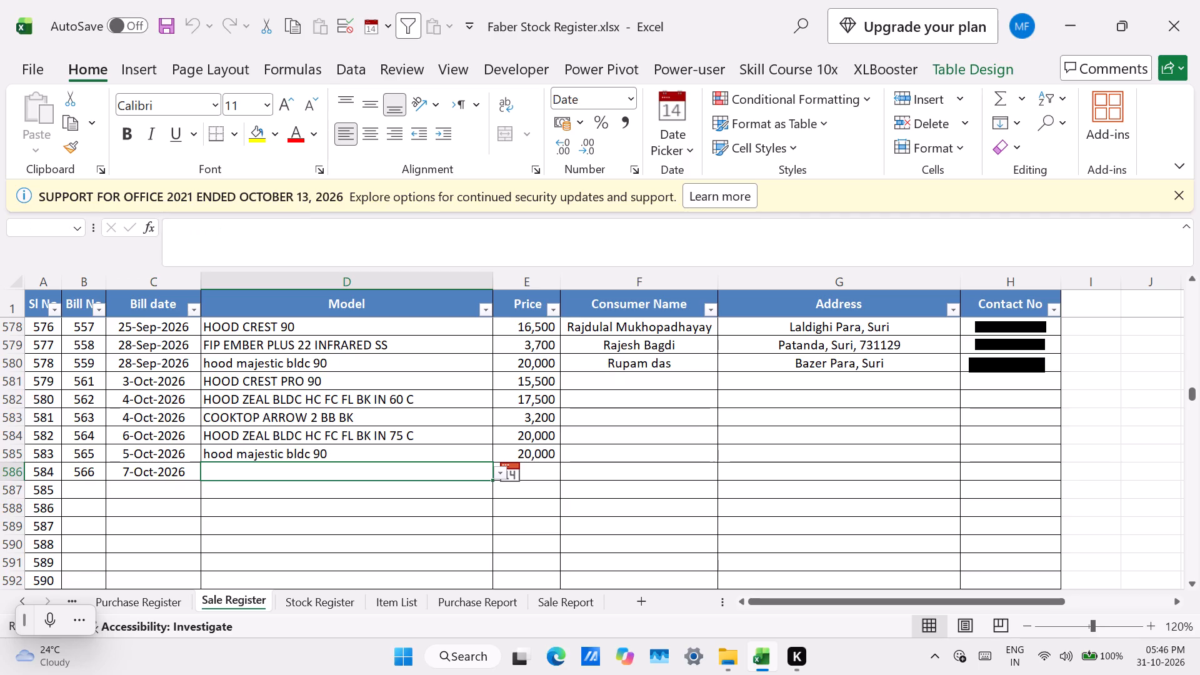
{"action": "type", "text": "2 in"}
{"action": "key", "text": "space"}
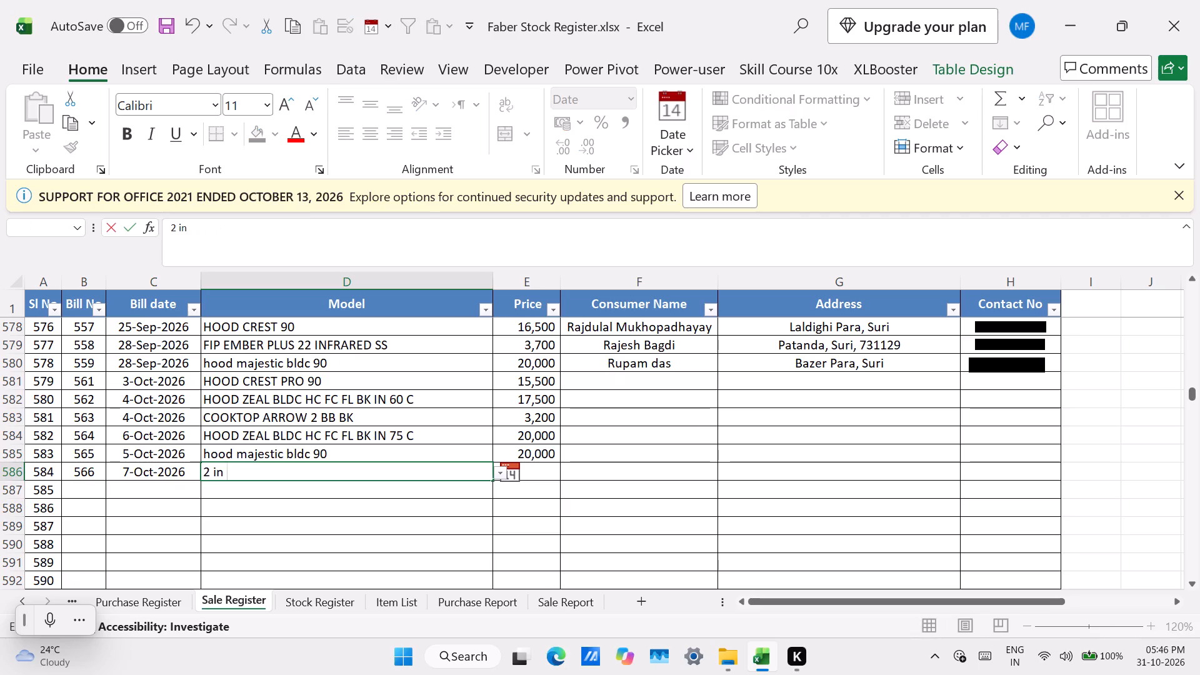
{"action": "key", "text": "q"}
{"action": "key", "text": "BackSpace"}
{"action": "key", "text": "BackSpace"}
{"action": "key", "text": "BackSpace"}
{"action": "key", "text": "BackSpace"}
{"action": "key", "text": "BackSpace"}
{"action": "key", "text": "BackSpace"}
For bill 566, look up models matching fsb and choose Sportz Blender FSB 2in1 NERO.
{"action": "type", "text": "fsb"}
{"action": "key", "text": "space"}
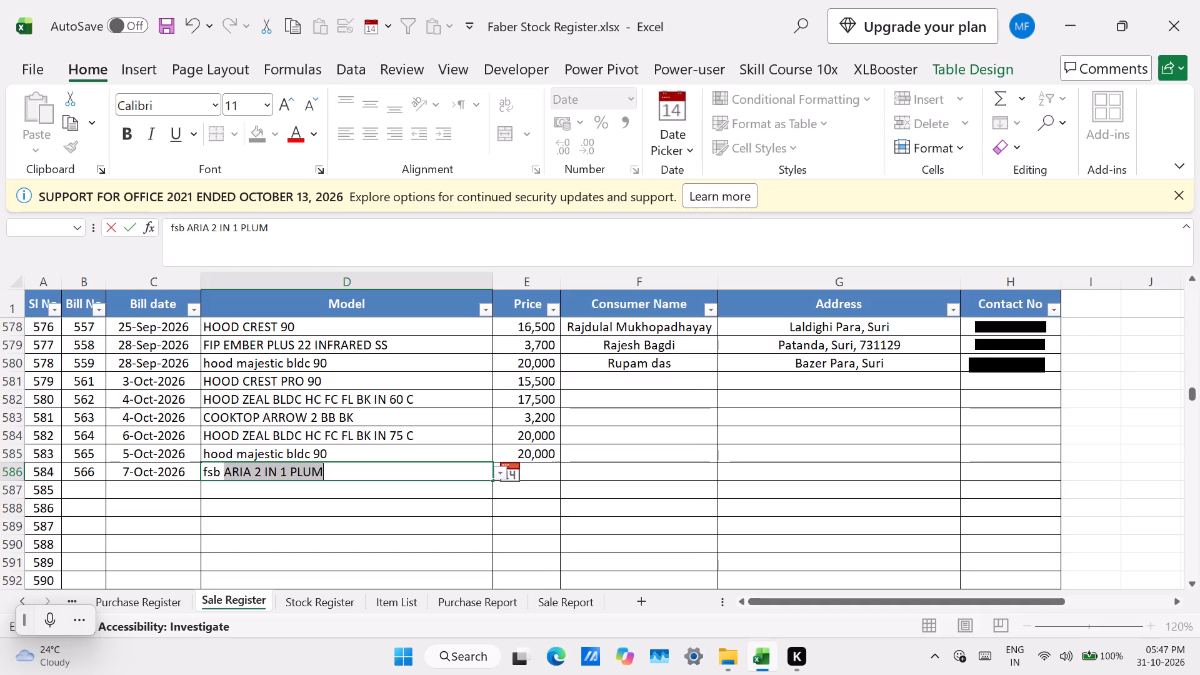
{"action": "key", "text": "BackSpace"}
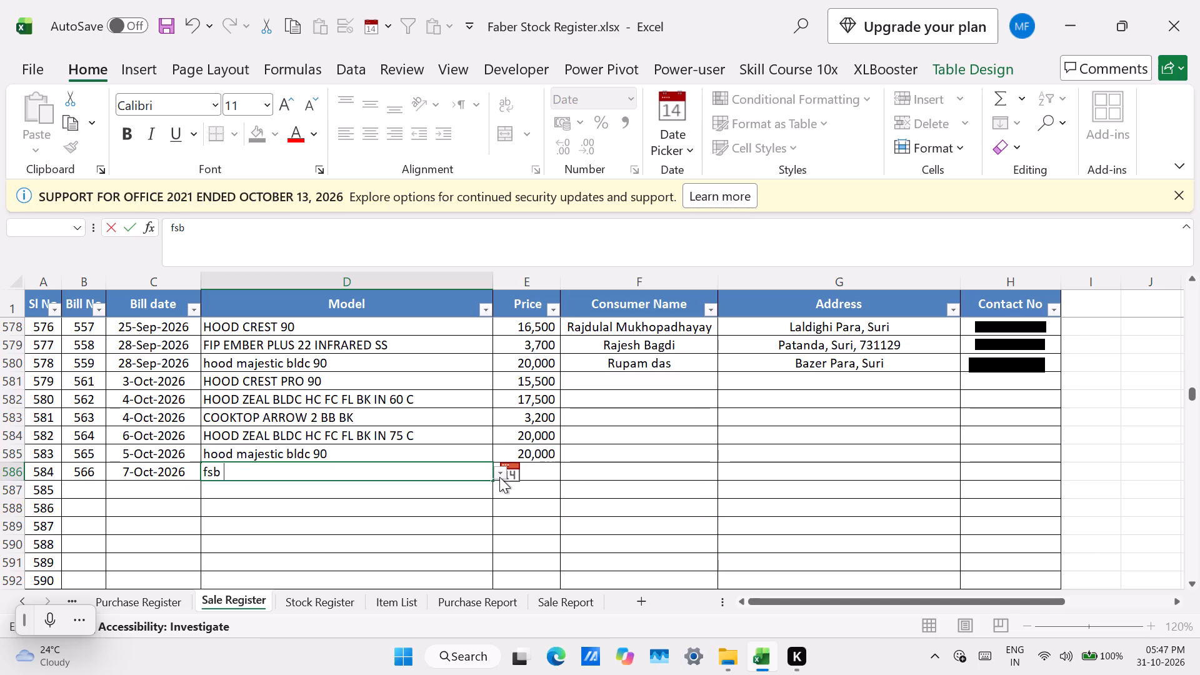
{"action": "left_click", "coordinate": [499, 476]}
{"action": "left_click", "coordinate": [341, 486]}
Append PRO to bill 566's model so it reads Sportz Blender FSB 2in1 NERO PRO, and enter price 2100.
{"action": "left_click", "coordinate": [394, 469]}
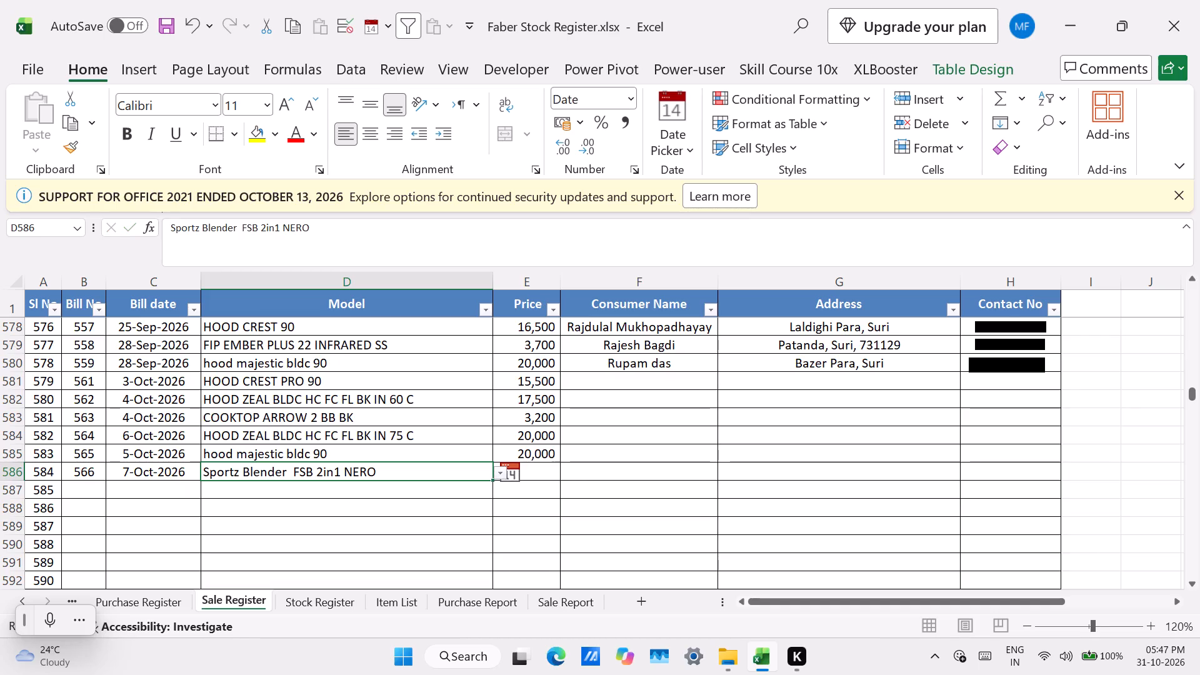
{"action": "double_click", "coordinate": [394, 469]}
{"action": "key", "text": "space"}
{"action": "type", "text": "P"}
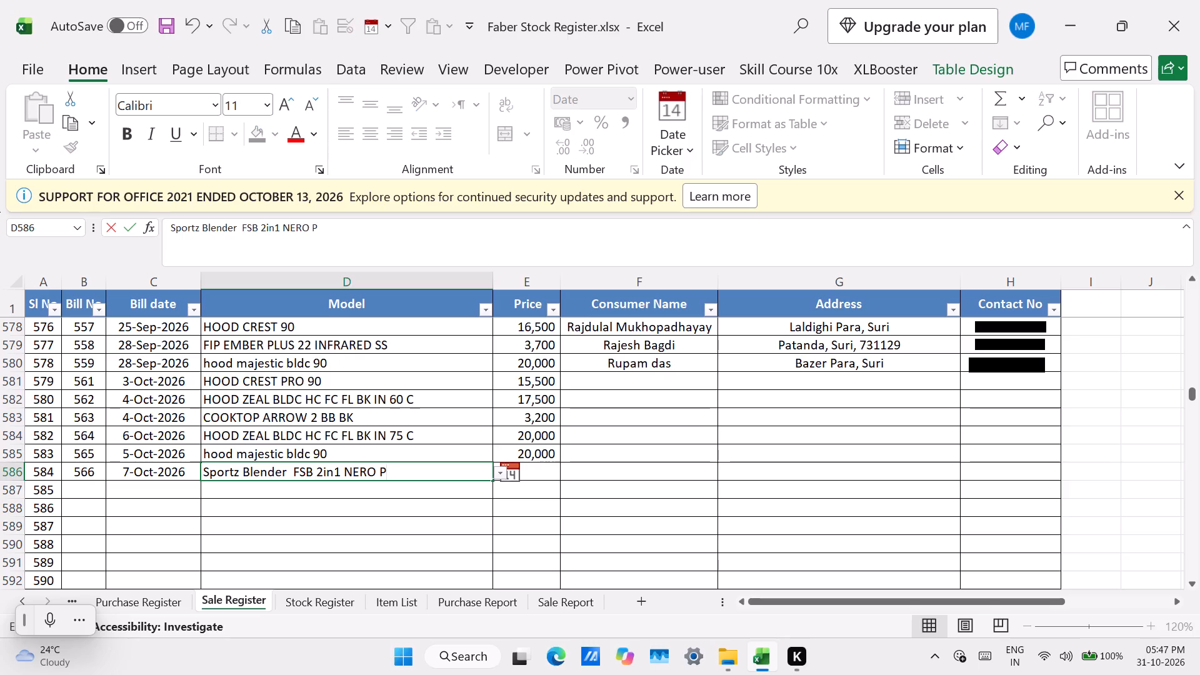
{"action": "key", "text": "shift+r"}
{"action": "key", "text": "shift+o"}
{"action": "key", "text": "Tab"}
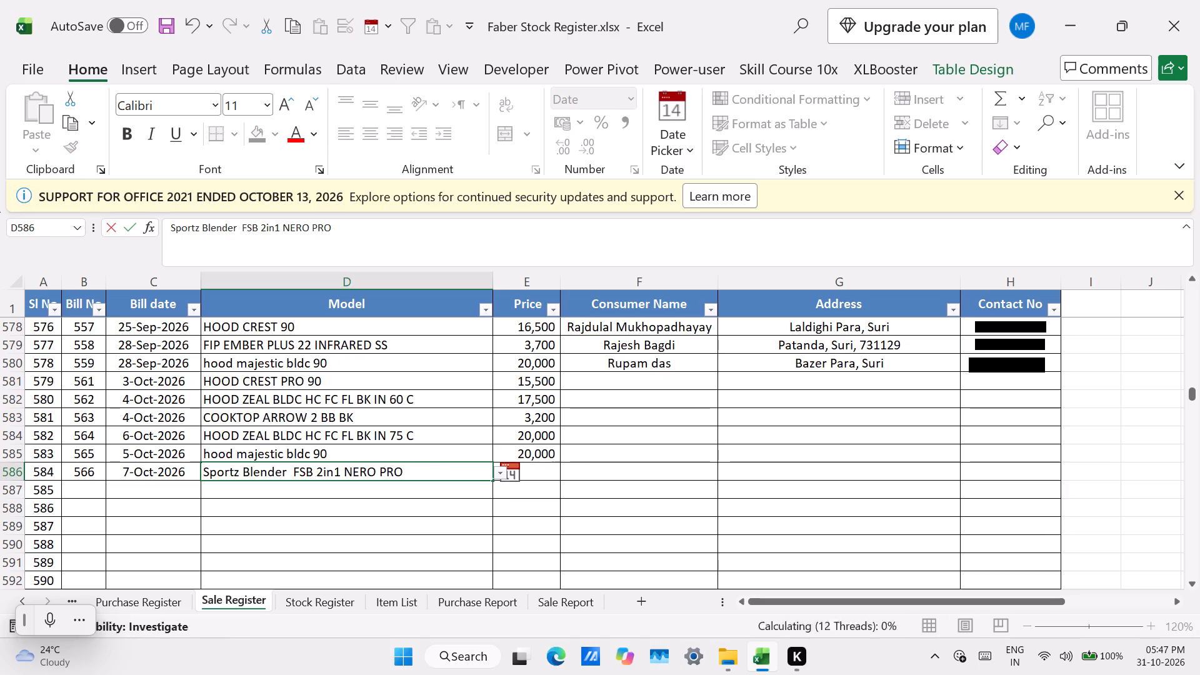
{"action": "type", "text": "2100"}
{"action": "key", "text": "Return"}
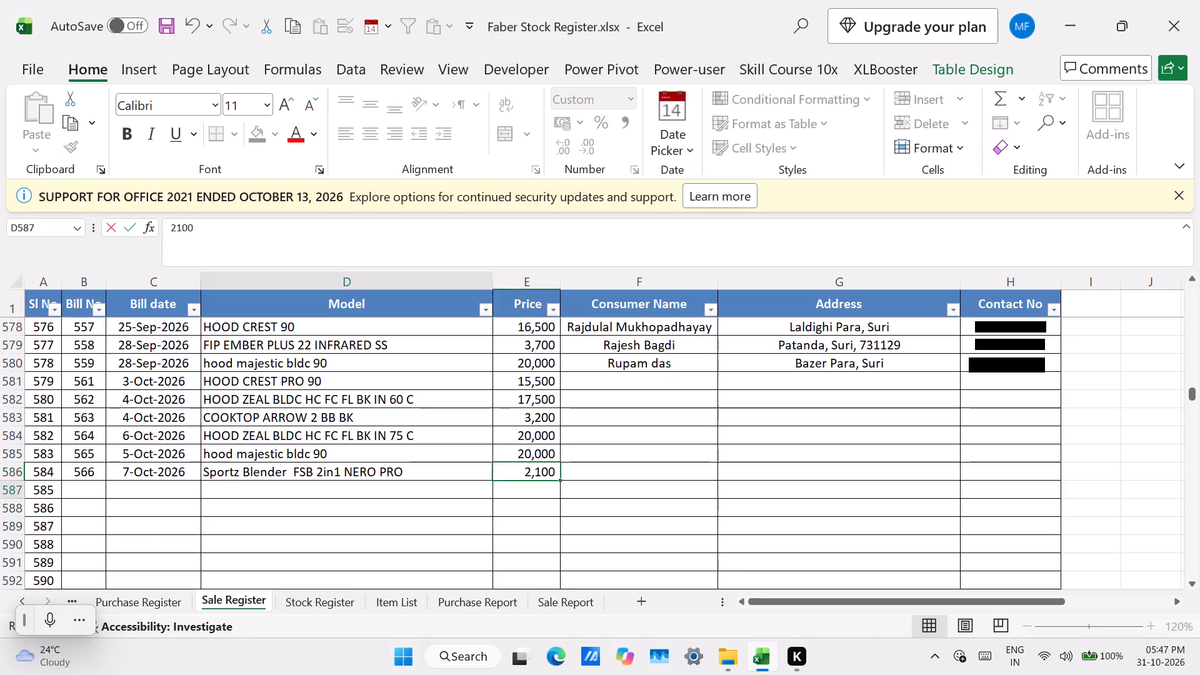
In the row for Sl No 585, enter bill number 567 and bill date 7-Oct-2026.
{"action": "key", "text": "Left"}
{"action": "key", "text": "Left"}
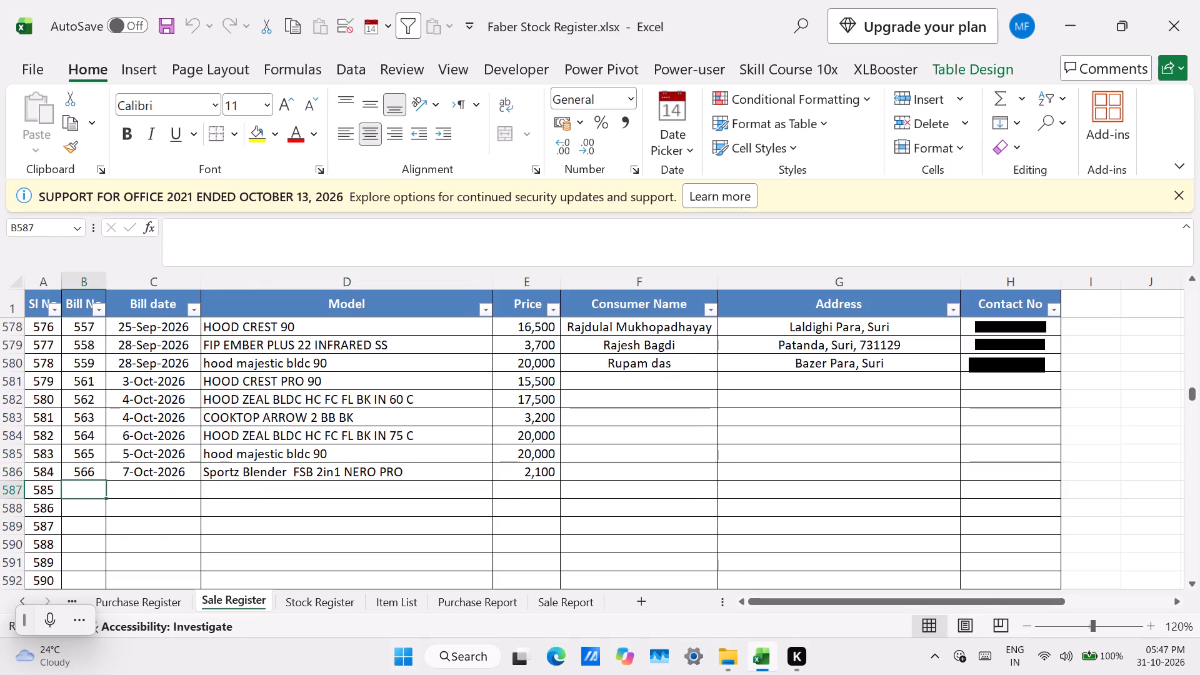
{"action": "type", "text": "567"}
{"action": "key", "text": "Right"}
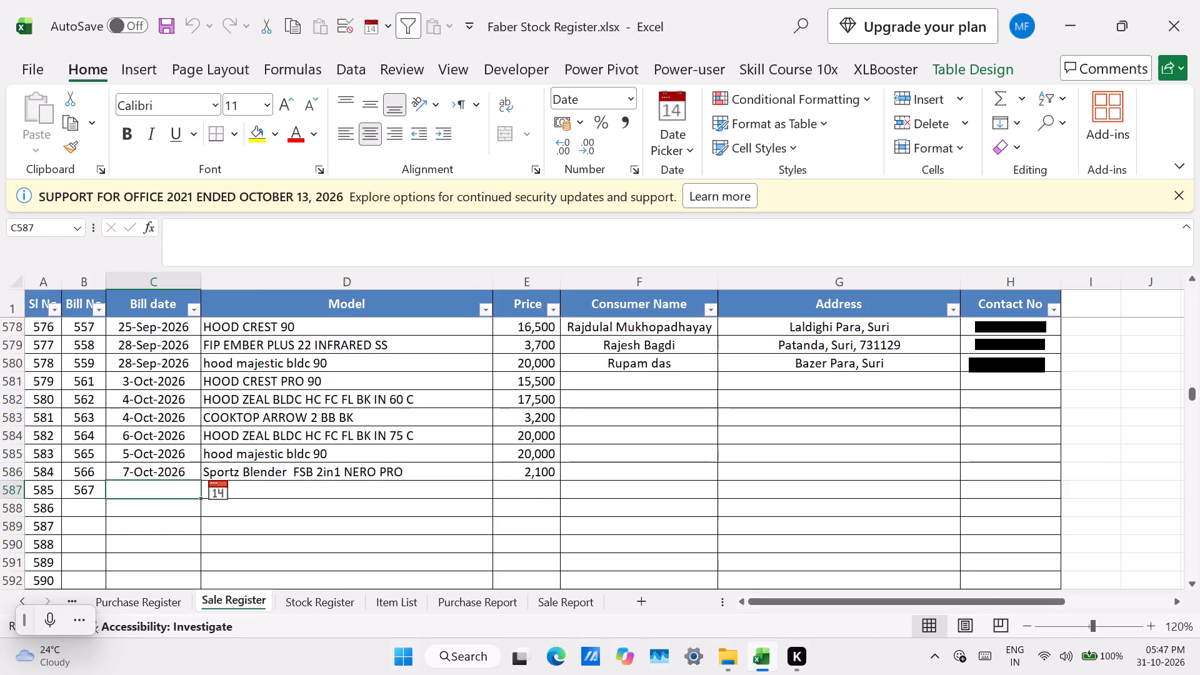
{"action": "left_click", "coordinate": [212, 486]}
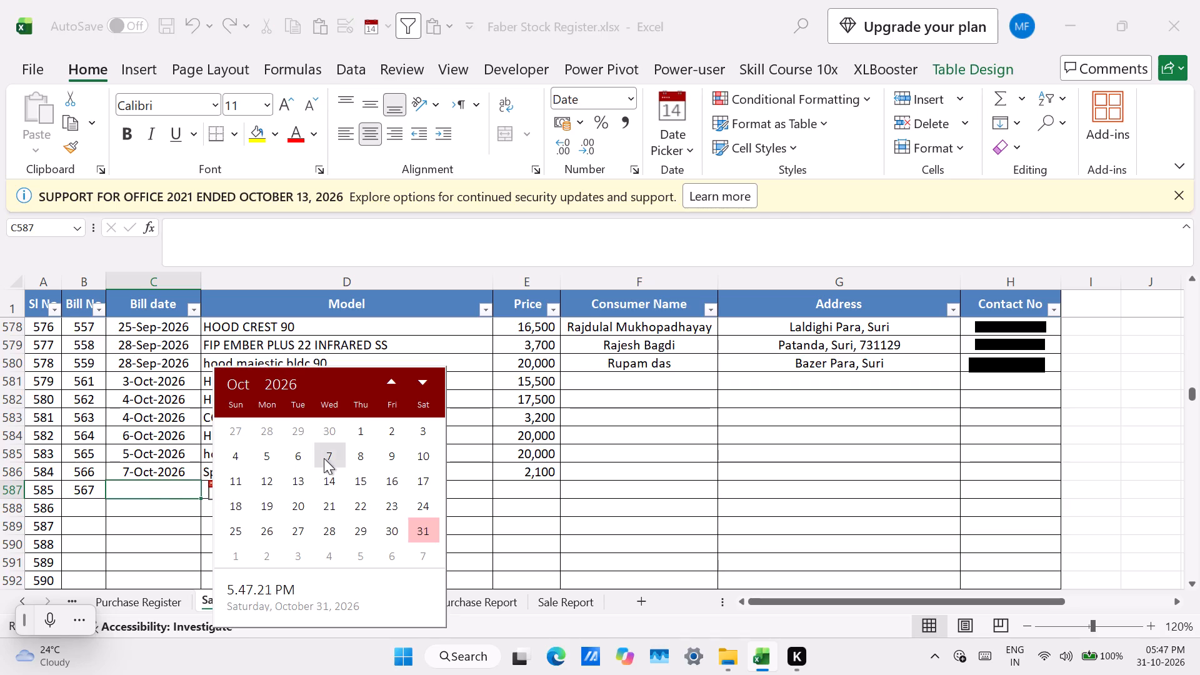
{"action": "left_click", "coordinate": [324, 458]}
For bill 567, choose the model WaterPurifier FWP GENIUS PRO and enter price 10000.
{"action": "left_click", "coordinate": [267, 490]}
{"action": "key", "text": "f"}
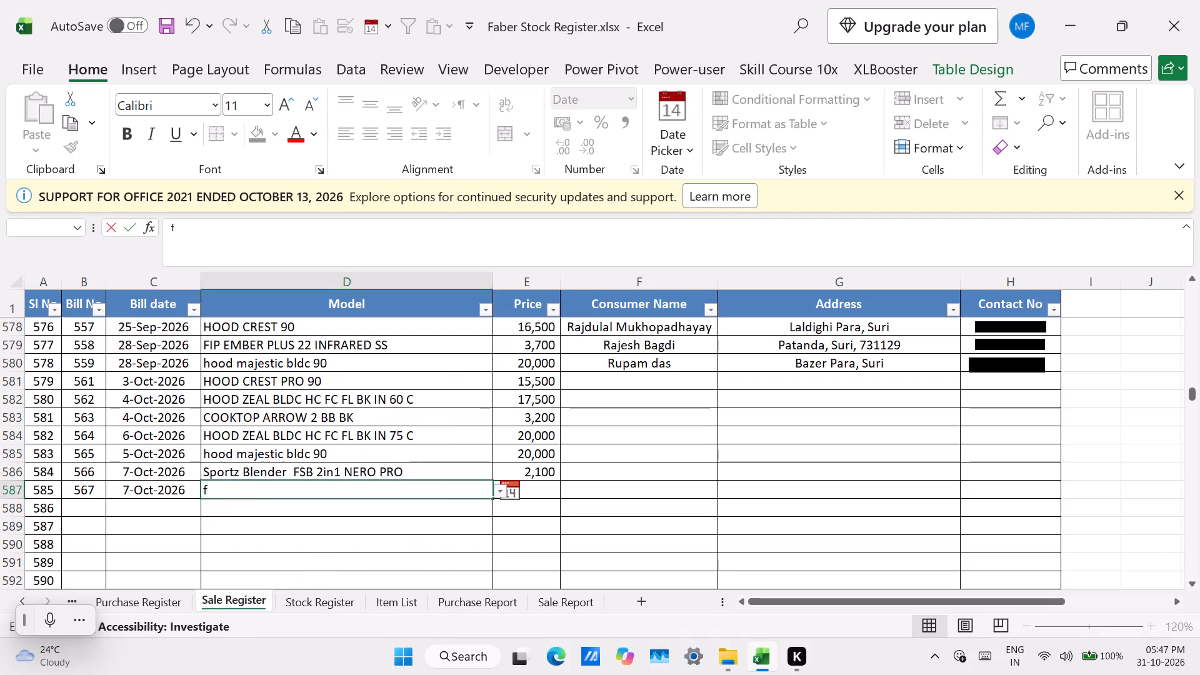
{"action": "key", "text": "BackSpace"}
{"action": "type", "text": "genius pro"}
{"action": "left_click", "coordinate": [507, 489]}
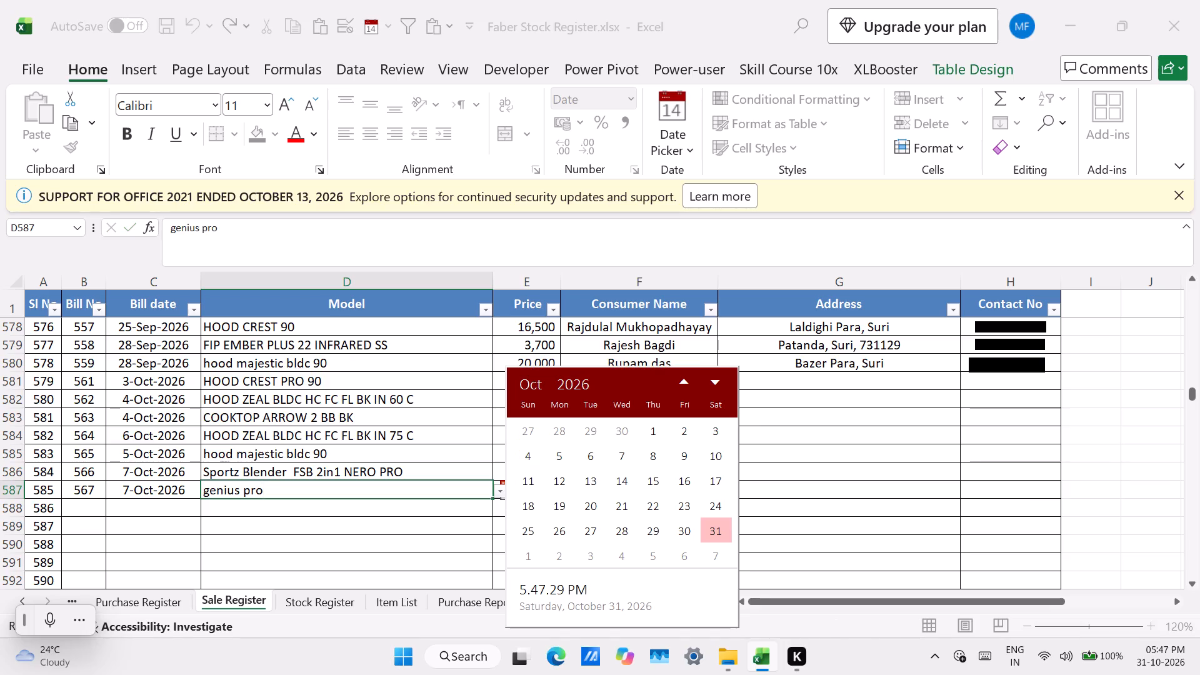
{"action": "left_click", "coordinate": [499, 493]}
{"action": "left_click", "coordinate": [414, 504]}
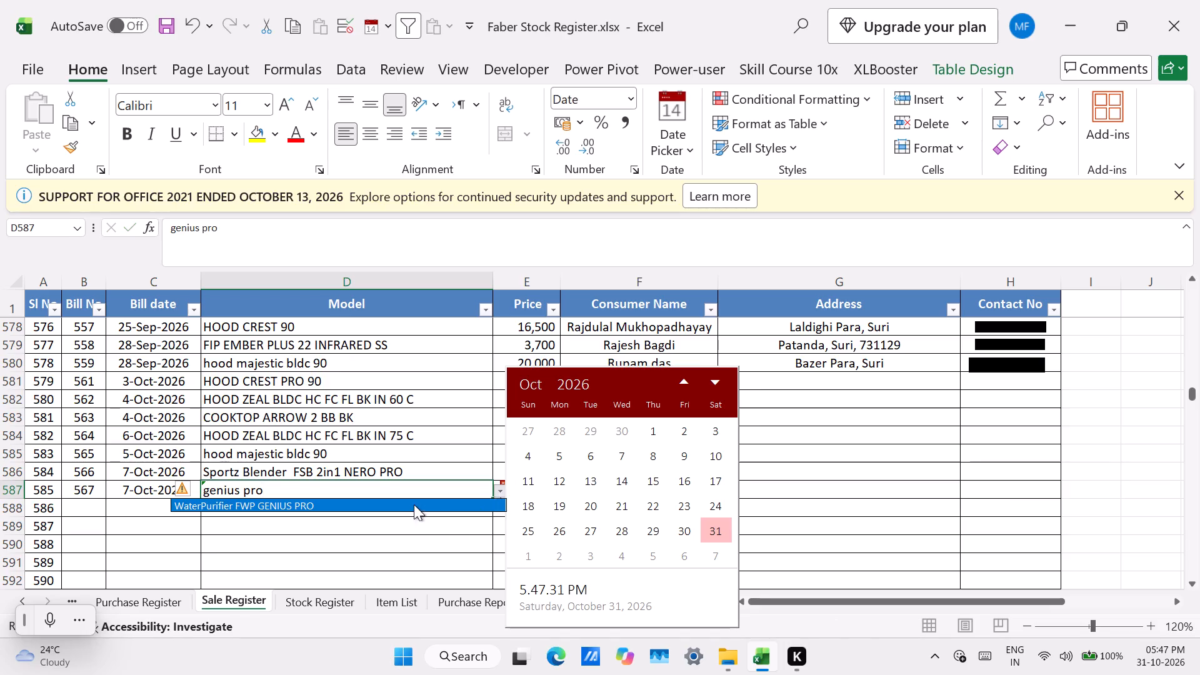
{"action": "left_click", "coordinate": [446, 541]}
{"action": "left_click", "coordinate": [538, 488]}
{"action": "key", "text": "2"}
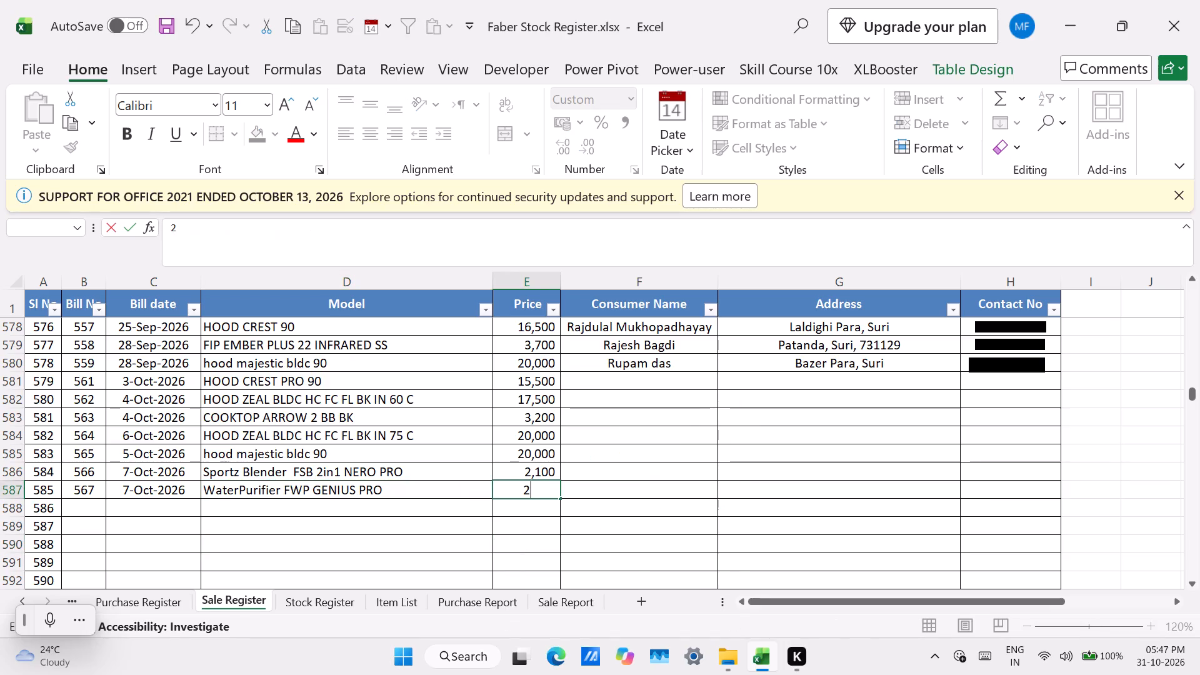
{"action": "key", "text": "BackSpace"}
{"action": "type", "text": "10000"}
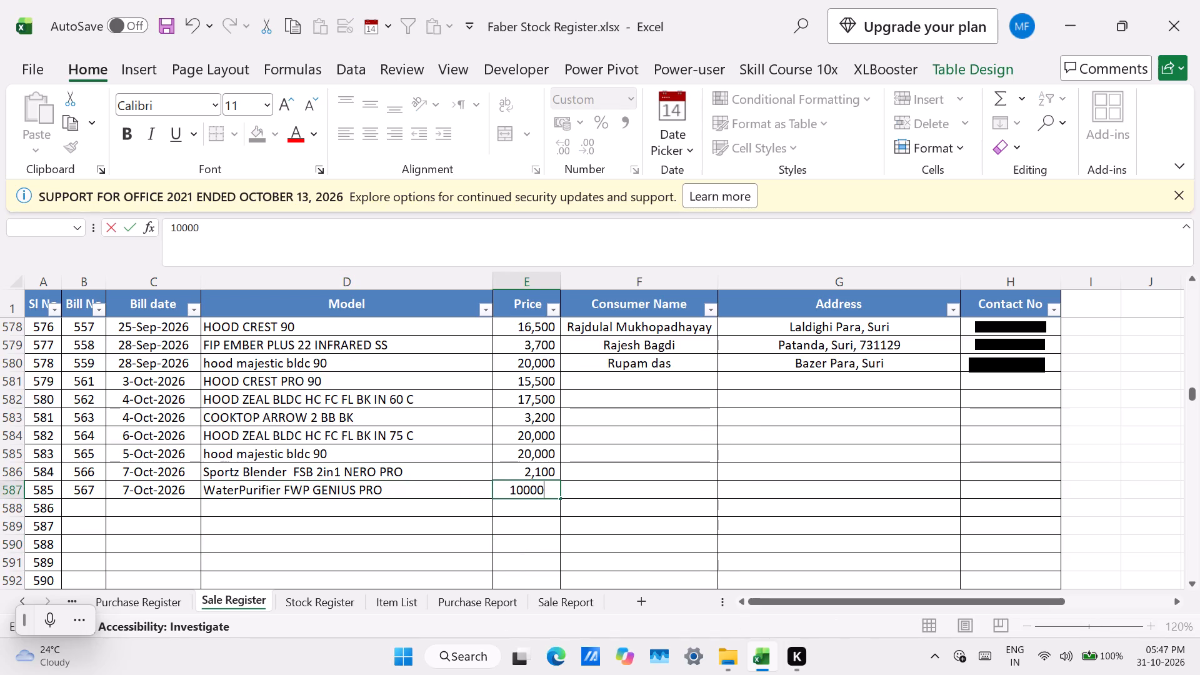
{"action": "key", "text": "Return"}
In the row for Sl No 586, enter bill number 568 and bill date 8-Oct-2026.
{"action": "key", "text": "Left"}
{"action": "key", "text": "Left"}
{"action": "key", "text": "Left"}
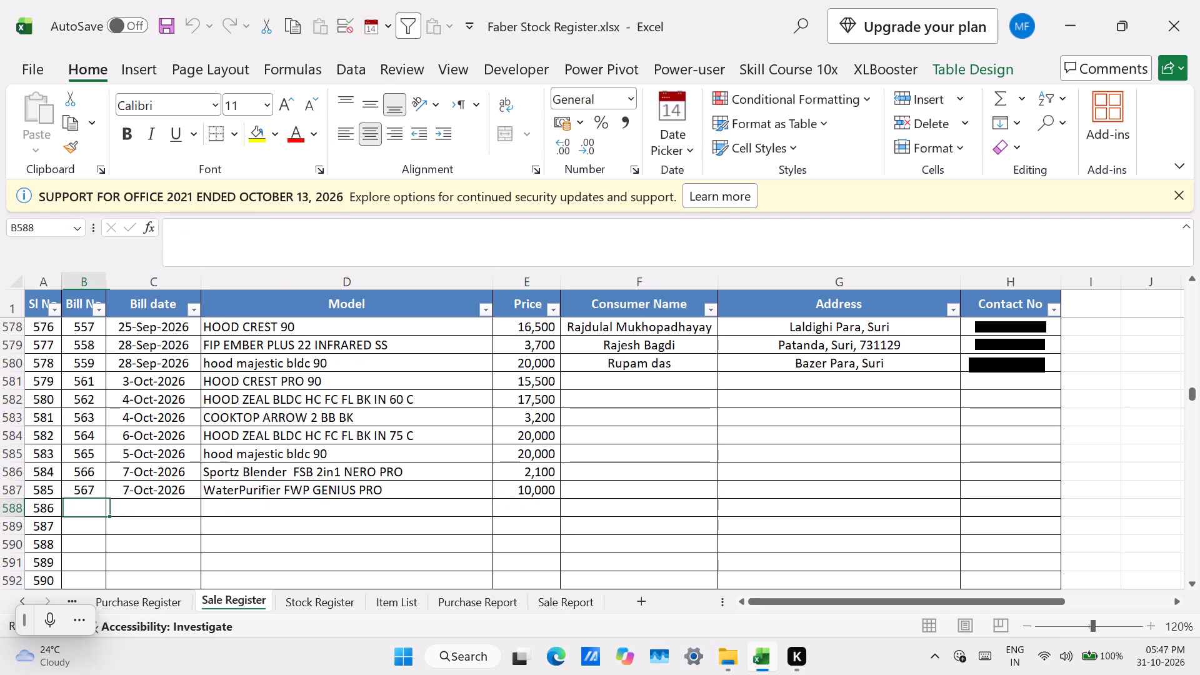
{"action": "type", "text": "568"}
{"action": "key", "text": "Right"}
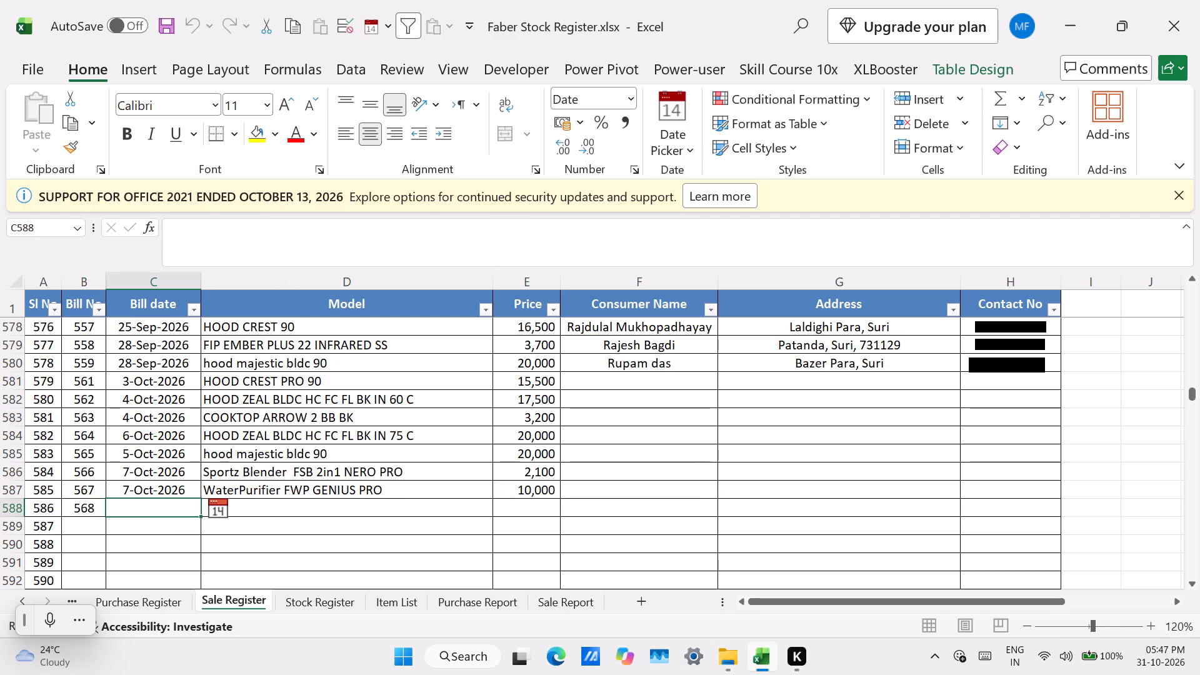
{"action": "left_click", "coordinate": [218, 507]}
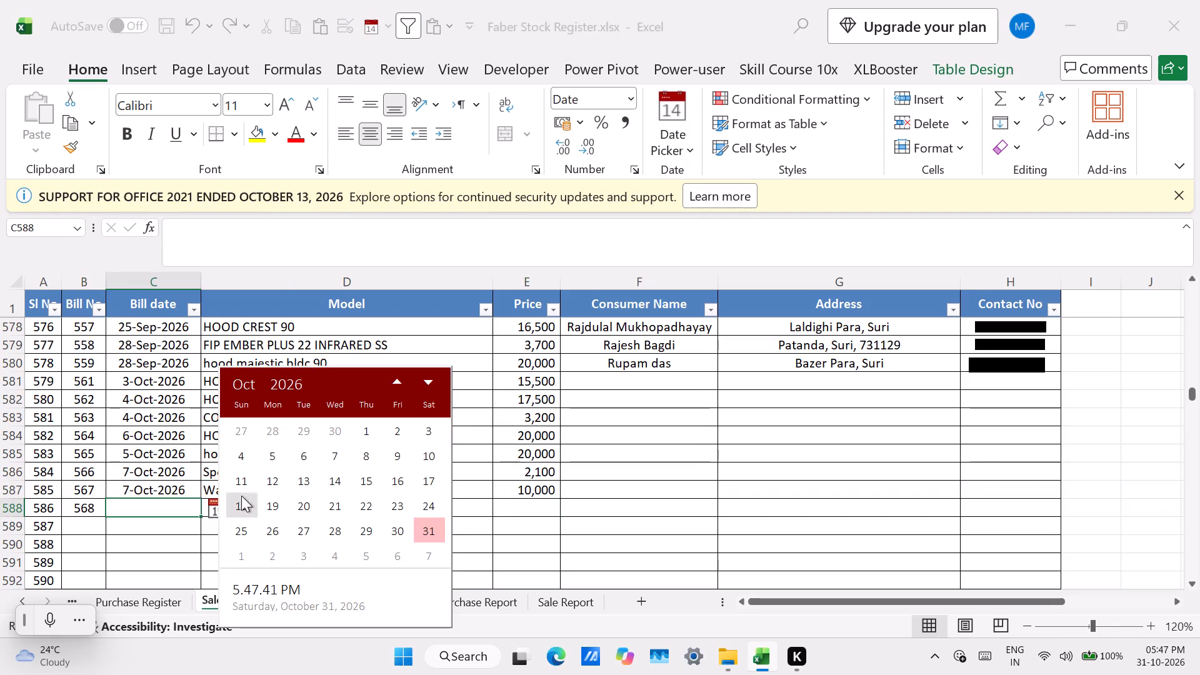
{"action": "left_click", "coordinate": [371, 453]}
For bill 568, look up models matching fsb, choose Sportz Blender FSB 2in1 NERO, and enter price 1950.
{"action": "left_click", "coordinate": [273, 501]}
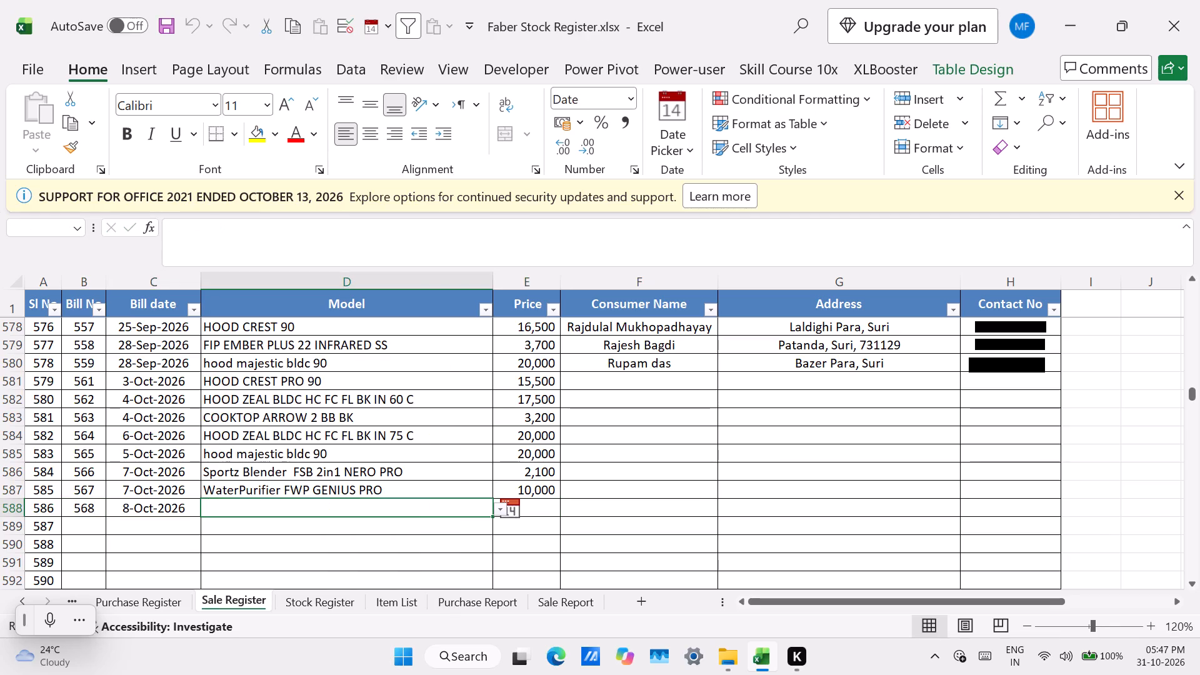
{"action": "type", "text": "fsb"}
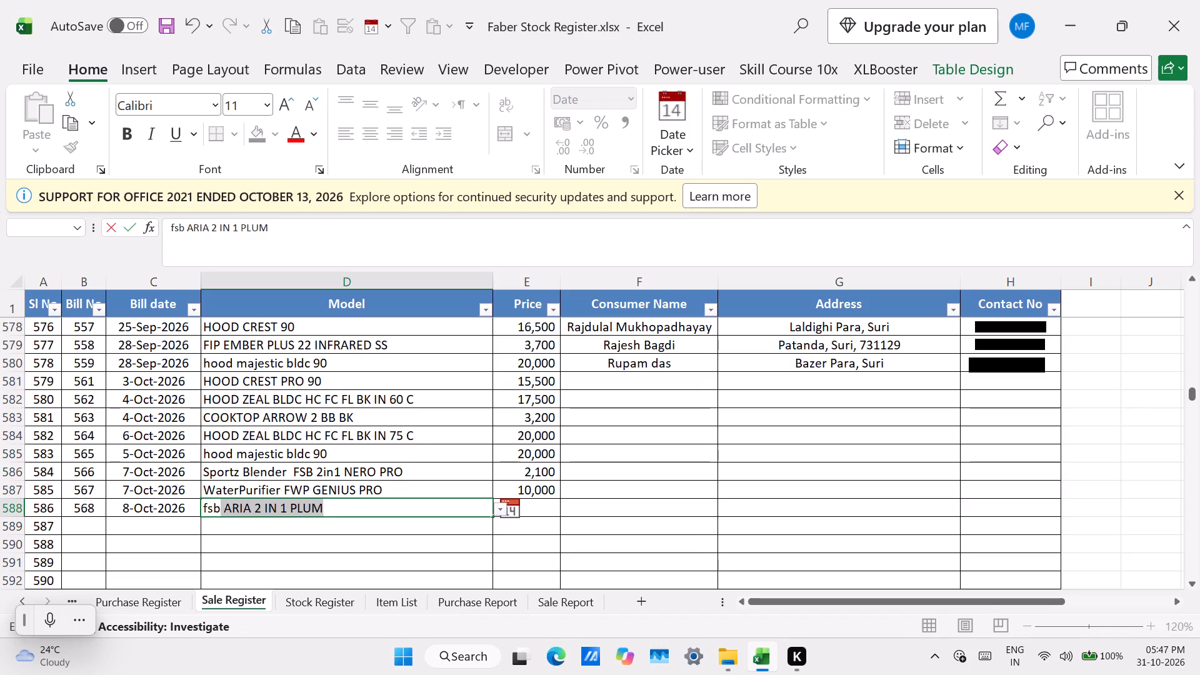
{"action": "key", "text": "BackSpace"}
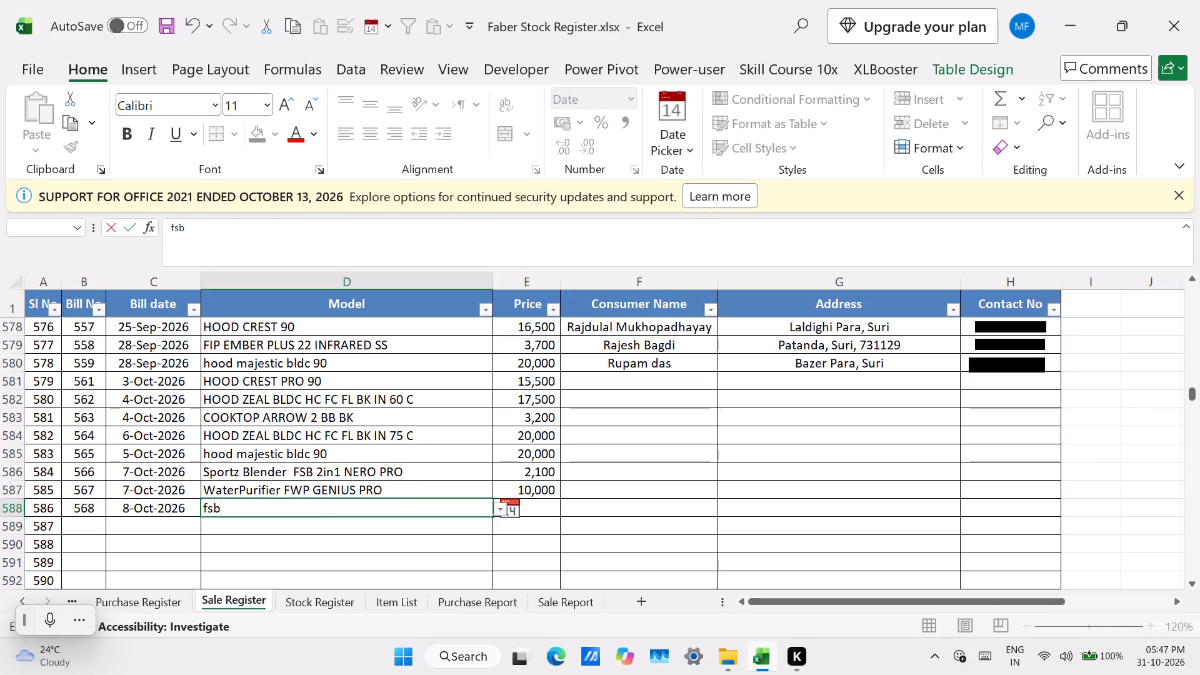
{"action": "left_click", "coordinate": [495, 507]}
{"action": "left_click", "coordinate": [398, 519]}
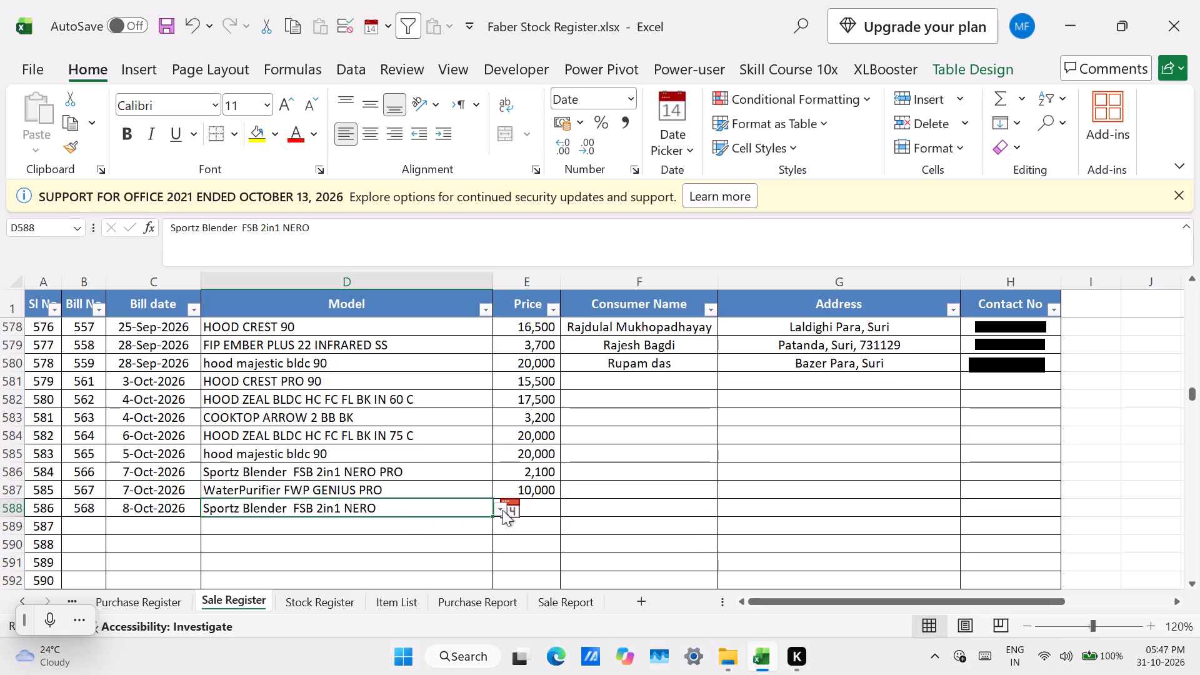
{"action": "left_click", "coordinate": [557, 508]}
{"action": "type", "text": "1950"}
{"action": "key", "text": "Down"}
Enter bill number 569 in both rows, Sl No 587 and Sl No 588.
{"action": "key", "text": "Left"}
{"action": "key", "text": "Left"}
{"action": "key", "text": "Left"}
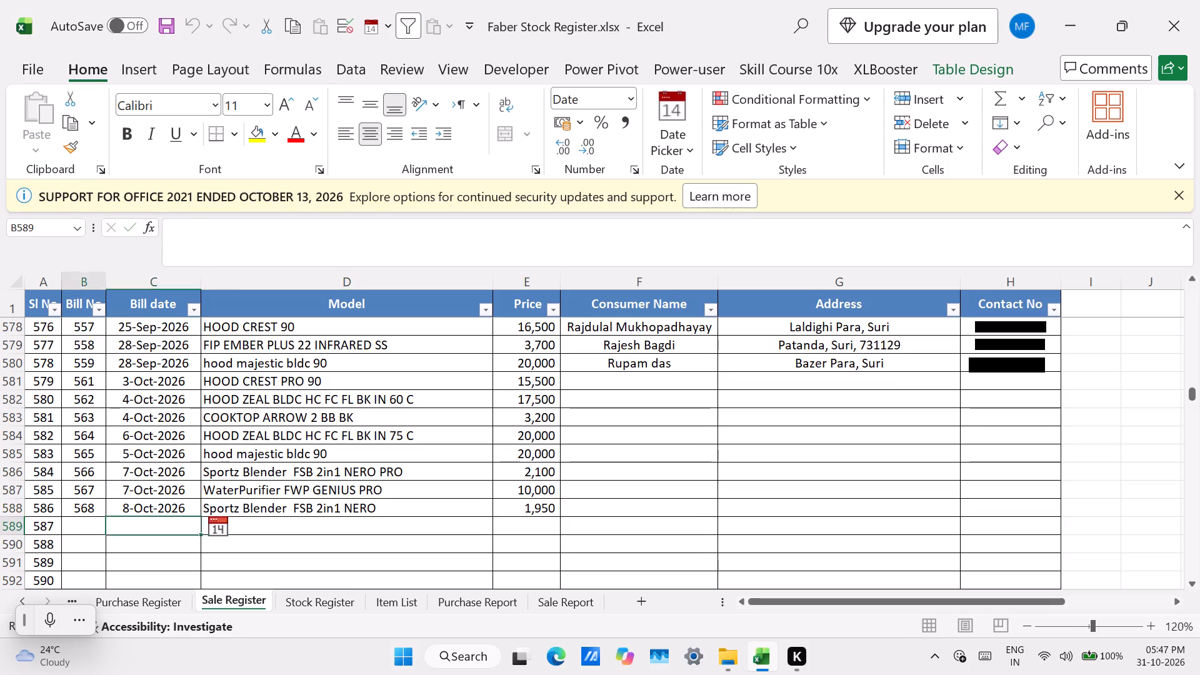
{"action": "key", "text": "5"}
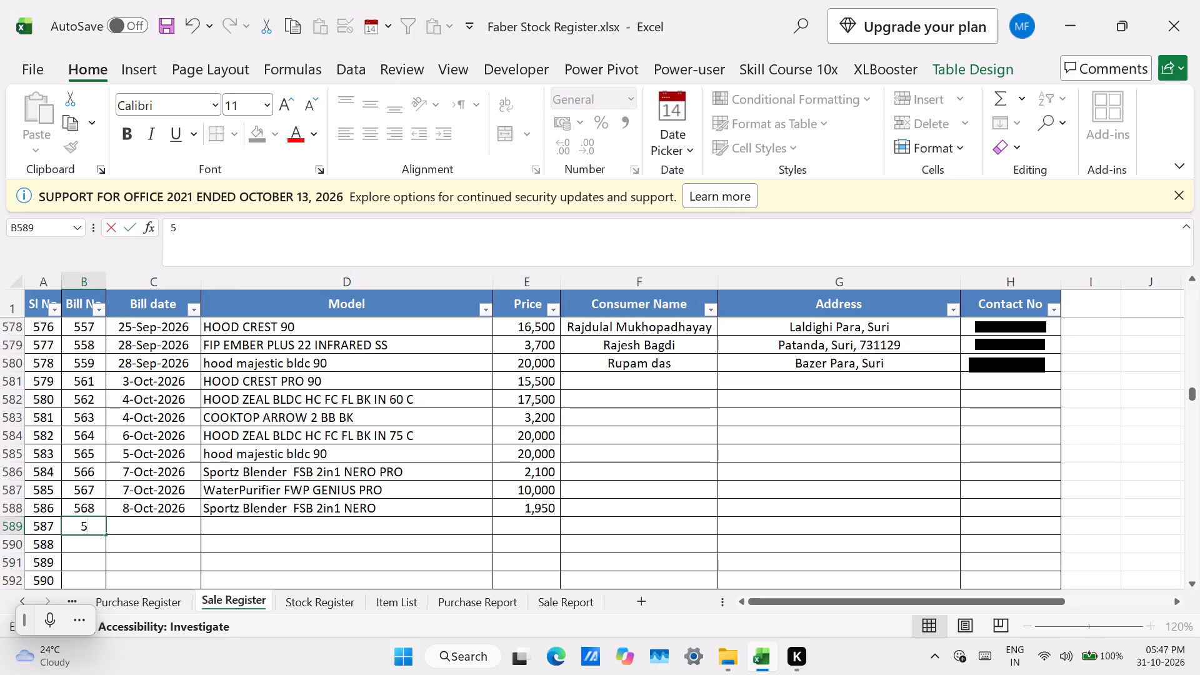
{"action": "key", "text": "6"}
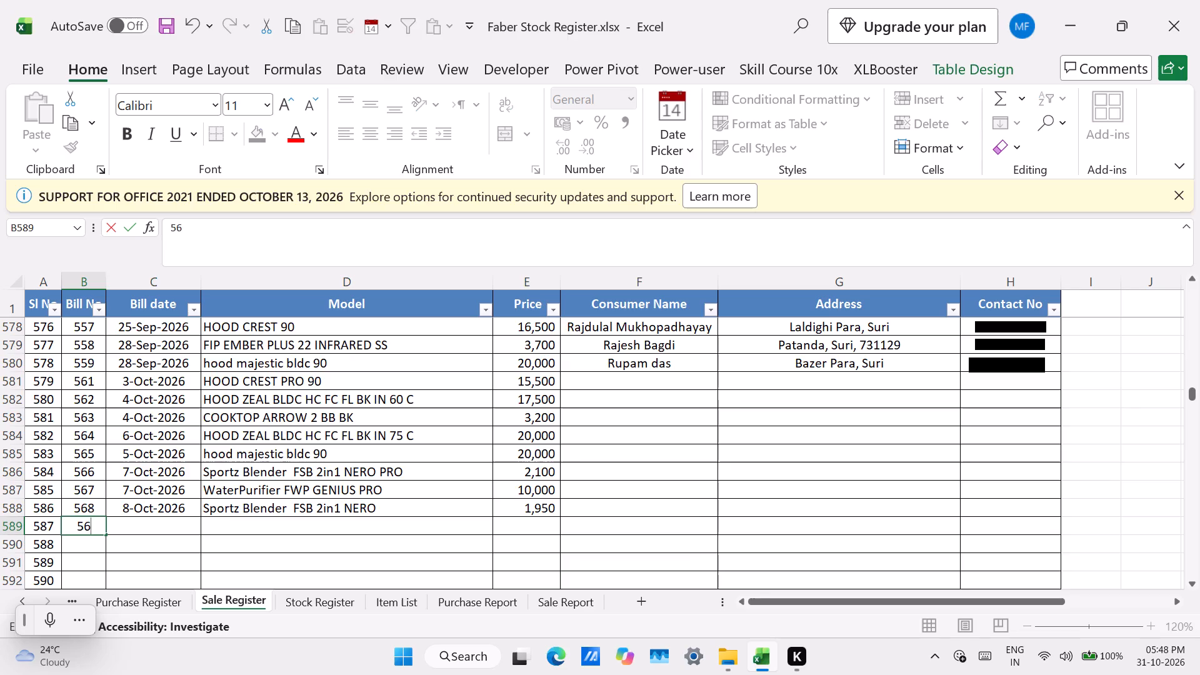
{"action": "key", "text": "BackSpace"}
{"action": "type", "text": "69"}
{"action": "key", "text": "Return"}
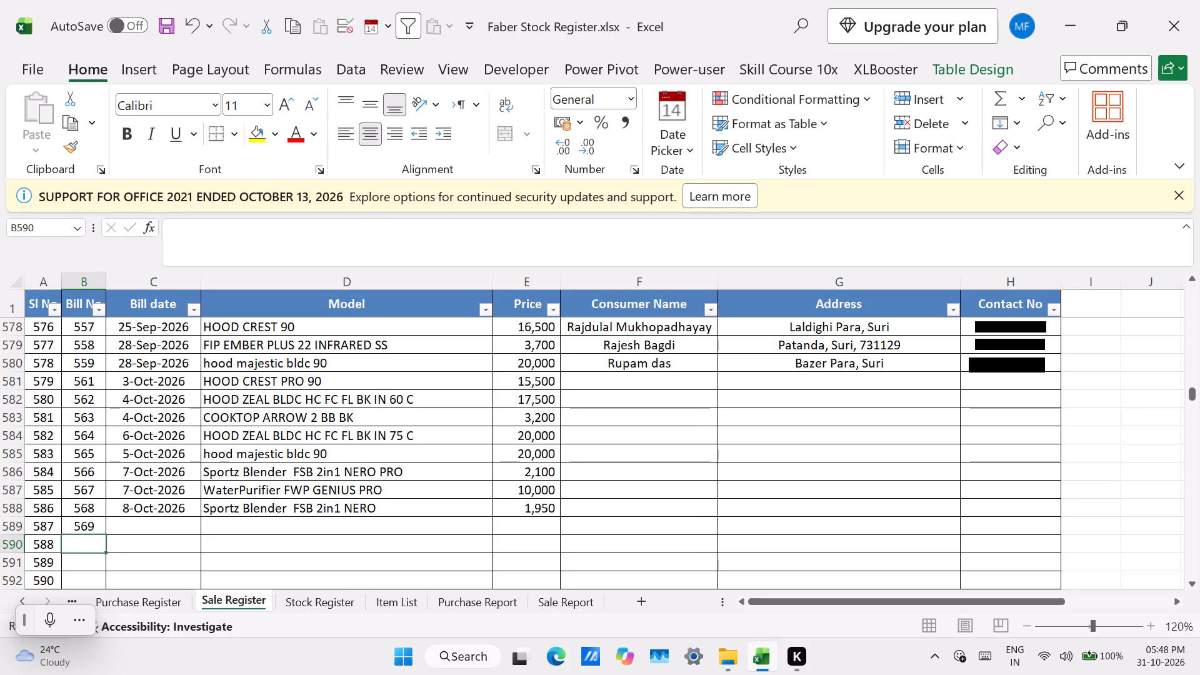
{"action": "type", "text": "569"}
{"action": "key", "text": "Right"}
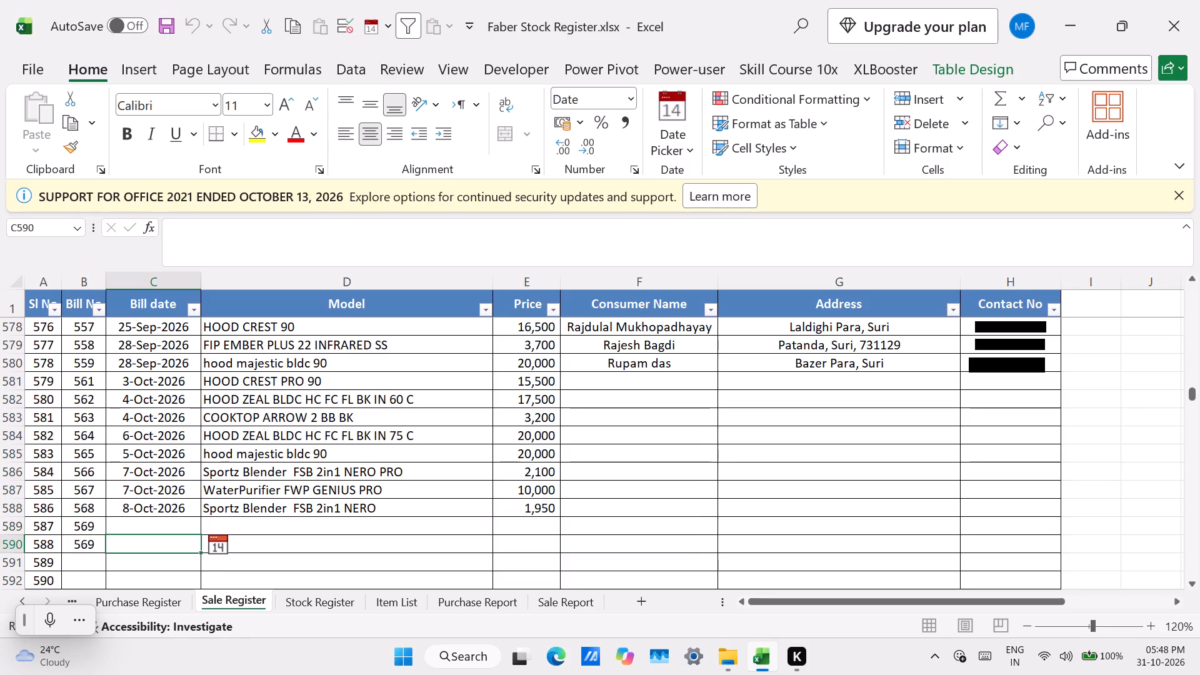
Set the bill date to 9-Oct-2026 in both rows of bill 569.
{"action": "left_click", "coordinate": [187, 522]}
{"action": "left_click", "coordinate": [219, 527]}
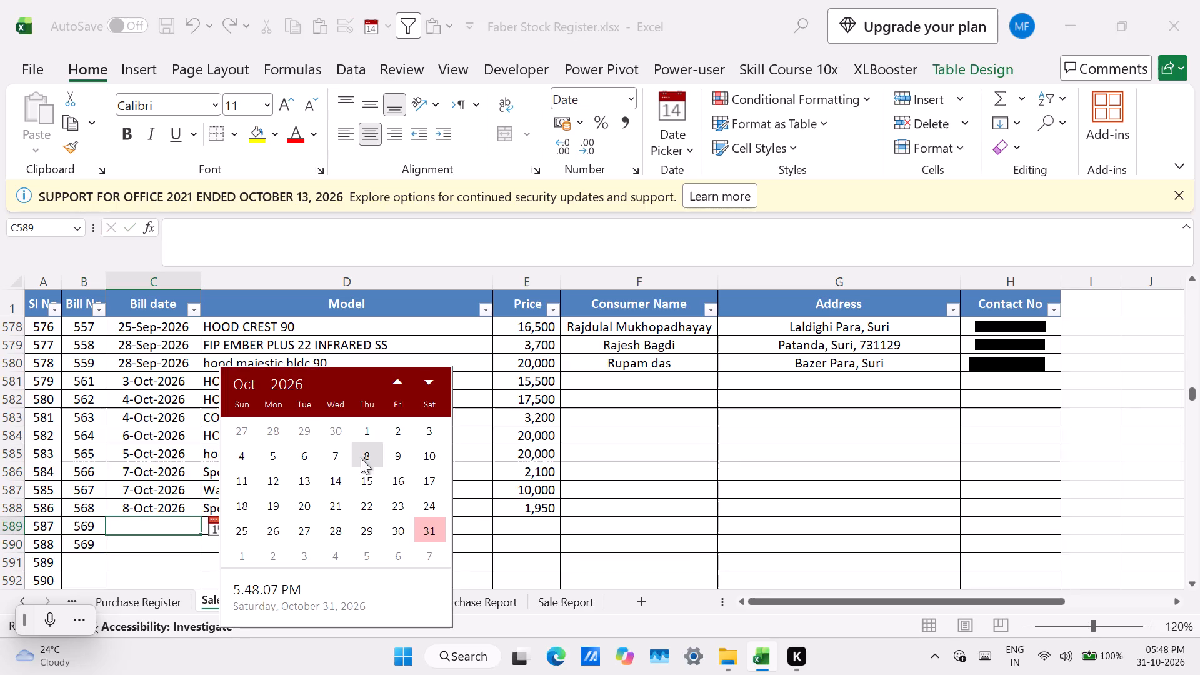
{"action": "left_click", "coordinate": [389, 458]}
{"action": "left_click", "coordinate": [180, 545]}
{"action": "left_click", "coordinate": [224, 542]}
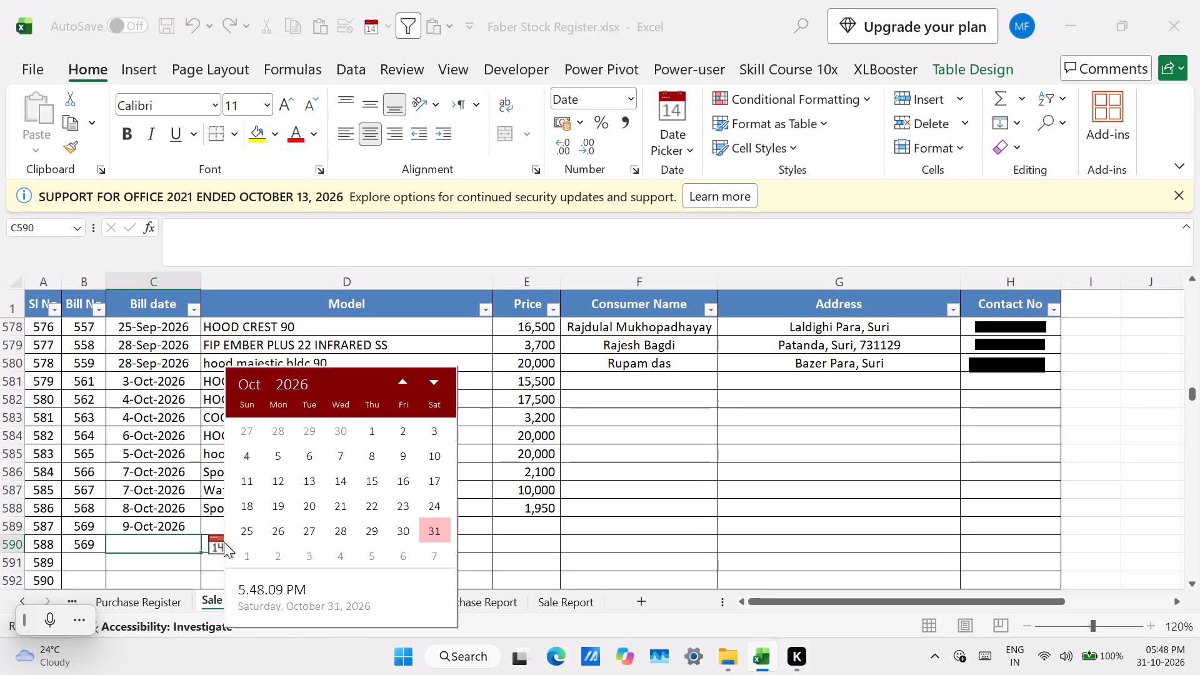
{"action": "left_click", "coordinate": [407, 454]}
For Sl No 587, look up models matching genius plus and choose WaterPurifier FWP GENIUS PLUS.
{"action": "left_click", "coordinate": [277, 524]}
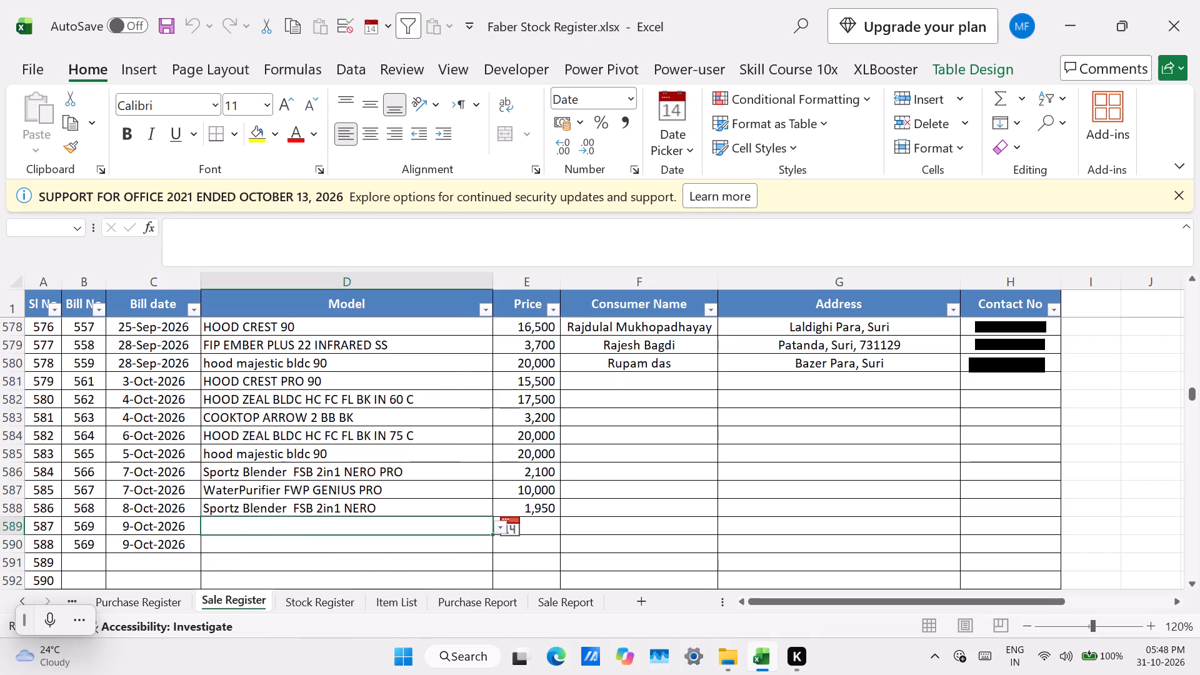
{"action": "type", "text": "genius pli"}
{"action": "key", "text": "BackSpace"}
{"action": "type", "text": "us"}
{"action": "left_click", "coordinate": [500, 529]}
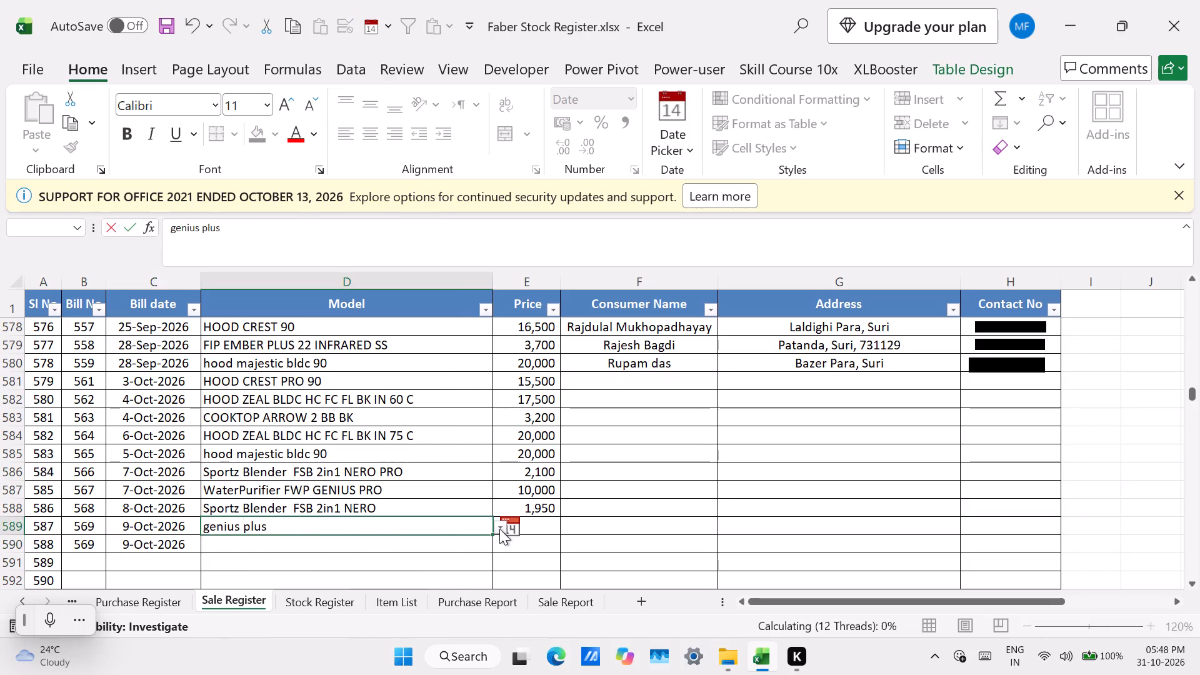
{"action": "left_click", "coordinate": [356, 536]}
For Sl No 588, look up models matching zeal and choose HOOD ZEAL BLDC HC FC FL BK IN 75 C.
{"action": "left_click", "coordinate": [330, 542]}
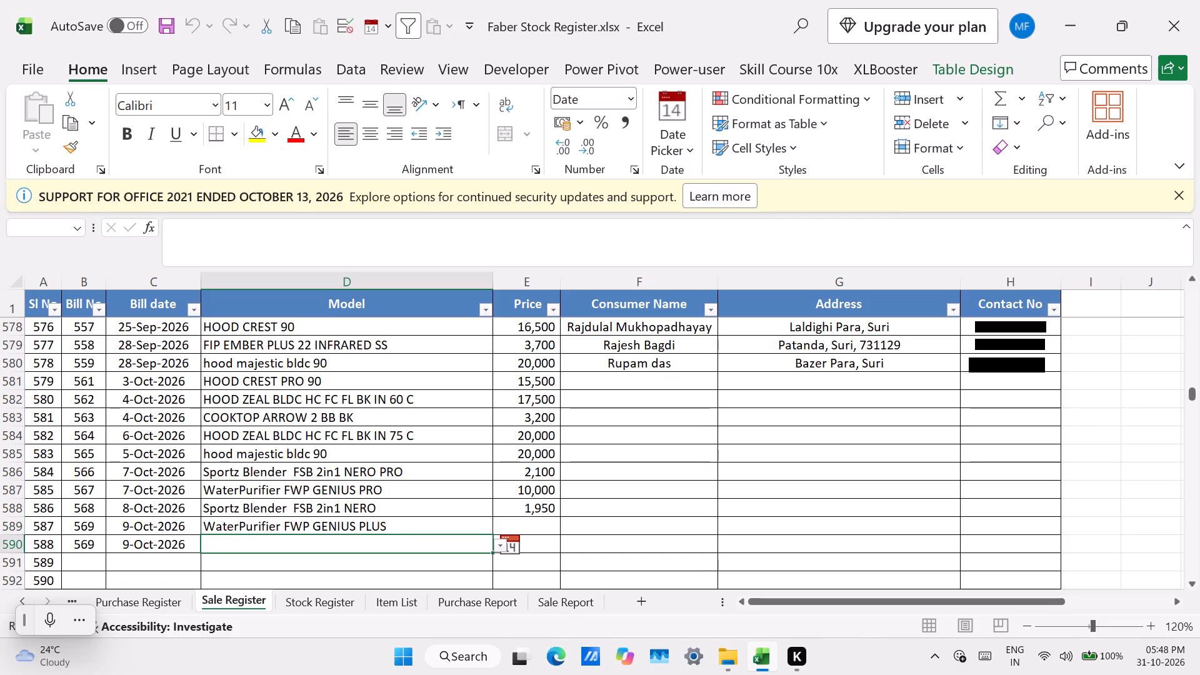
{"action": "type", "text": "zeal"}
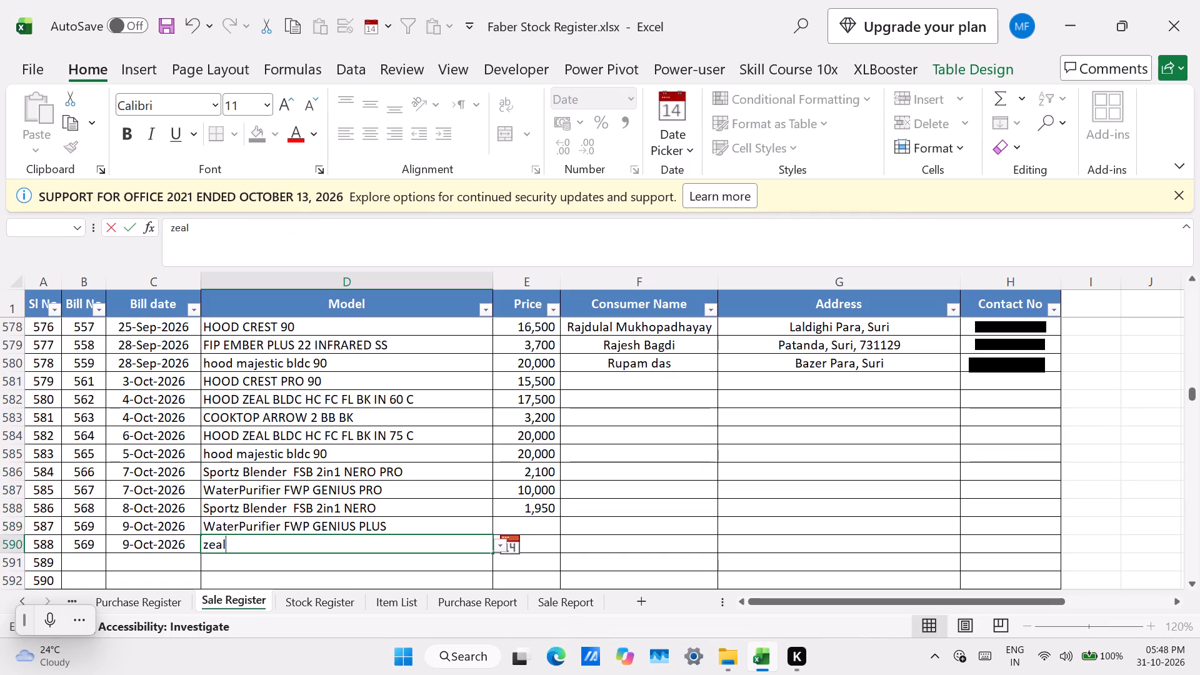
{"action": "left_click", "coordinate": [502, 548]}
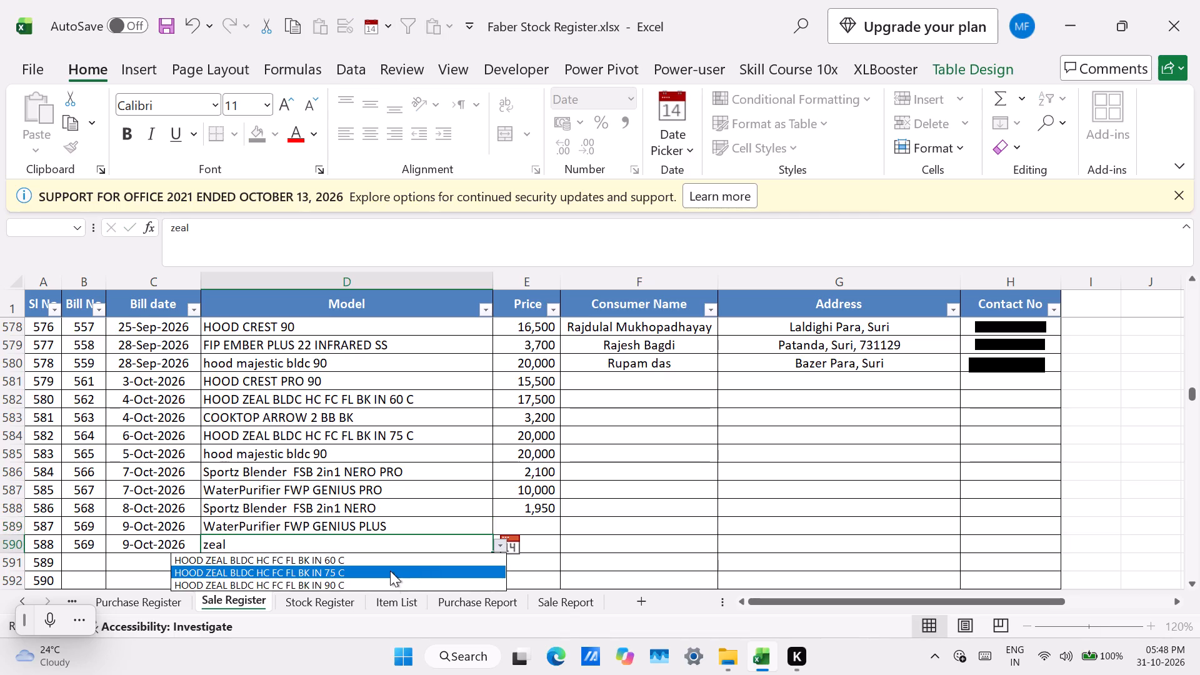
{"action": "left_click", "coordinate": [390, 571]}
Enter the prices for bill 569: 9200 for the water purifier and 19700 for the hood.
{"action": "left_click", "coordinate": [538, 525]}
{"action": "type", "text": "9200"}
{"action": "key", "text": "Return"}
{"action": "key", "text": "1"}
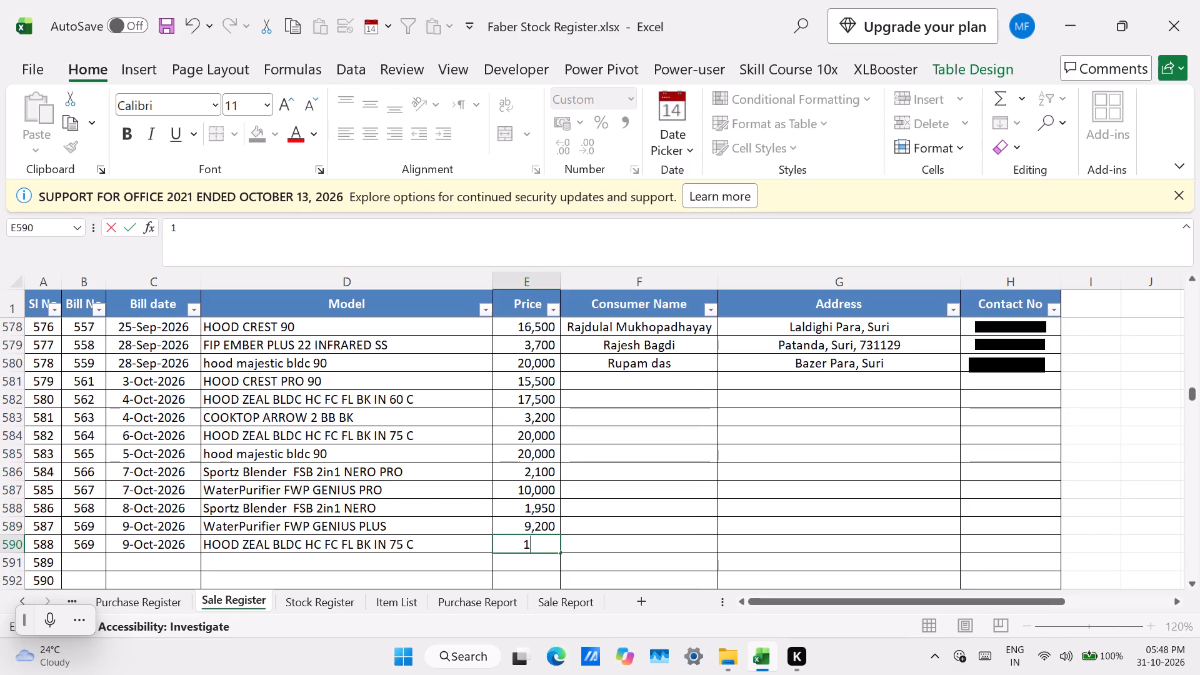
{"action": "key", "text": "9"}
{"action": "type", "text": "700"}
{"action": "key", "text": "Return"}
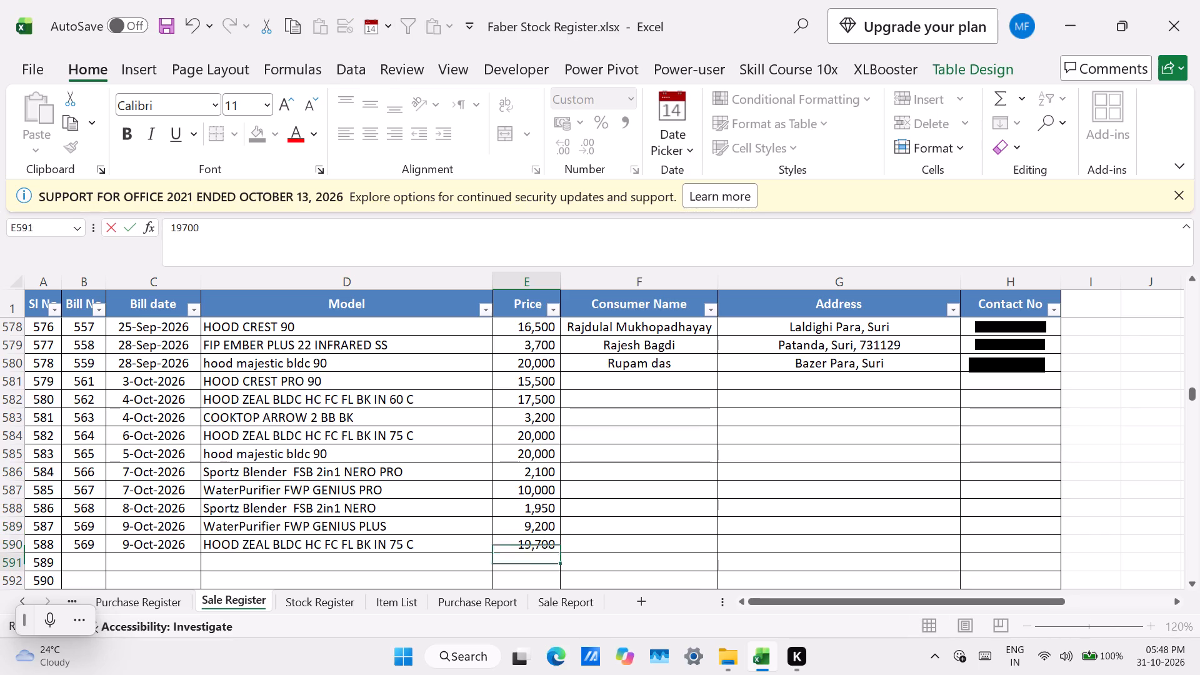
In the row for Sl No 589, enter bill number 570 and bill date 9-Oct-2026.
{"action": "key", "text": "Left"}
{"action": "key", "text": "Left"}
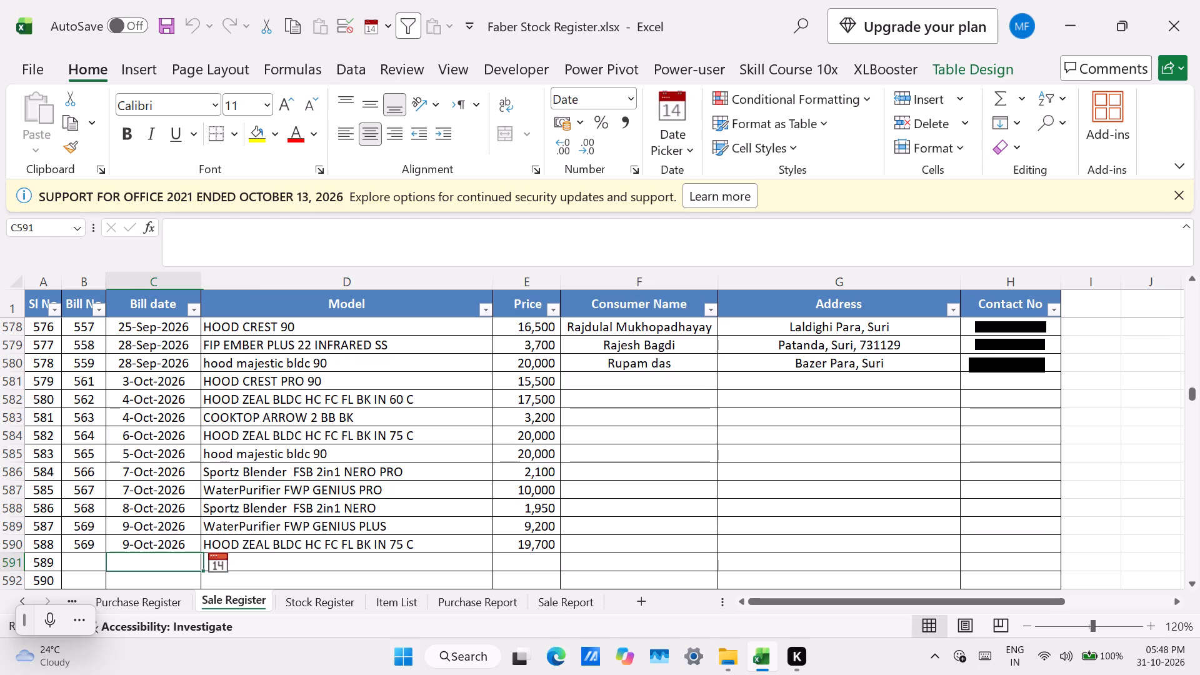
{"action": "key", "text": "Left"}
{"action": "scroll", "coordinate": [541, 513], "scroll_direction": "down", "scroll_amount": 2}
{"action": "type", "text": "570"}
{"action": "key", "text": "Right"}
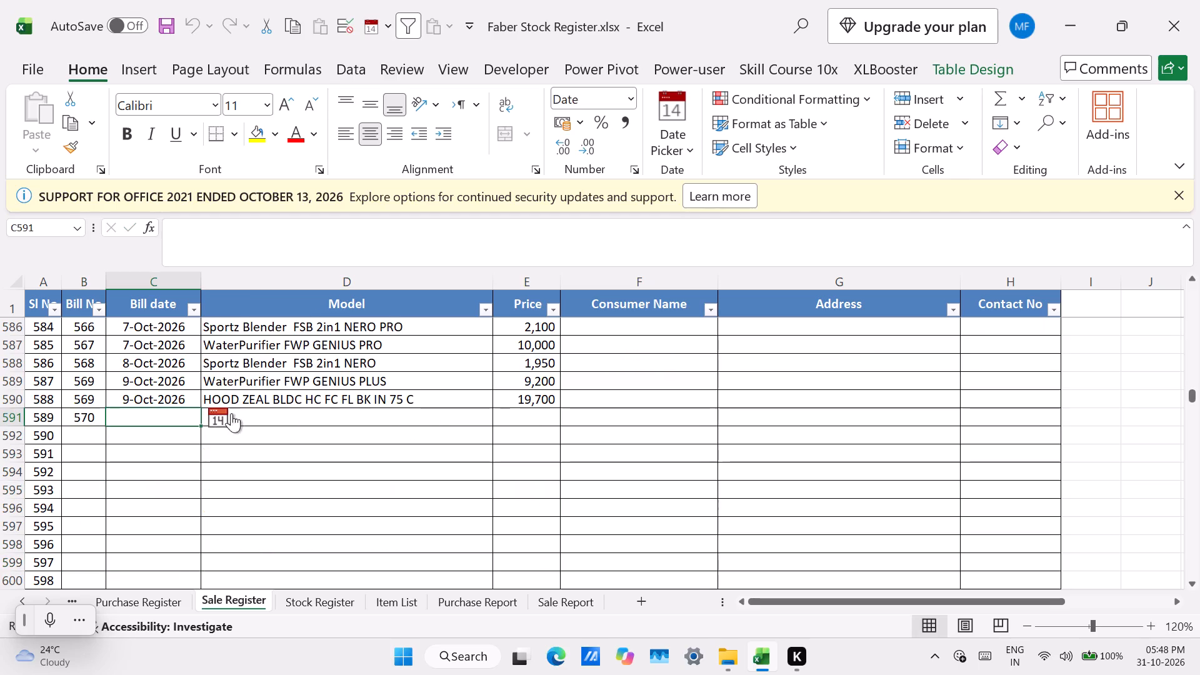
{"action": "left_click", "coordinate": [216, 422]}
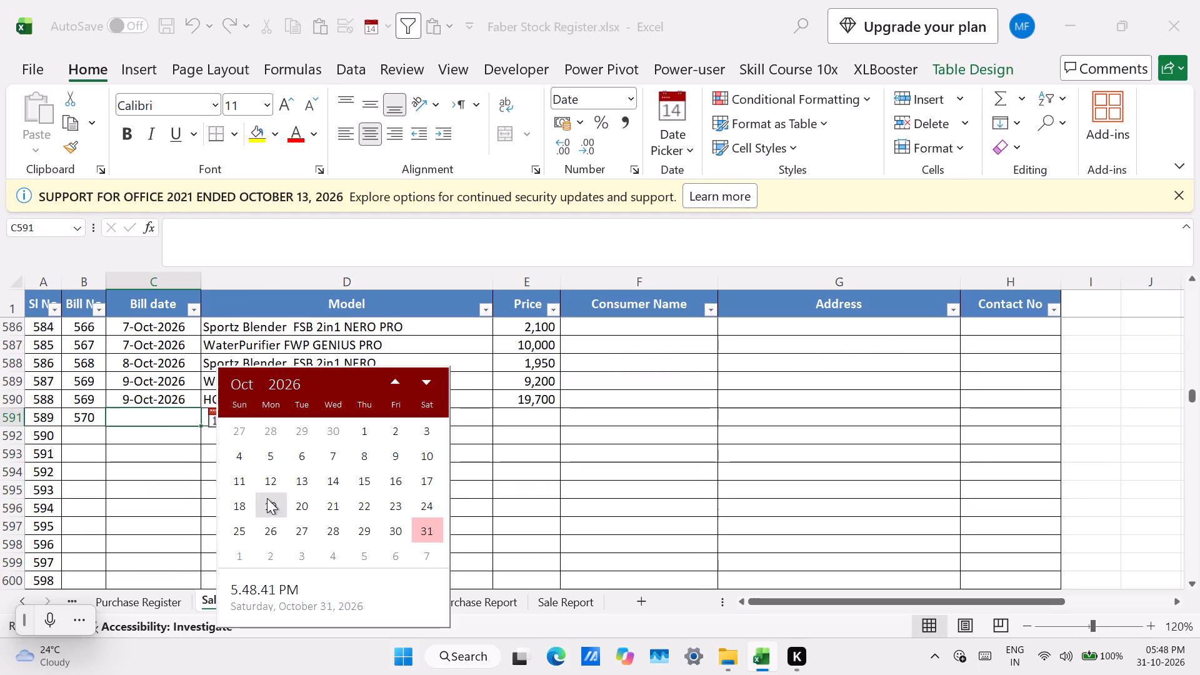
{"action": "left_click", "coordinate": [389, 456]}
For bill 570, look up zeal models, choose HOOD ZEAL BLDC HC FC FL BK IN 75 C, and enter price 19900.
{"action": "left_click", "coordinate": [281, 424]}
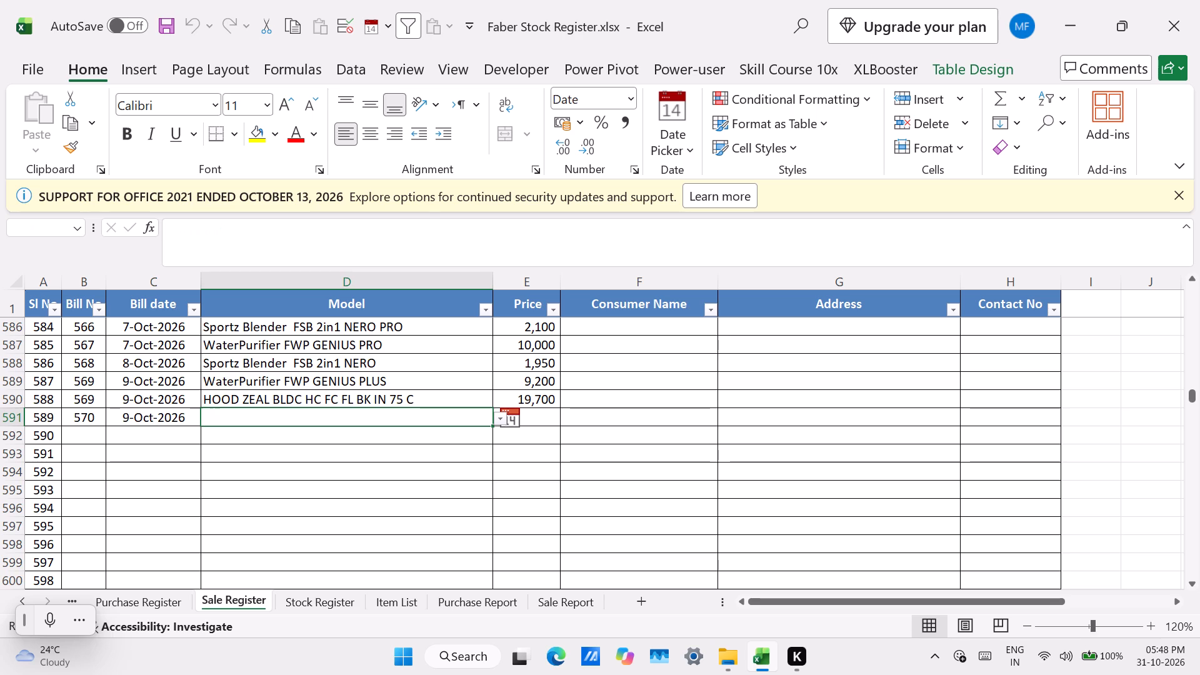
{"action": "type", "text": "zw"}
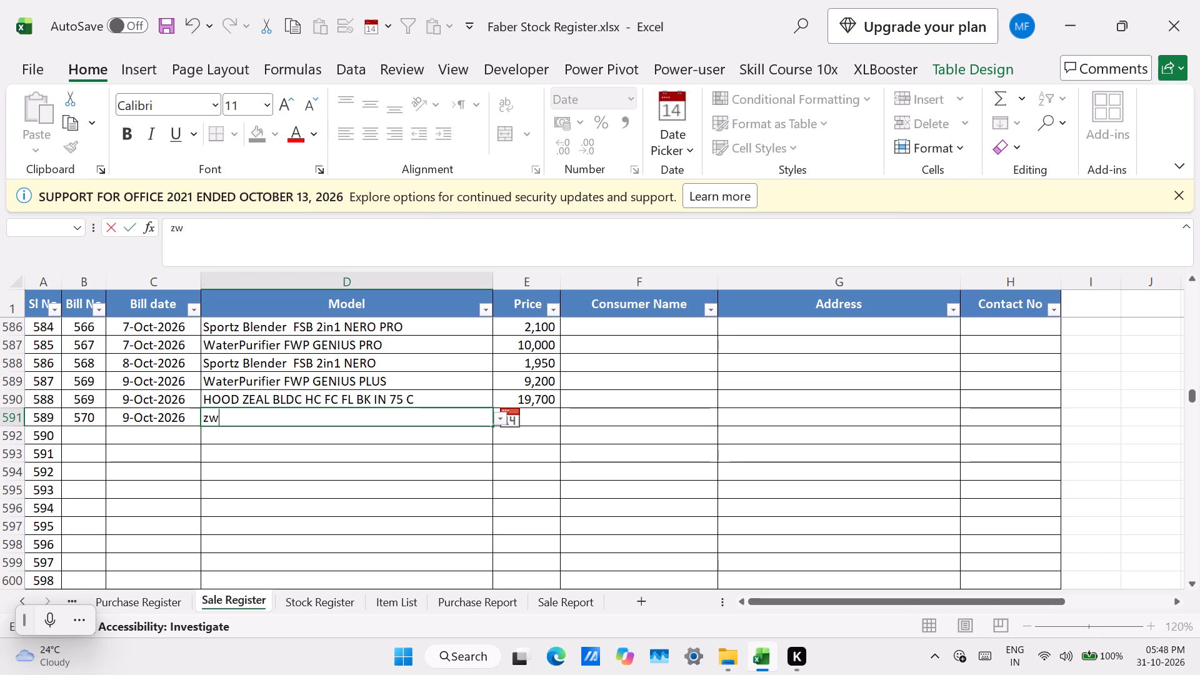
{"action": "key", "text": "BackSpace"}
{"action": "type", "text": "eal"}
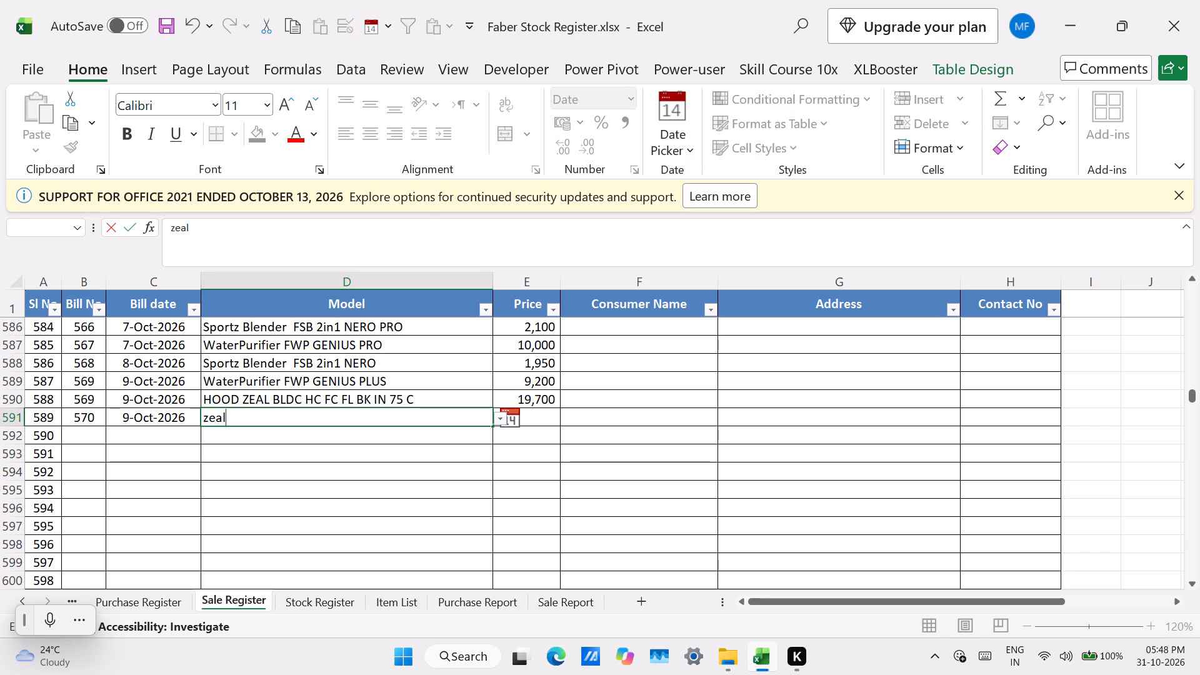
{"action": "left_click", "coordinate": [499, 417]}
{"action": "left_click", "coordinate": [377, 442]}
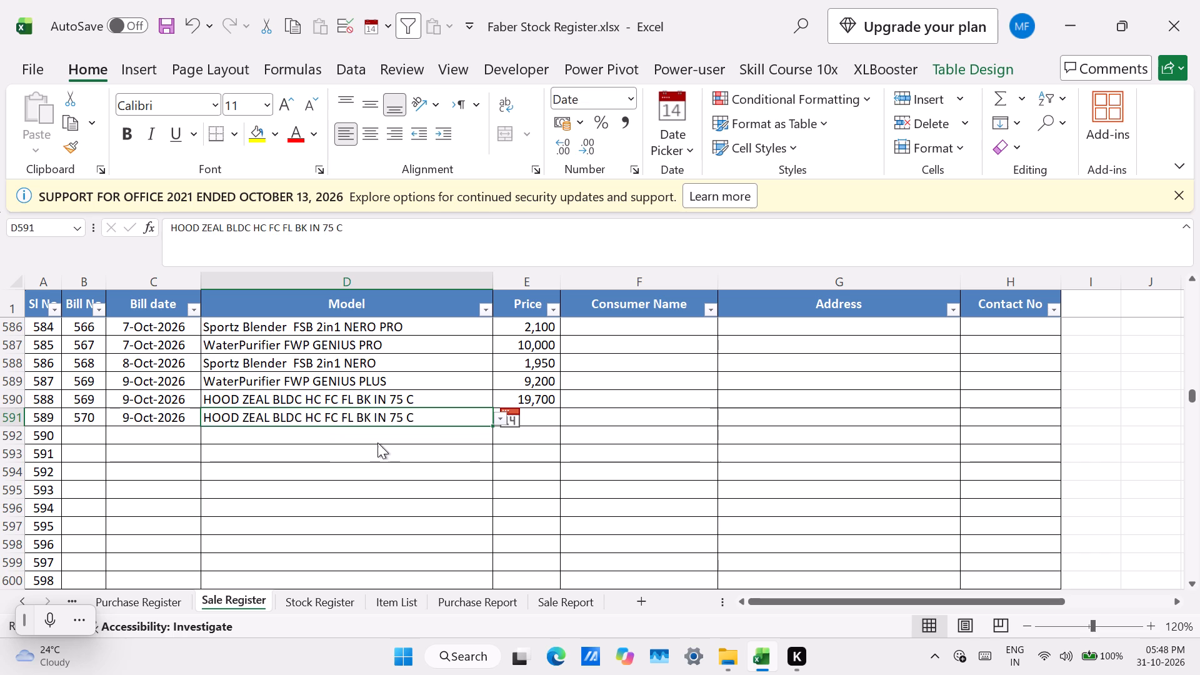
{"action": "left_click", "coordinate": [533, 417]}
{"action": "type", "text": "19900"}
{"action": "key", "text": "Return"}
In the row for Sl No 590, enter bill number 571 and bill date 10-Oct-2026.
{"action": "key", "text": "Left"}
{"action": "key", "text": "Left"}
{"action": "key", "text": "Left"}
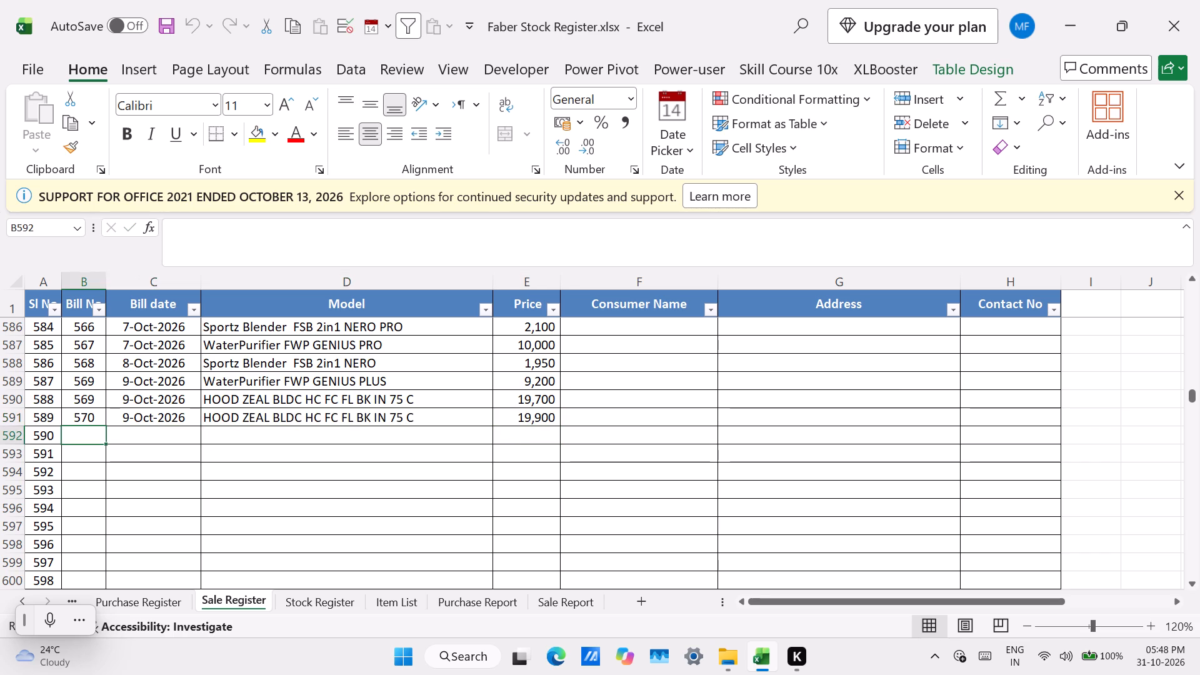
{"action": "type", "text": "571"}
{"action": "key", "text": "Right"}
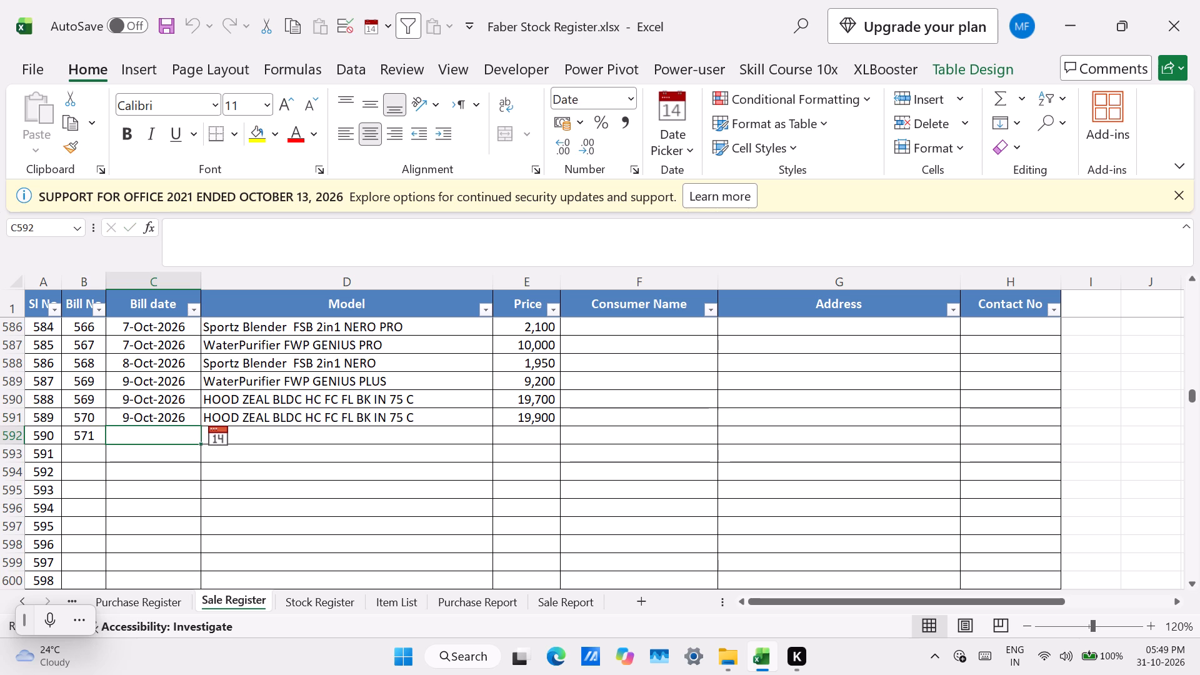
{"action": "left_click", "coordinate": [217, 439]}
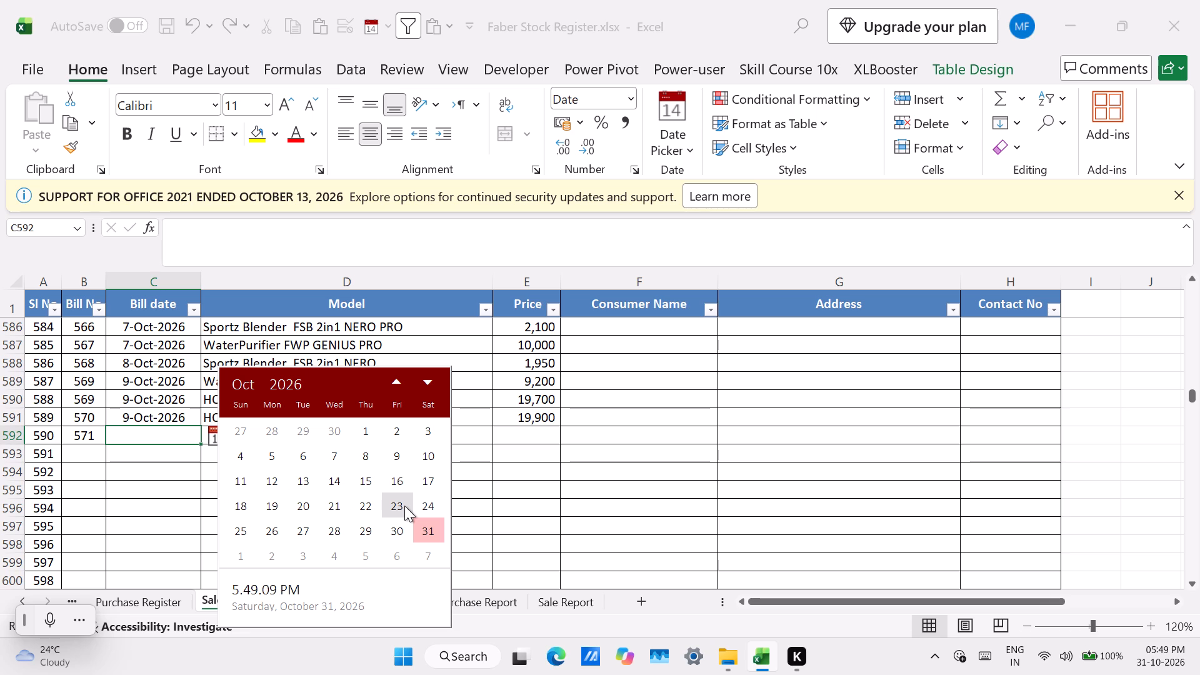
{"action": "left_click", "coordinate": [543, 507]}
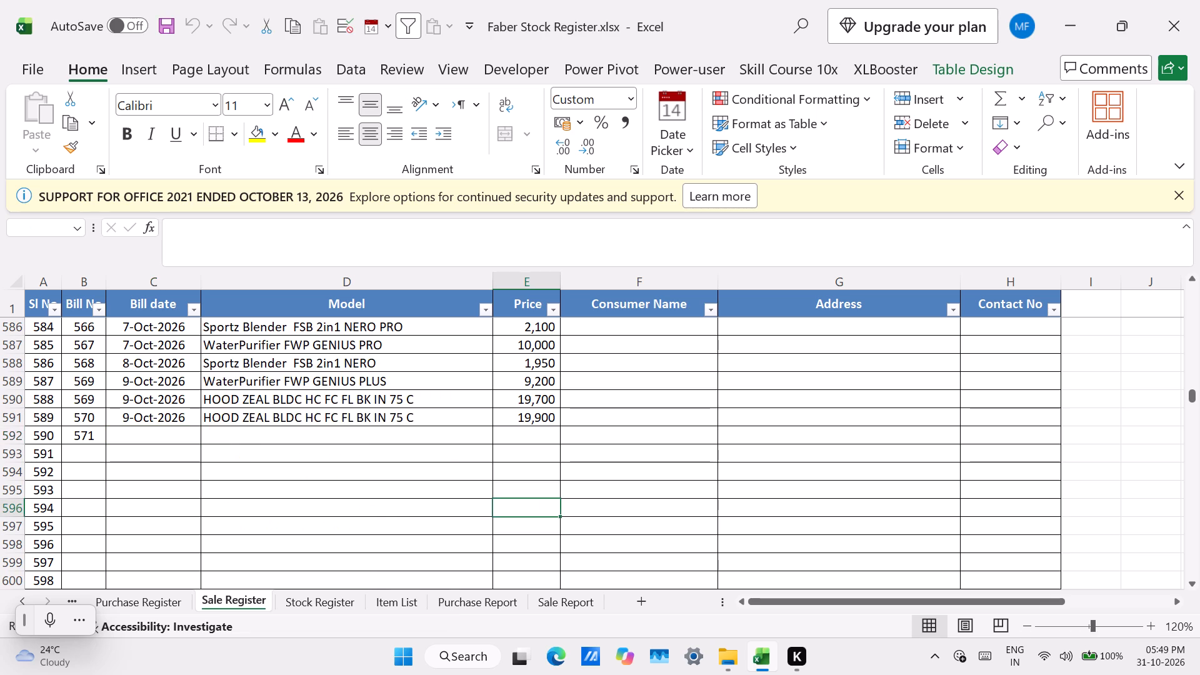
{"action": "left_click", "coordinate": [194, 441]}
{"action": "left_click", "coordinate": [218, 437]}
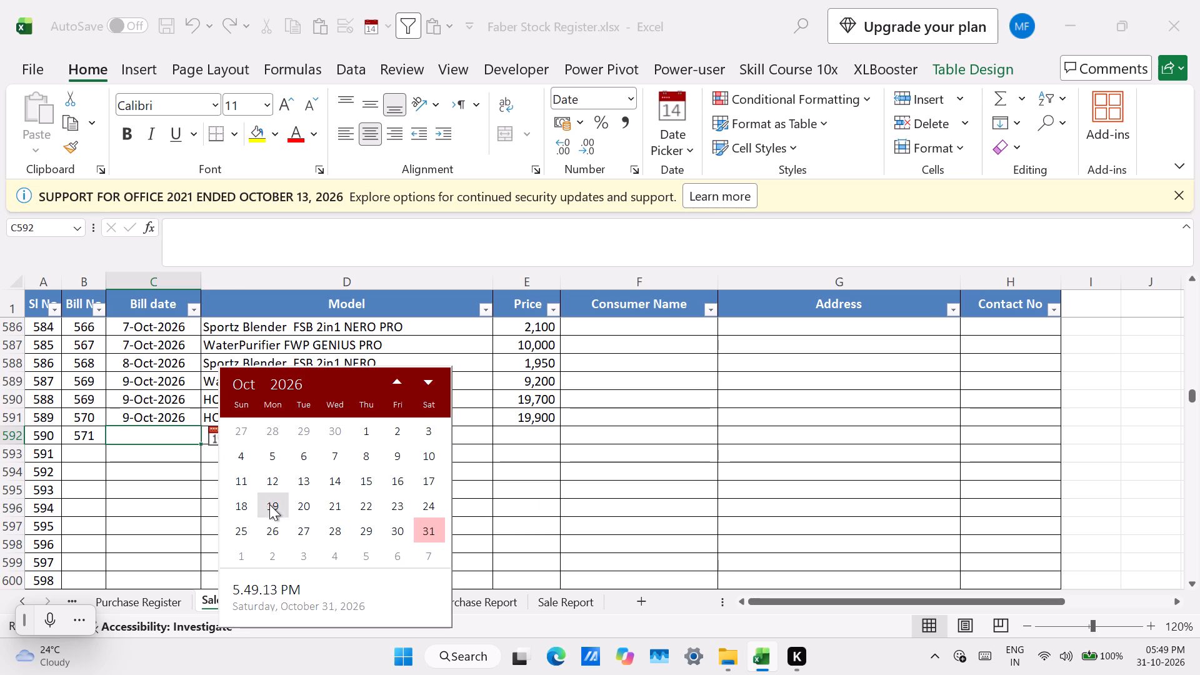
{"action": "left_click", "coordinate": [434, 463]}
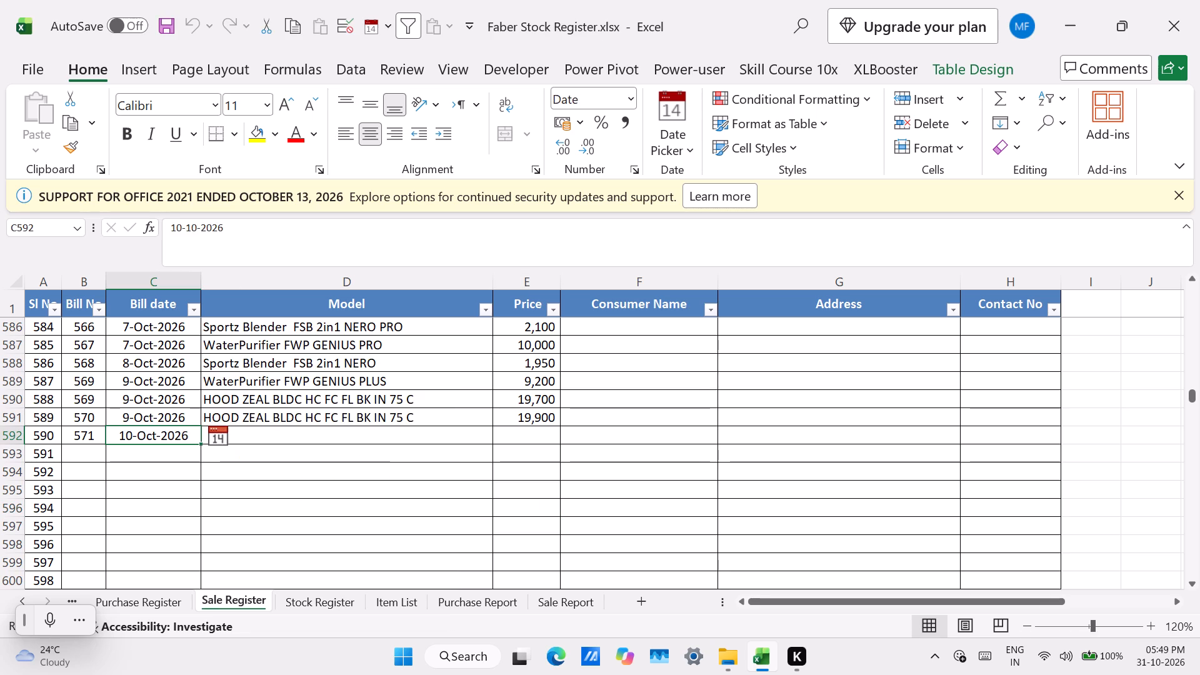
For bill 571, look up models matching fmg and choose MixerGriender FMG 500W 3J APOLLO RED.
{"action": "left_click", "coordinate": [314, 436]}
{"action": "type", "text": "fmg"}
{"action": "left_click", "coordinate": [499, 436]}
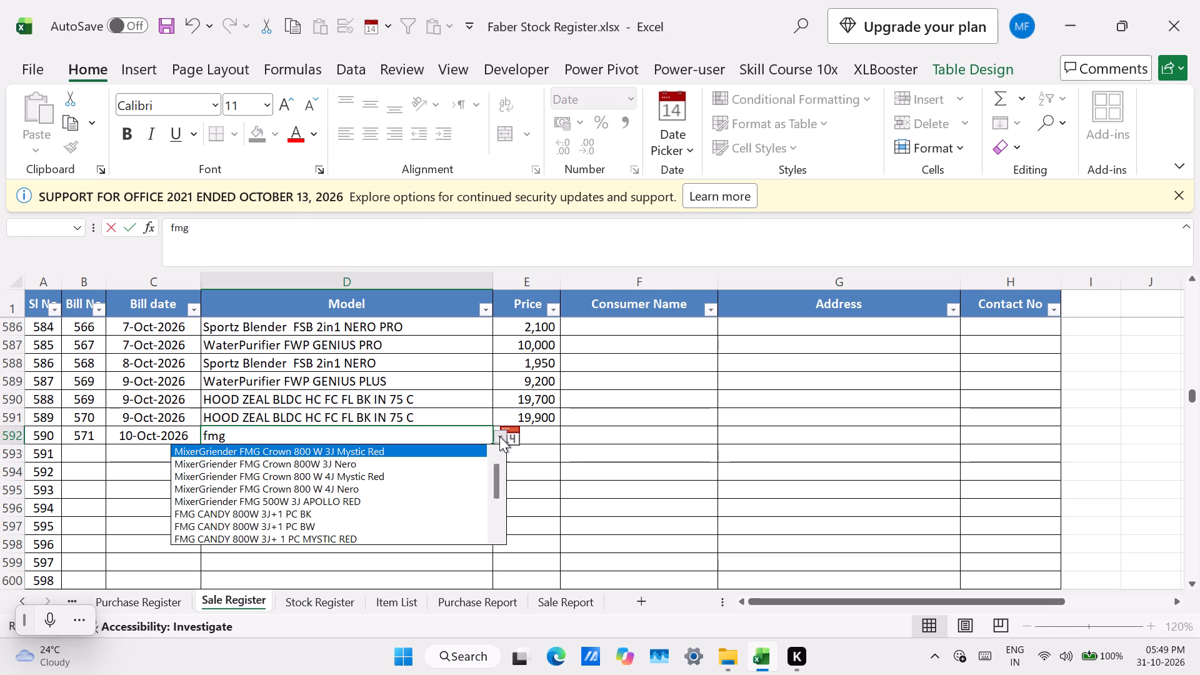
{"action": "left_click", "coordinate": [344, 500]}
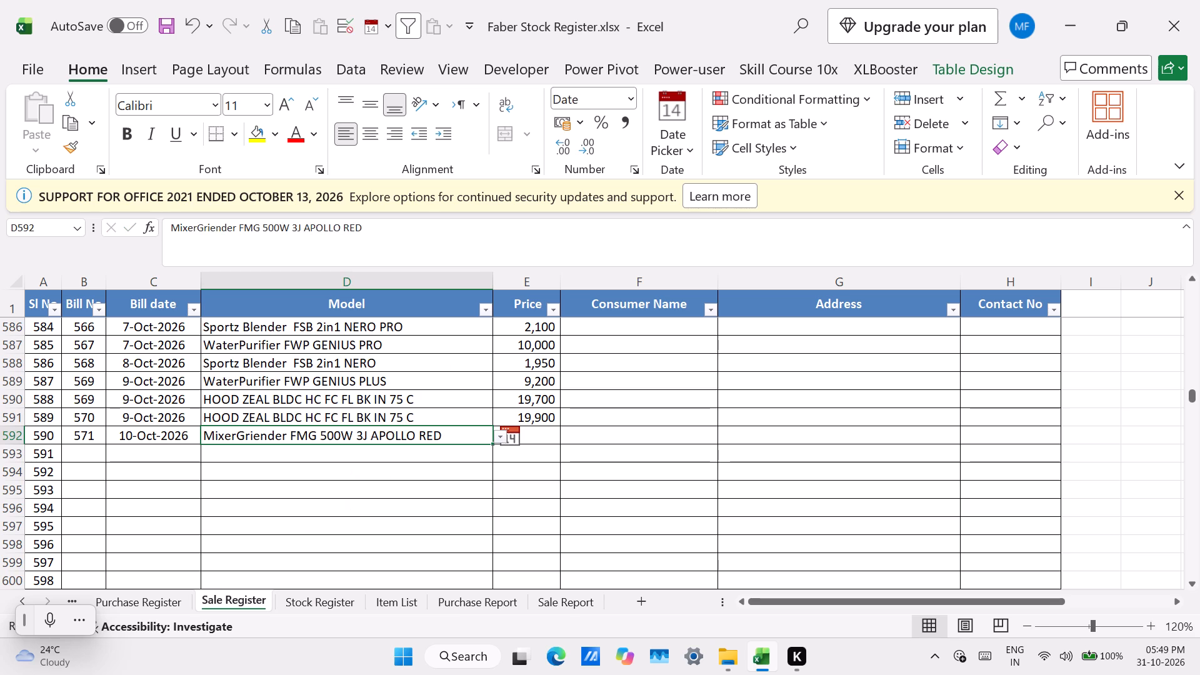
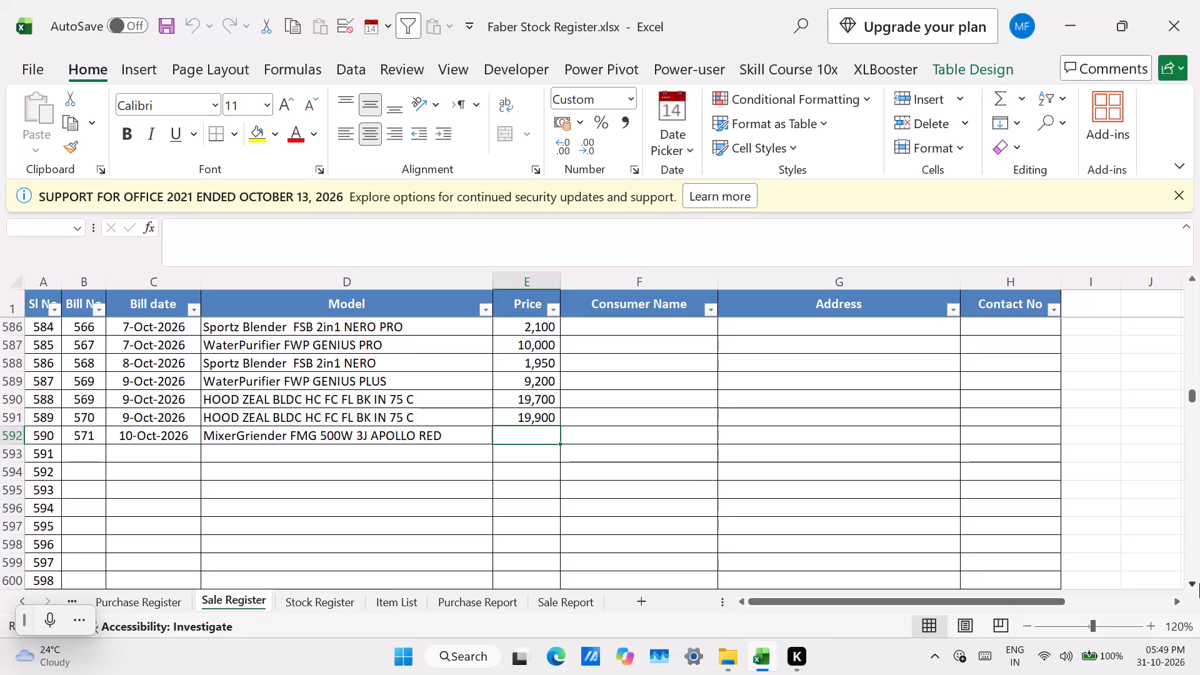
Enter price 2800 for bill 571 and go to the bill number cell of the row for Sl No 591.
{"action": "type", "text": "2800"}
{"action": "key", "text": "Down"}
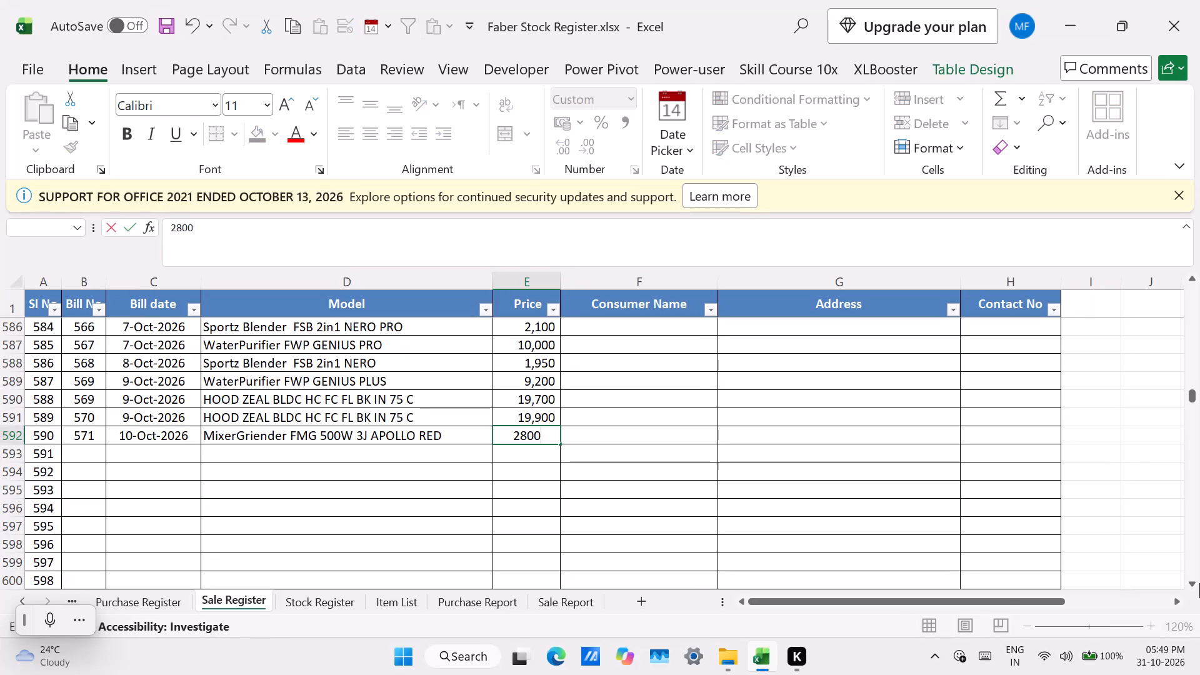
{"action": "key", "text": "Left"}
{"action": "key", "text": "Left"}
{"action": "key", "text": "Left"}
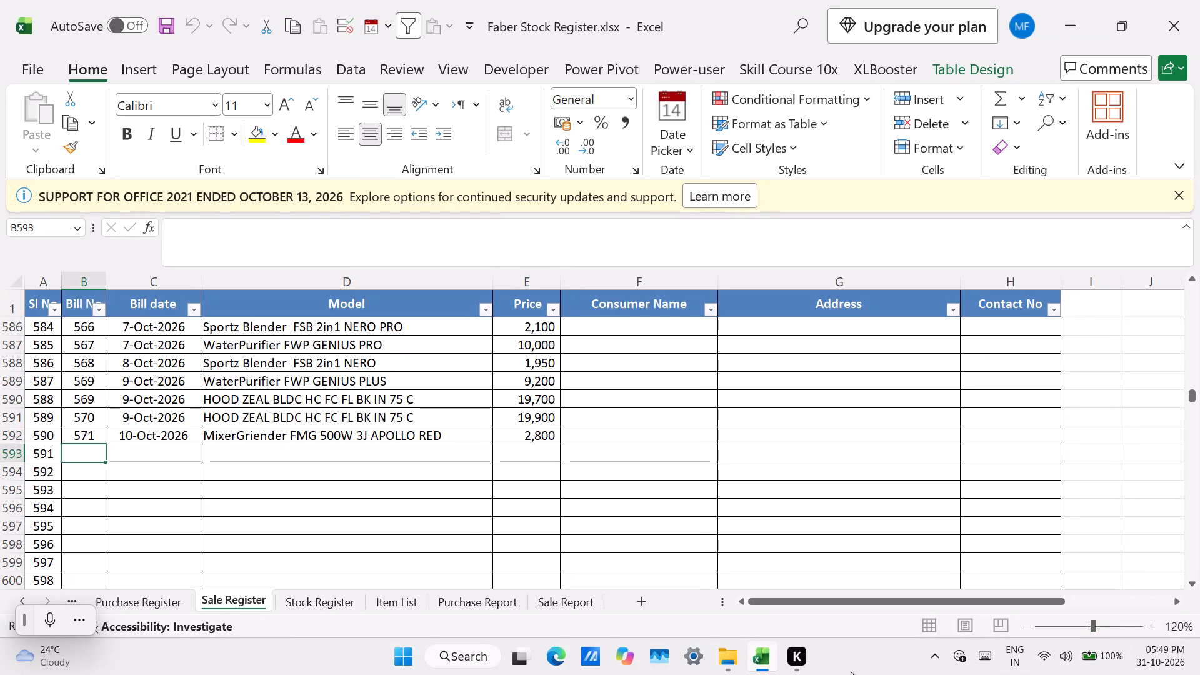
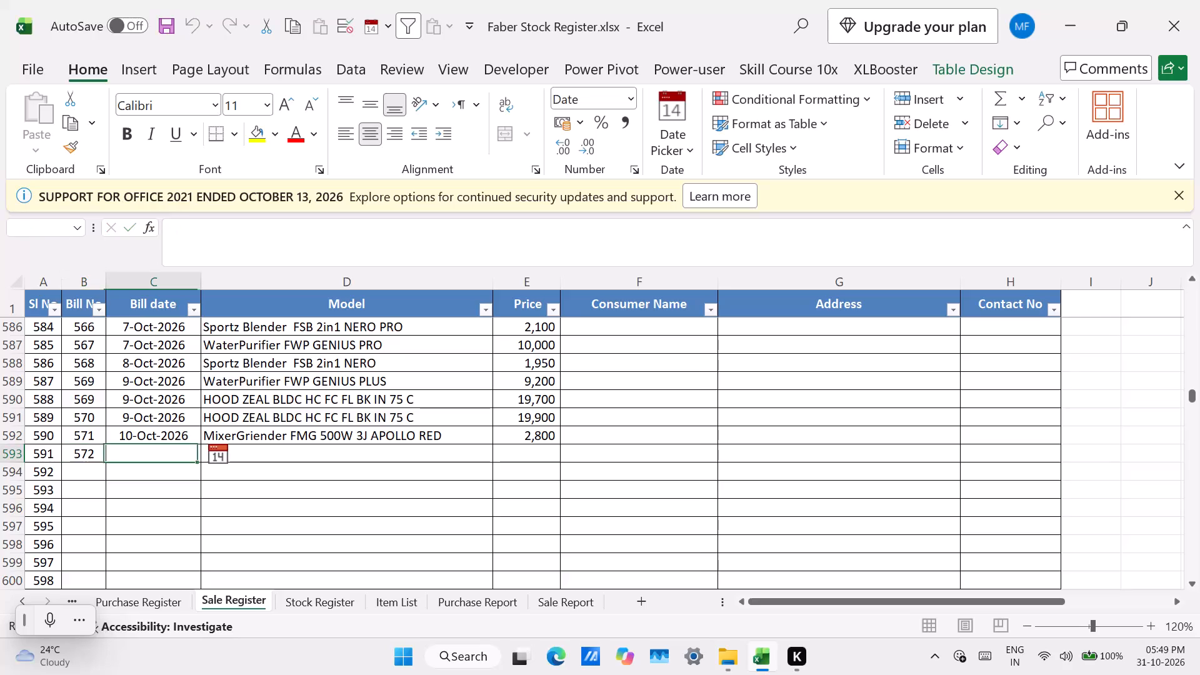
Set the bill date for bill 572 in the row for Sl No 591 to 14-Oct-2026.
{"action": "scroll", "coordinate": [82, 454], "scroll_direction": "down", "scroll_amount": 1}
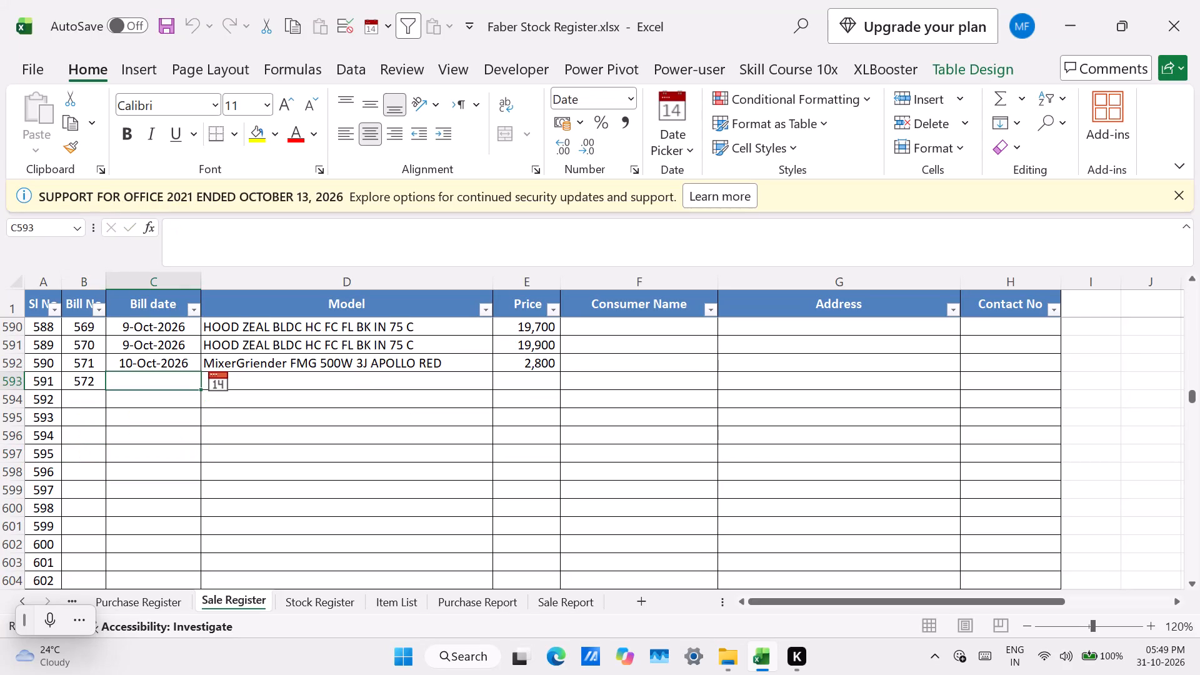
{"action": "left_click", "coordinate": [224, 384]}
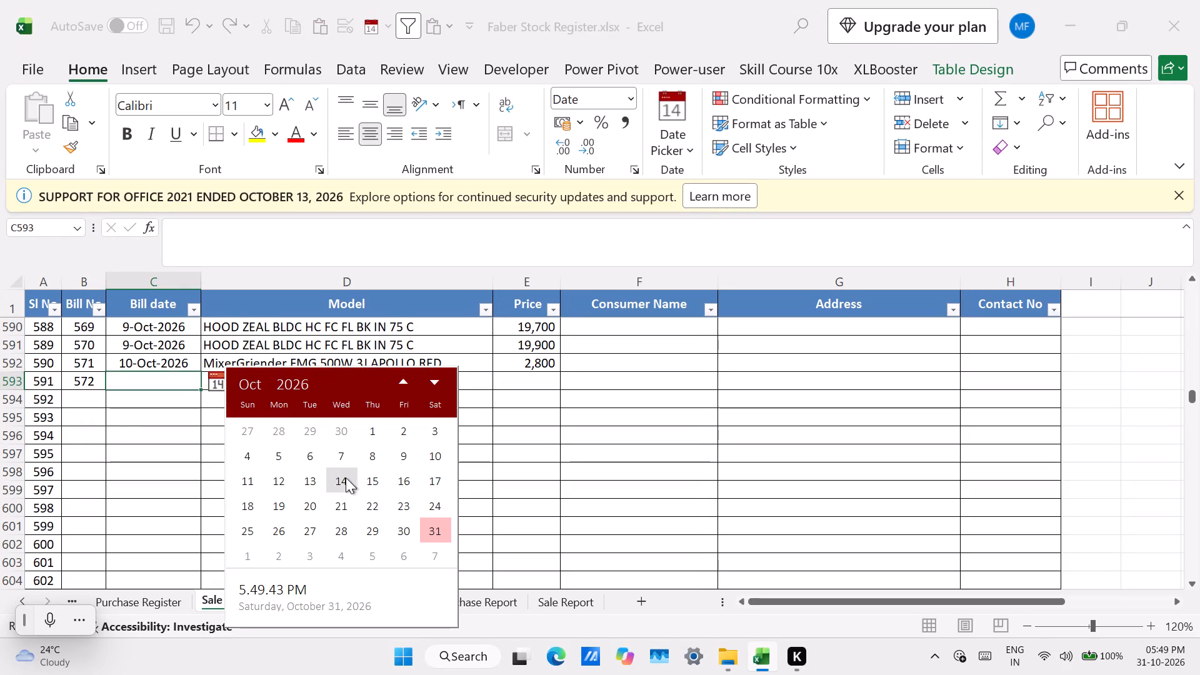
{"action": "left_click", "coordinate": [334, 479]}
{"action": "left_click", "coordinate": [331, 381]}
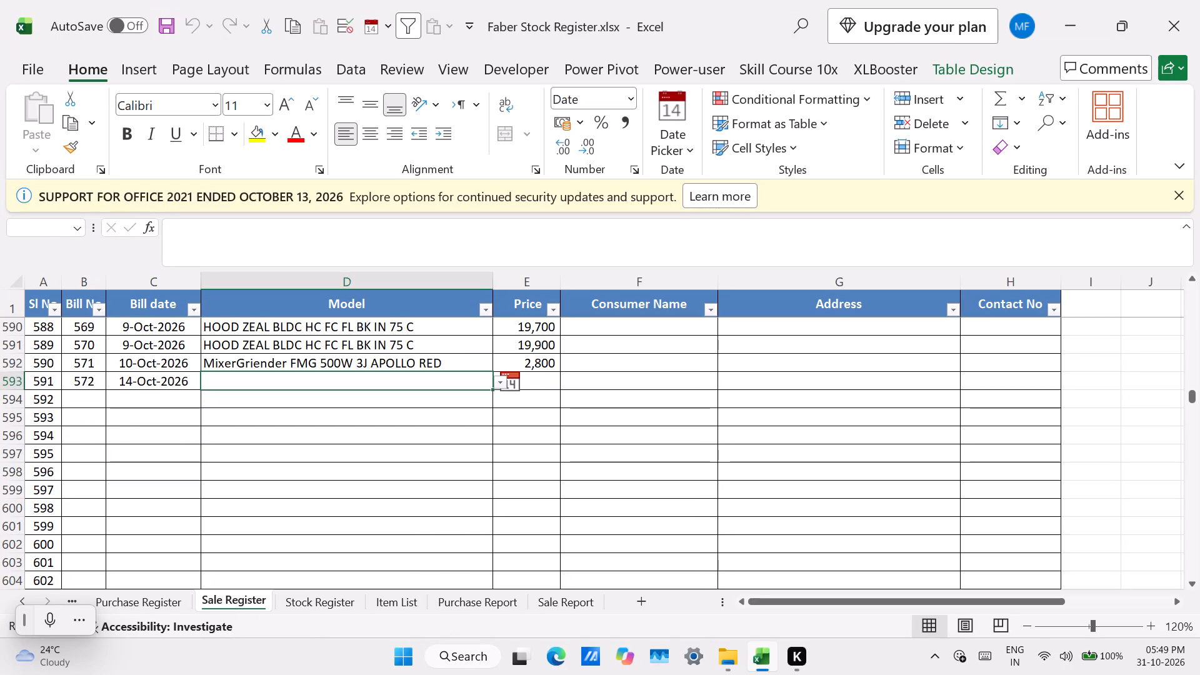
Copy bill number 572 and its date 14-Oct-2026 into the rows for Sl No 592 and 593.
{"action": "left_click", "coordinate": [91, 383]}
{"action": "left_click_drag", "start_coordinate": [91, 383], "coordinate": [126, 387]}
{"action": "left_click", "coordinate": [94, 416]}
{"action": "left_click_drag", "start_coordinate": [90, 379], "coordinate": [105, 379]}
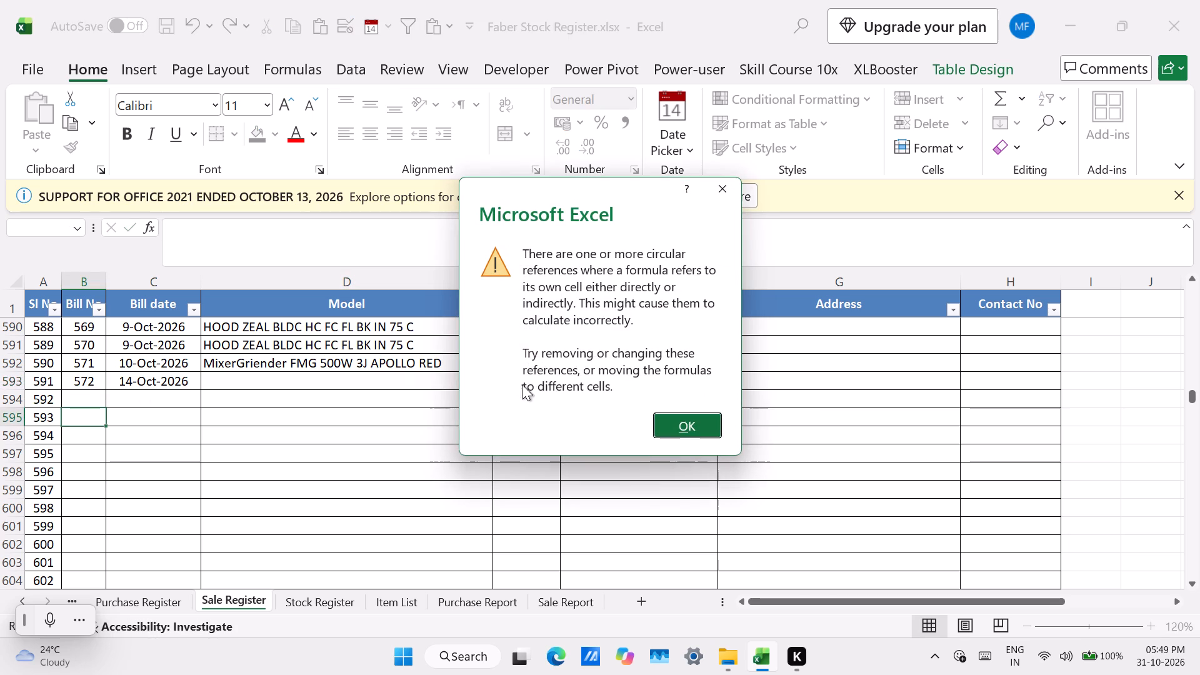
{"action": "left_click", "coordinate": [694, 422]}
{"action": "left_click_drag", "start_coordinate": [75, 379], "coordinate": [153, 382]}
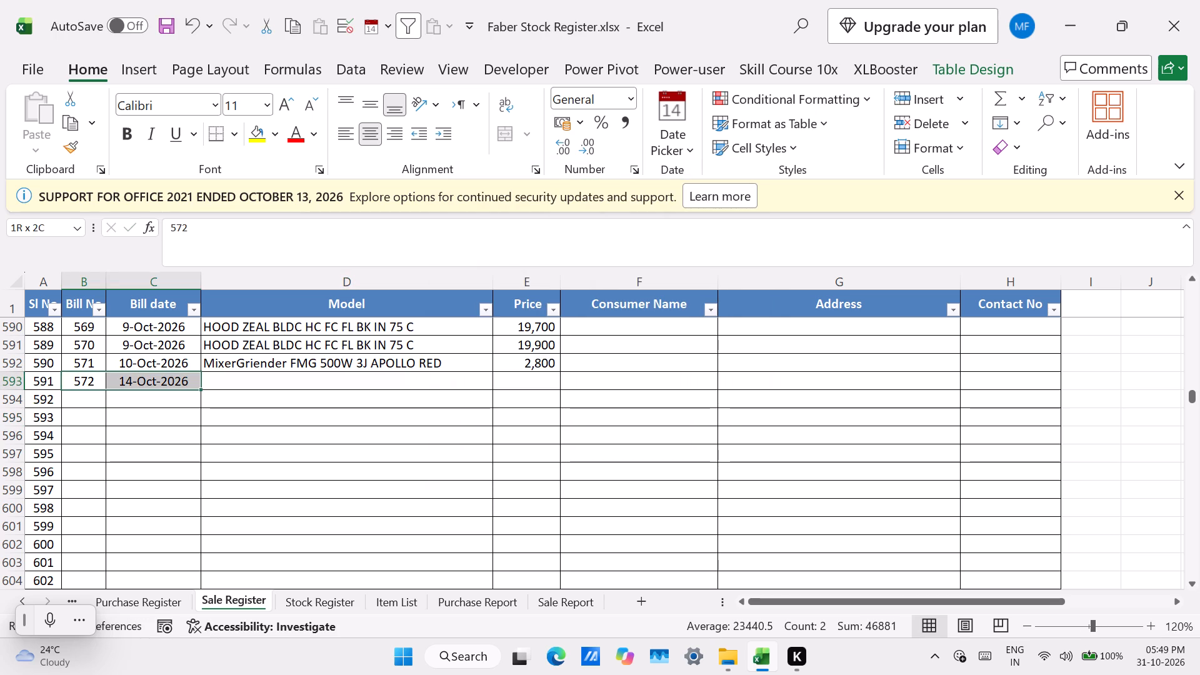
{"action": "left_click_drag", "start_coordinate": [153, 382], "coordinate": [163, 382]}
{"action": "left_click_drag", "start_coordinate": [201, 388], "coordinate": [201, 401]}
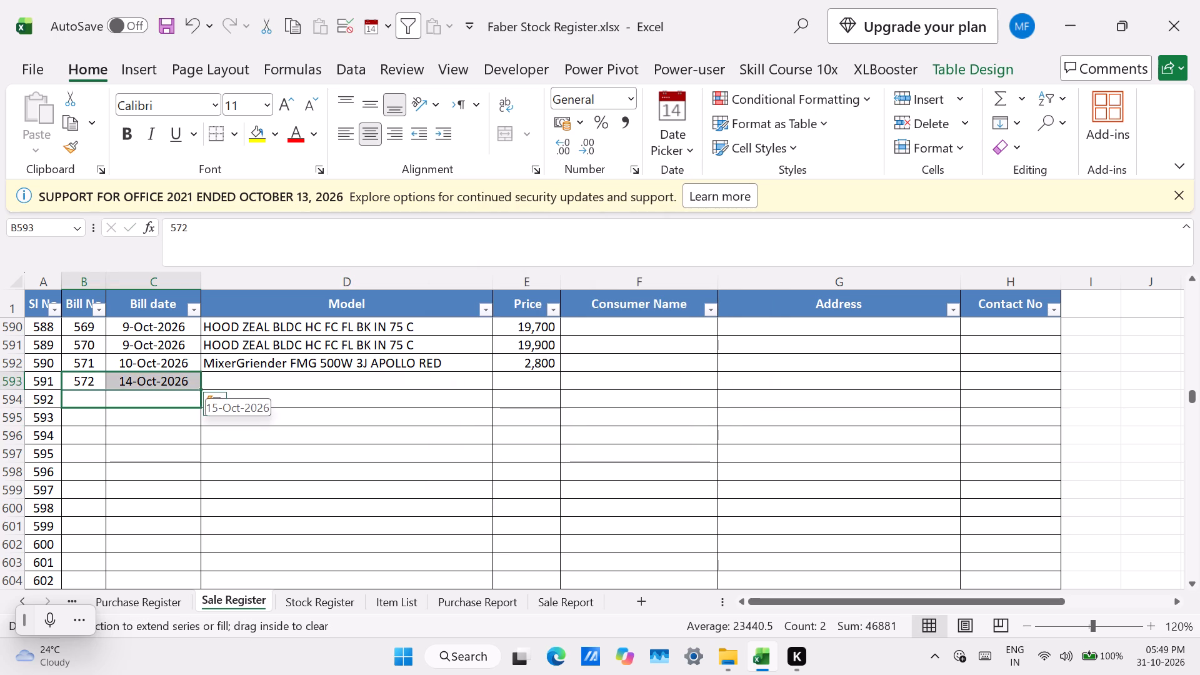
{"action": "left_click_drag", "start_coordinate": [201, 401], "coordinate": [192, 392]}
{"action": "key", "text": "ctrl+c"}
{"action": "left_click", "coordinate": [79, 401]}
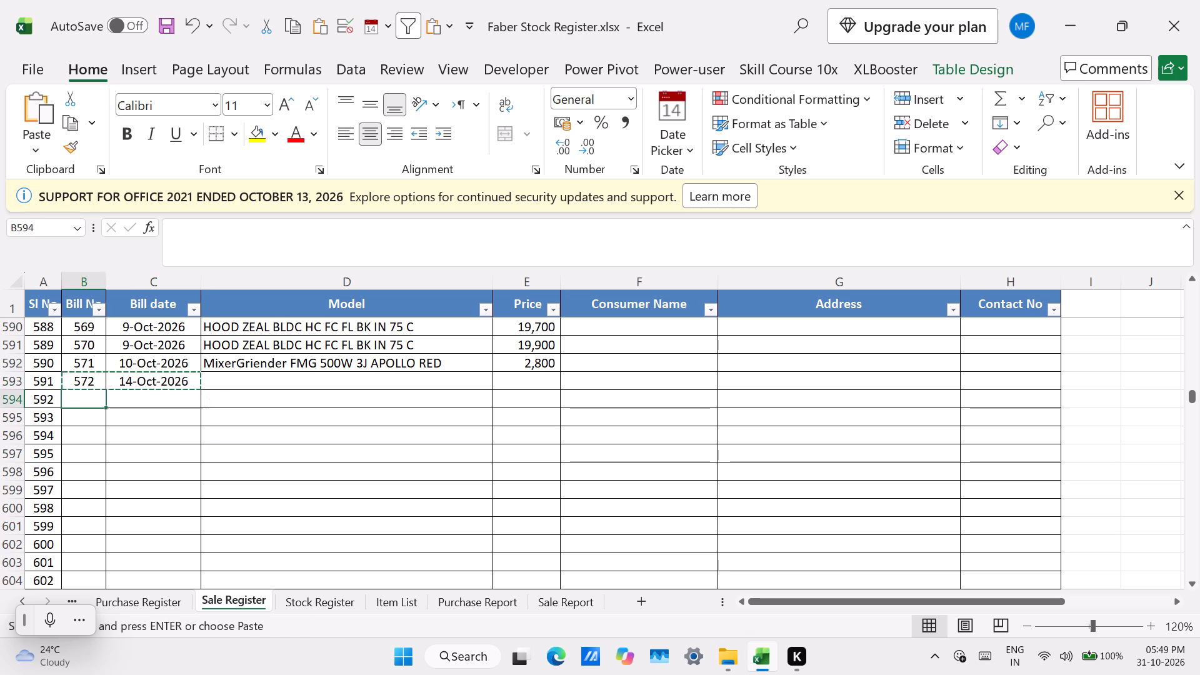
{"action": "key", "text": "ctrl+v"}
{"action": "left_click", "coordinate": [81, 417]}
{"action": "key", "text": "Return"}
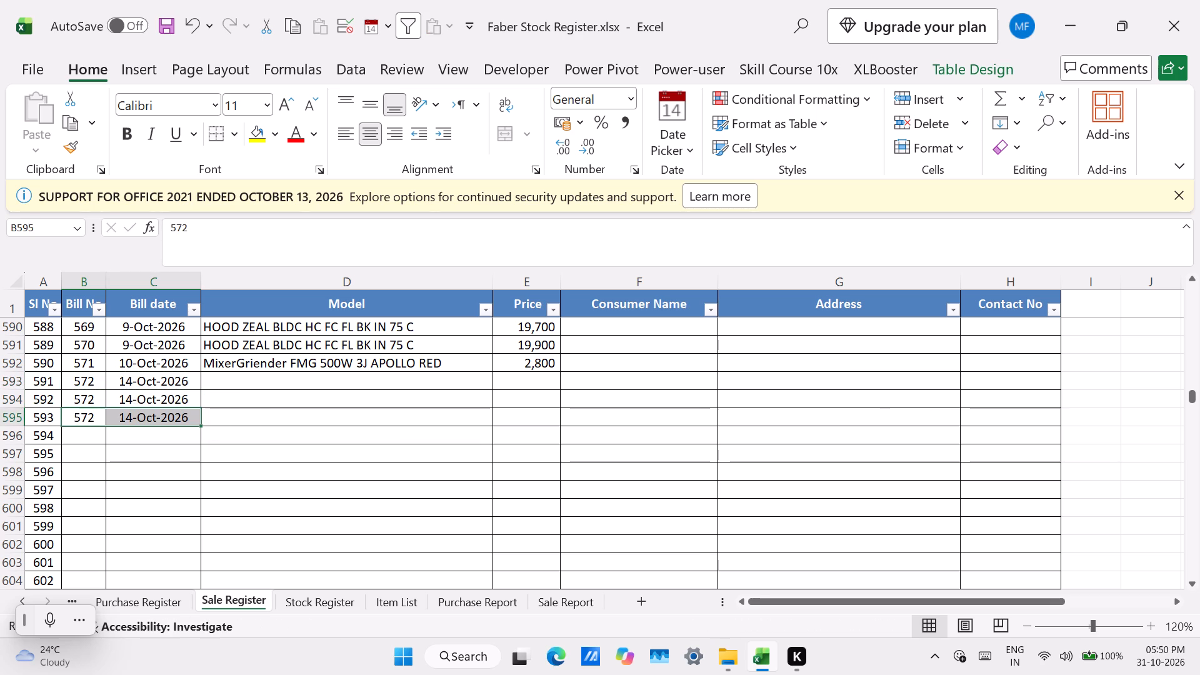
Enter model COOKTOP VIRAT HD 3BB BK with price 7900 in the row for Sl No 591.
{"action": "key", "text": "Right"}
{"action": "key", "text": "Up"}
{"action": "key", "text": "Up"}
{"action": "key", "text": "Right"}
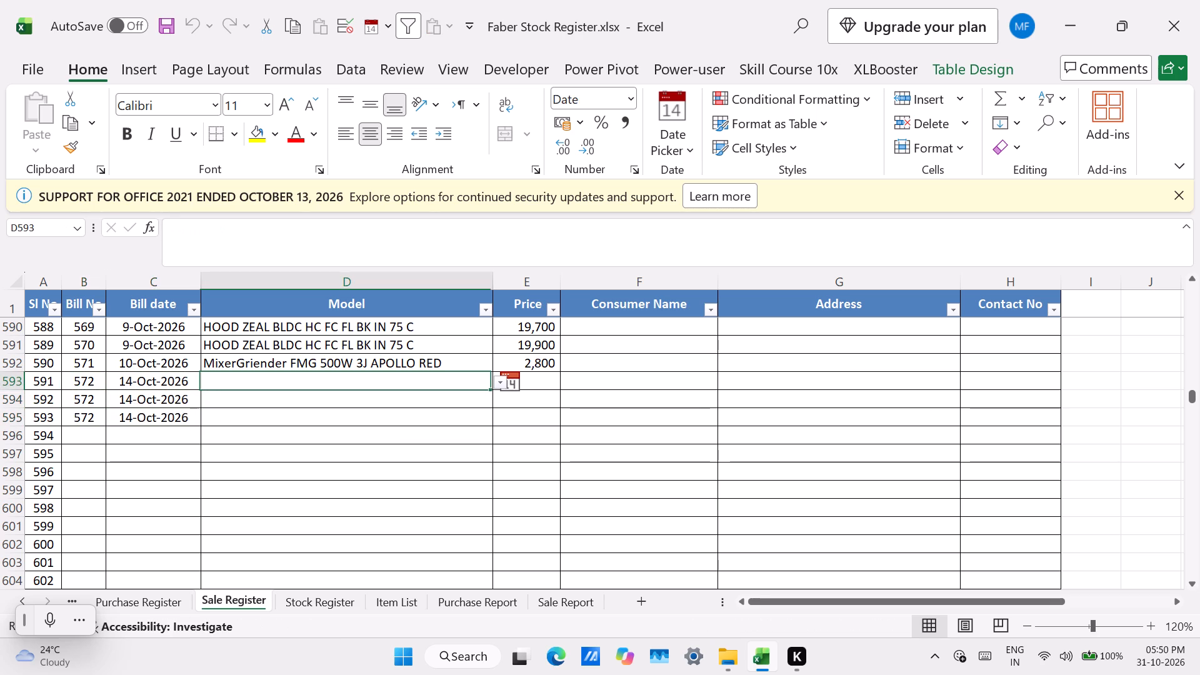
{"action": "type", "text": "vurat"}
{"action": "key", "text": "BackSpace"}
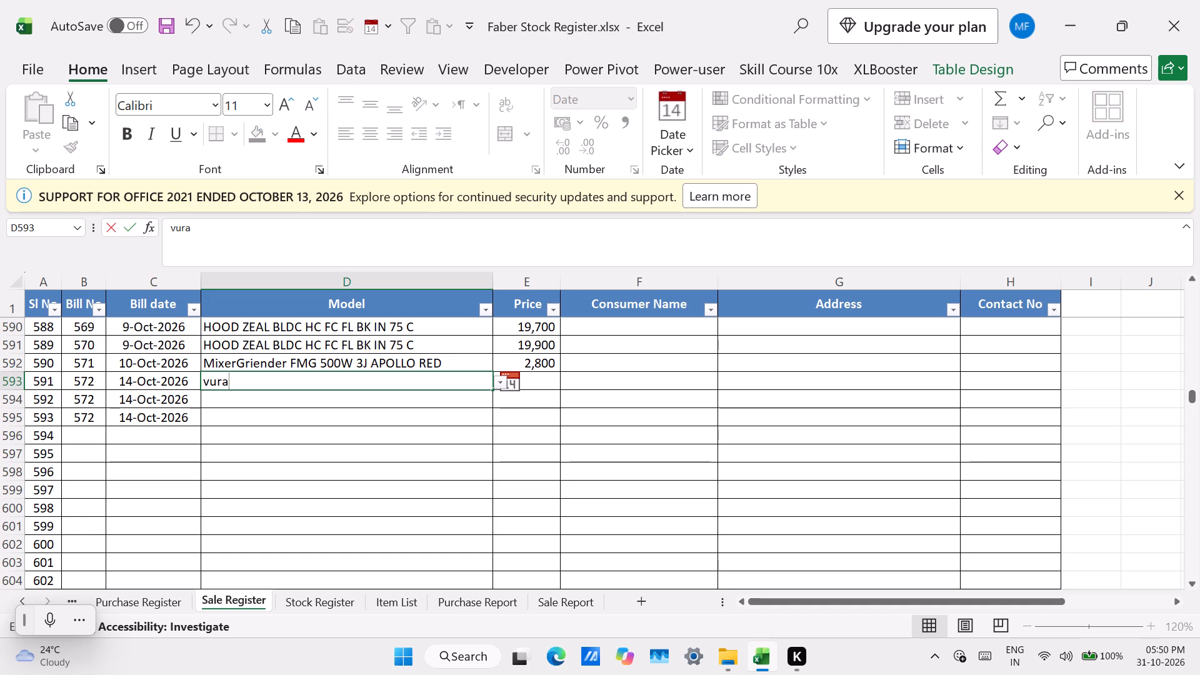
{"action": "key", "text": "BackSpace"}
{"action": "key", "text": "BackSpace"}
{"action": "key", "text": "BackSpace"}
{"action": "type", "text": "irat"}
{"action": "left_click", "coordinate": [499, 384]}
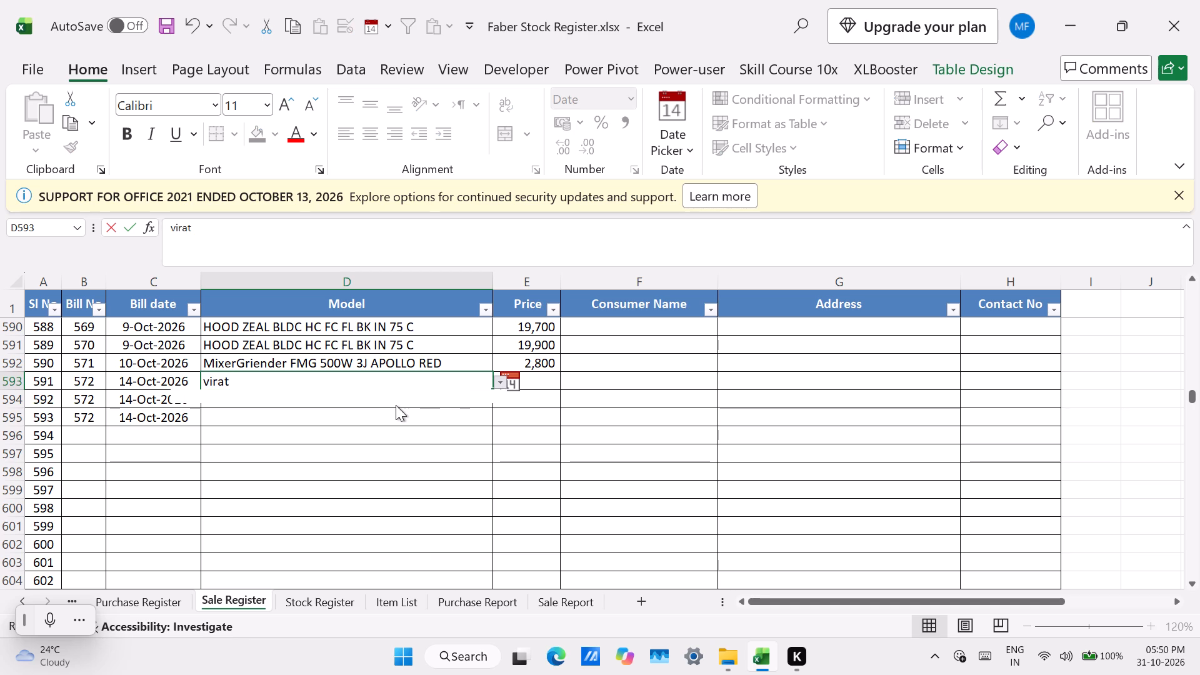
{"action": "left_click_drag", "start_coordinate": [389, 395], "coordinate": [394, 395]}
{"action": "left_click", "coordinate": [546, 385]}
{"action": "type", "text": "7900"}
{"action": "key", "text": "Down"}
Enter model FIP EMBER PLUS 22 INFRARED SS with price 3600 in the row for Sl No 592.
{"action": "key", "text": "Left"}
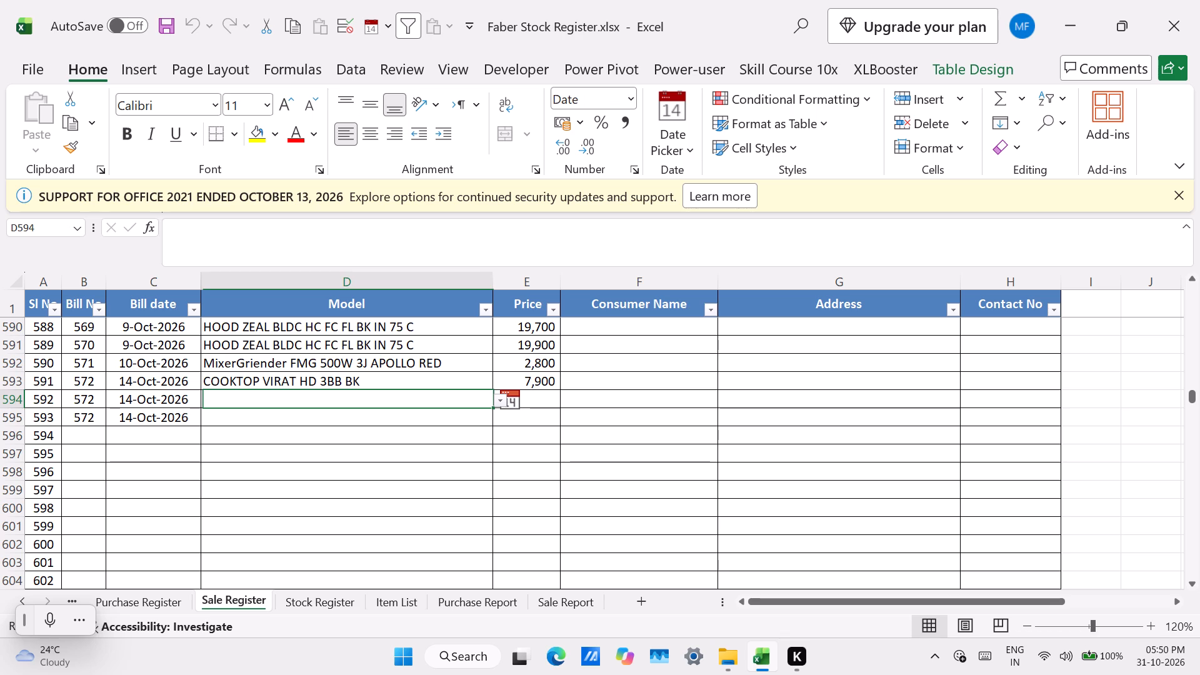
{"action": "type", "text": "fip"}
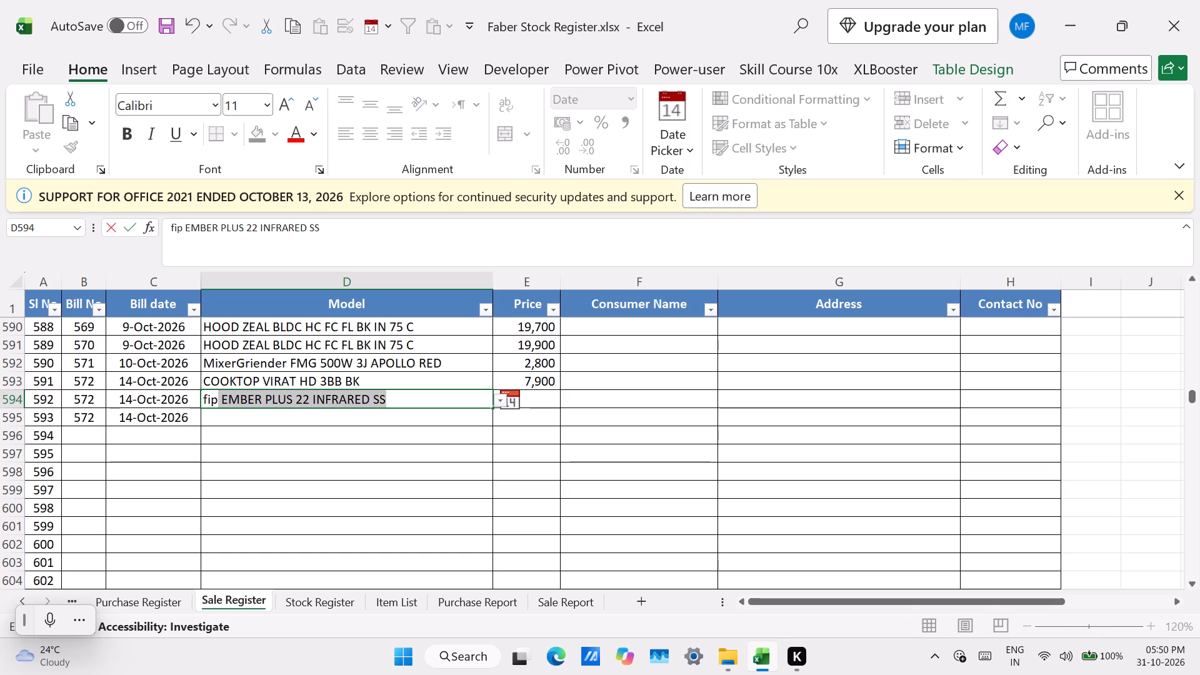
{"action": "key", "text": "Tab"}
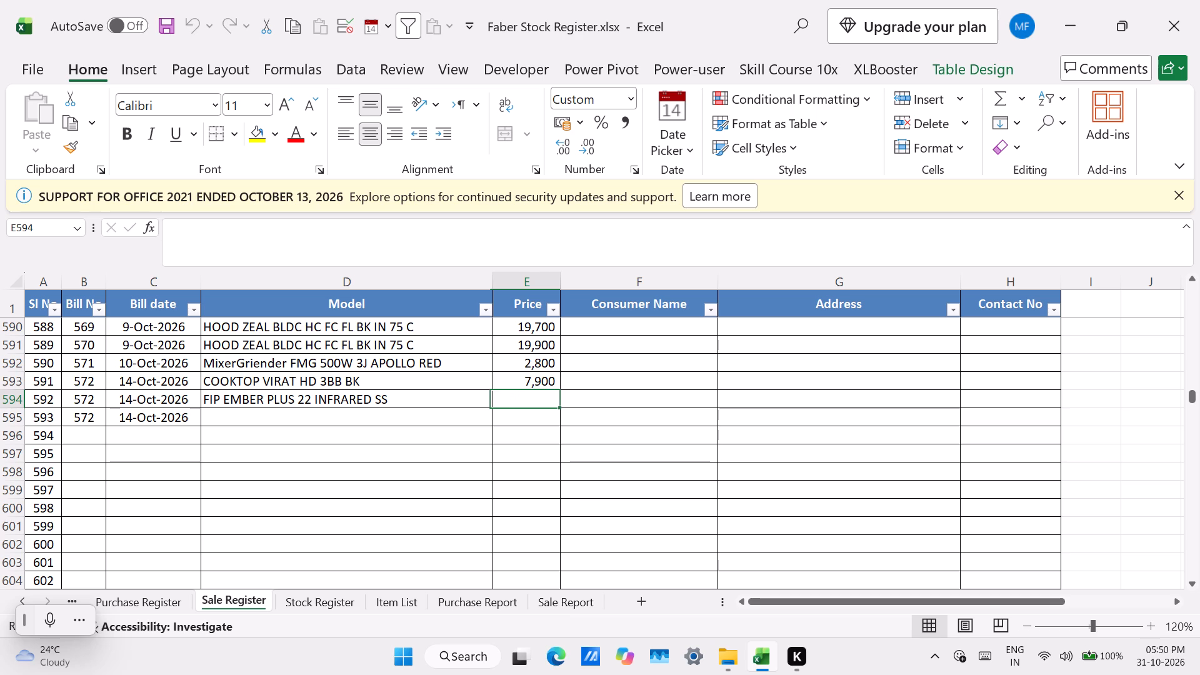
{"action": "type", "text": "3600"}
{"action": "key", "text": "Right"}
Enter model Kettle FK 1.2L SS with price 900 in the row for Sl No 593.
{"action": "key", "text": "Down"}
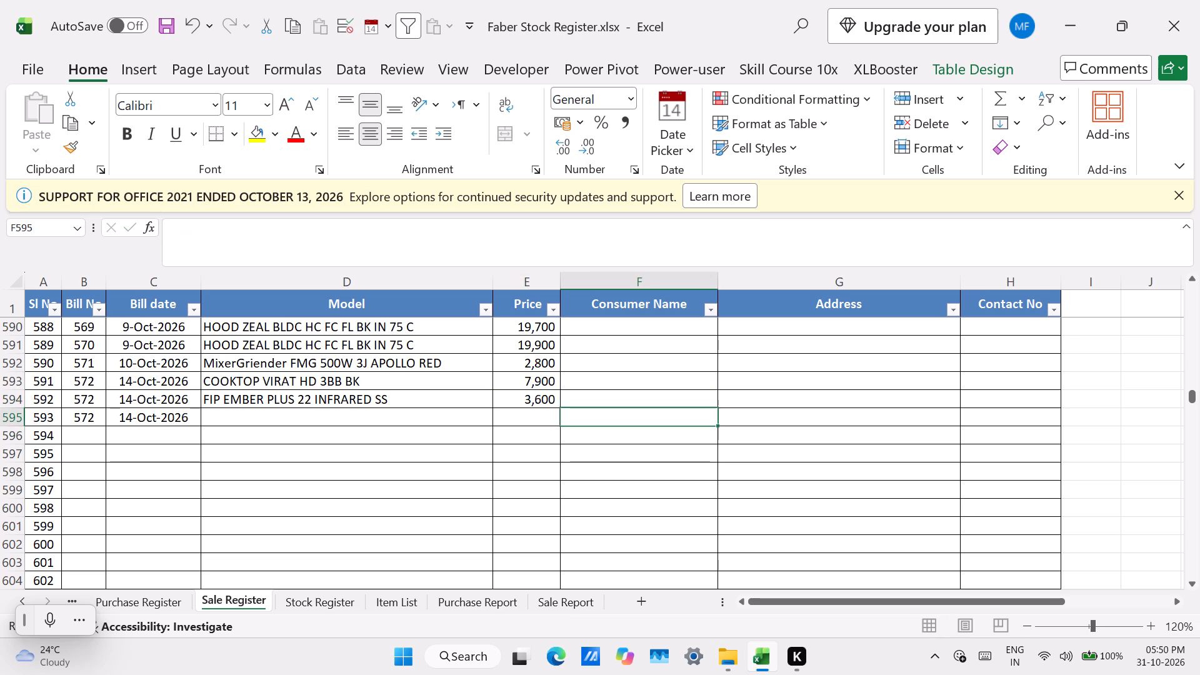
{"action": "key", "text": "Left"}
{"action": "key", "text": "Left"}
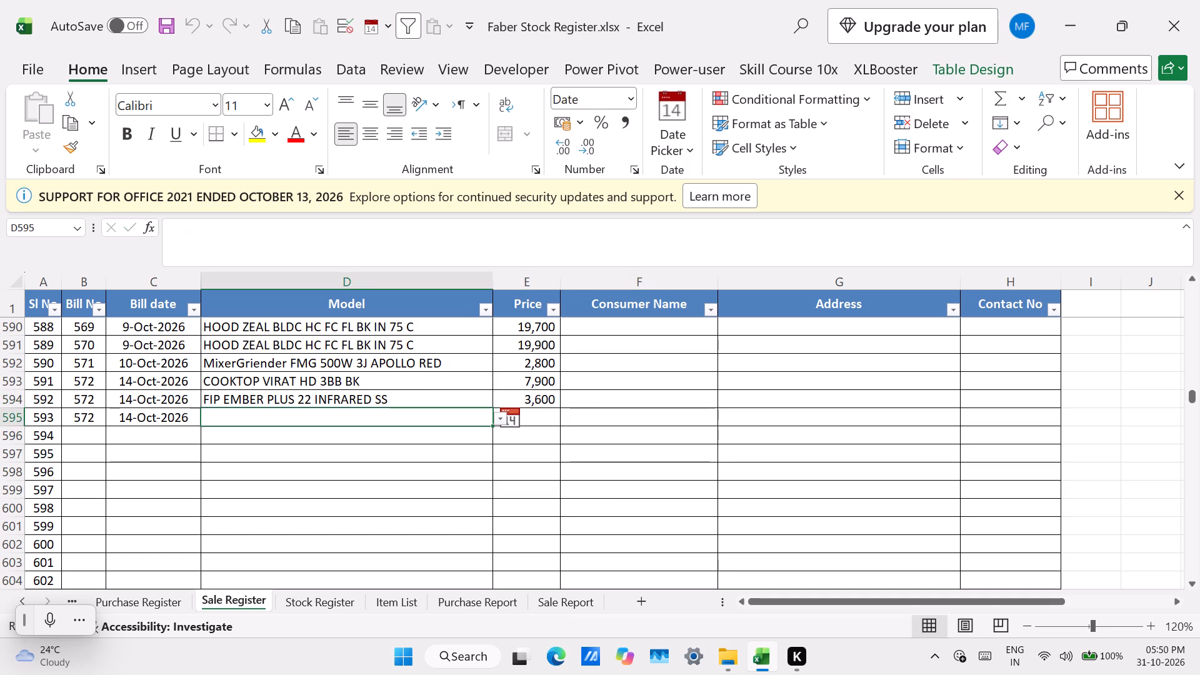
{"action": "type", "text": "fk"}
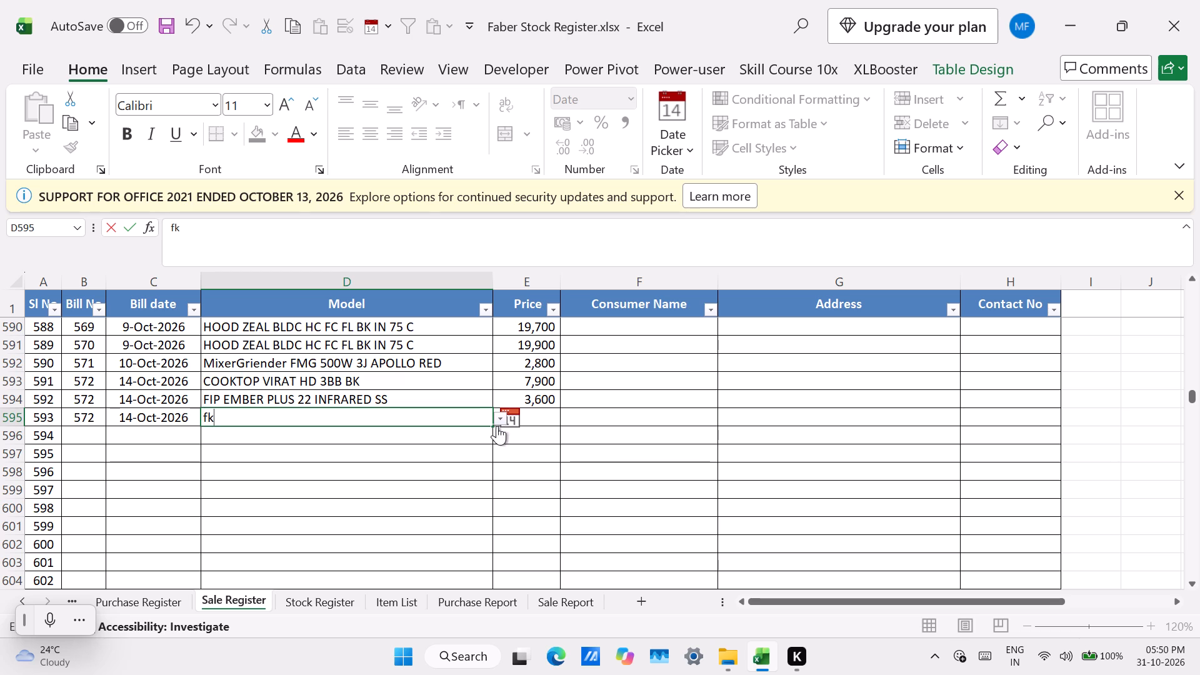
{"action": "left_click", "coordinate": [502, 419]}
{"action": "left_click", "coordinate": [667, 422]}
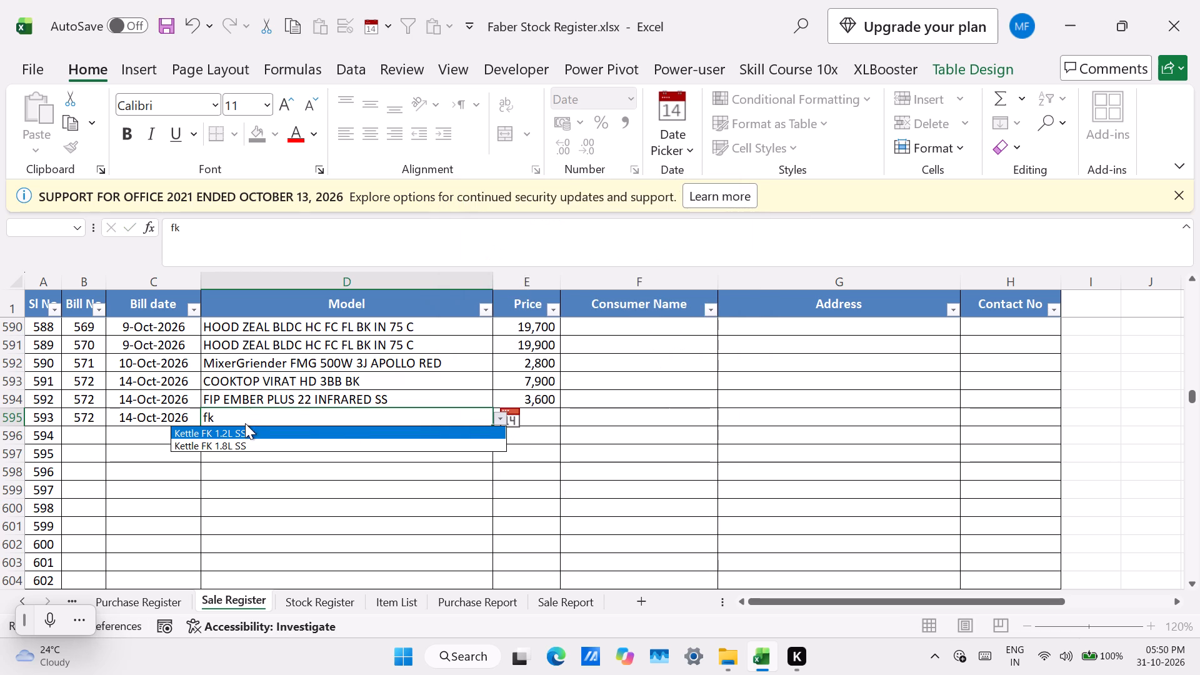
{"action": "left_click", "coordinate": [246, 431]}
{"action": "left_click", "coordinate": [538, 411]}
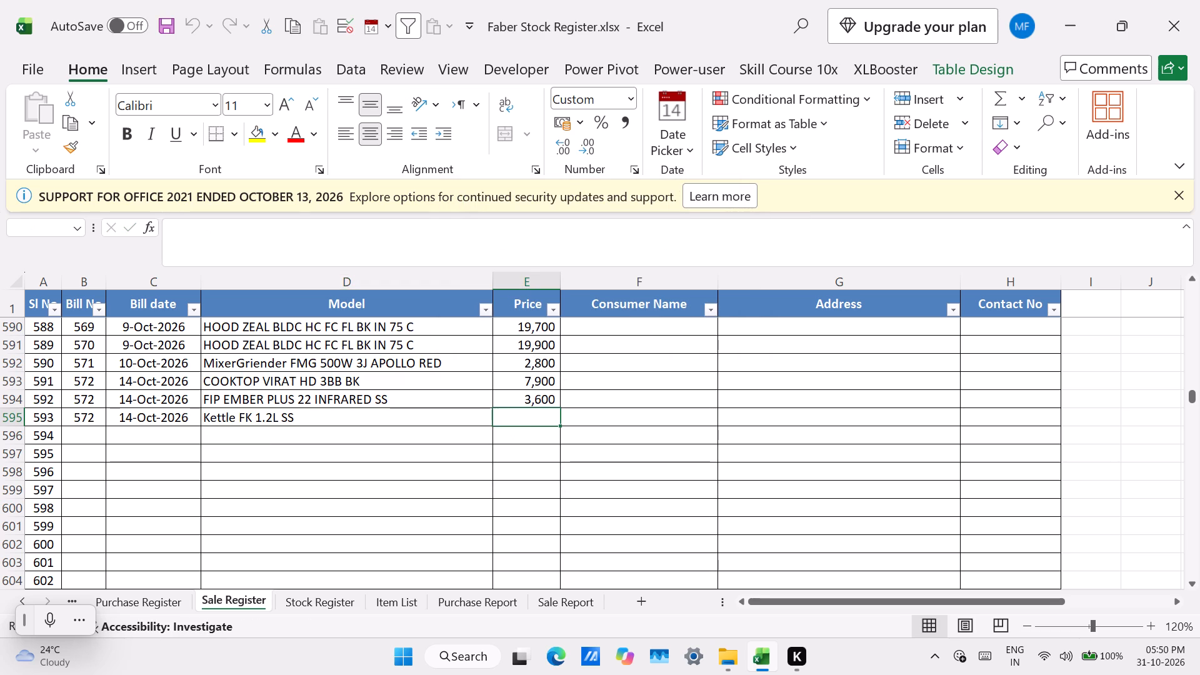
{"action": "type", "text": "900"}
{"action": "key", "text": "Down"}
Enter bill number 573 with bill date 14-Oct-2026 in the row for Sl No 594.
{"action": "key", "text": "Left"}
{"action": "key", "text": "Left"}
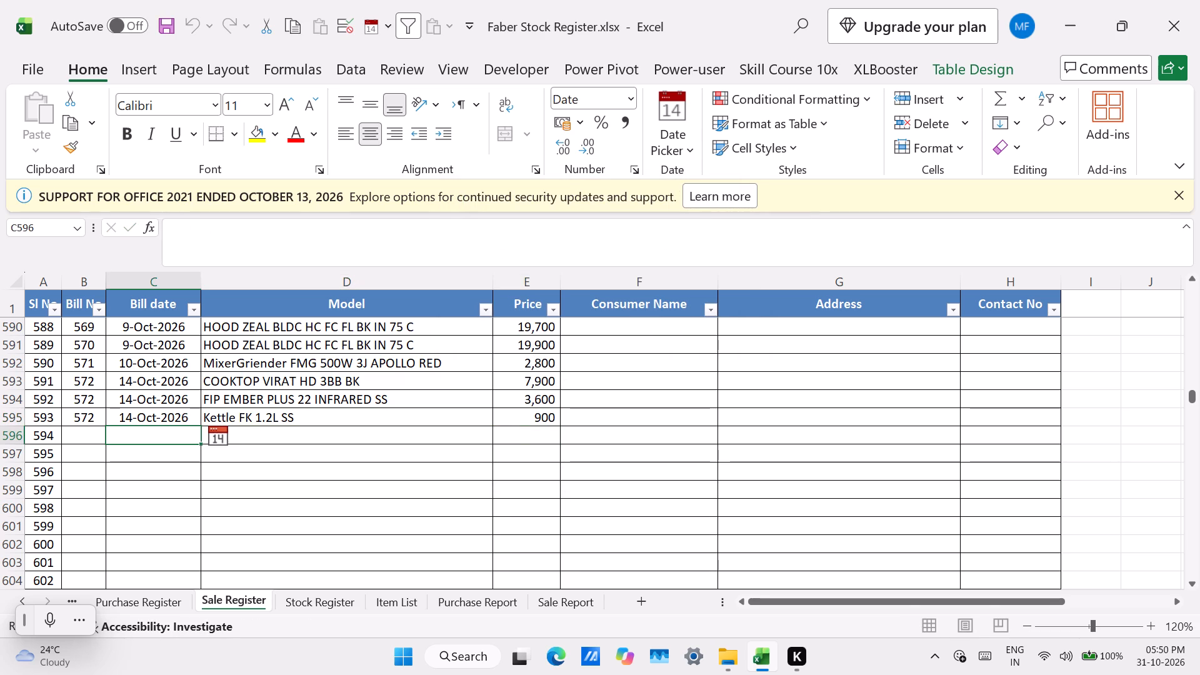
{"action": "key", "text": "Left"}
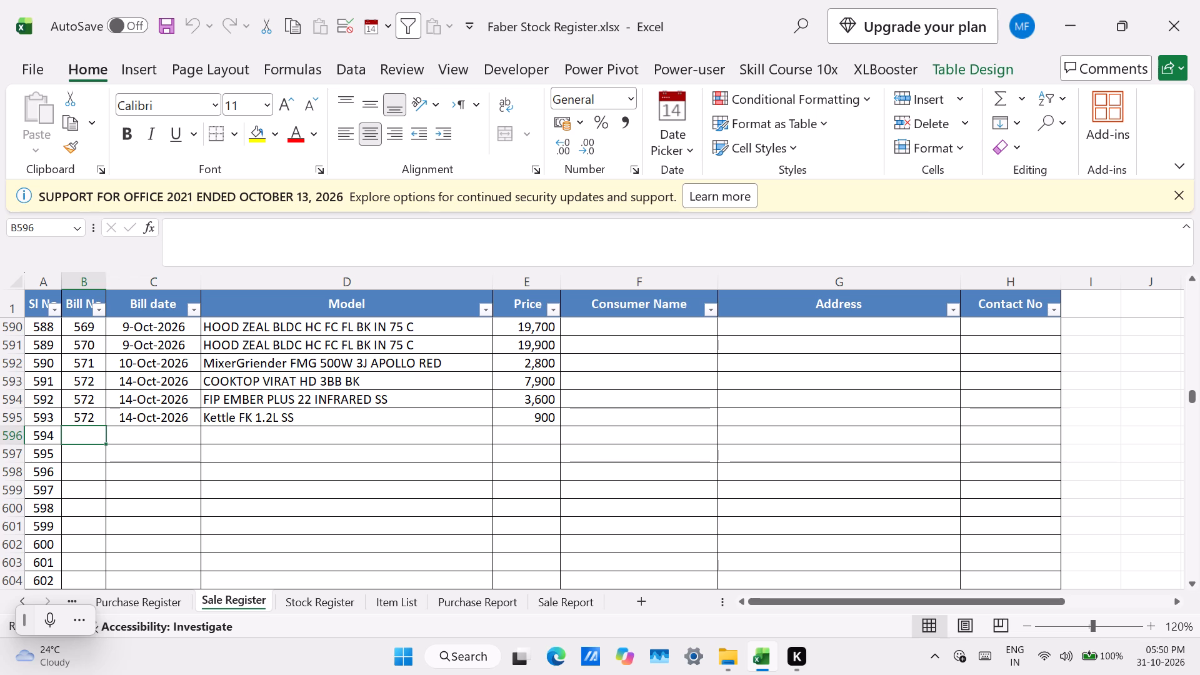
{"action": "type", "text": "573"}
{"action": "key", "text": "Right"}
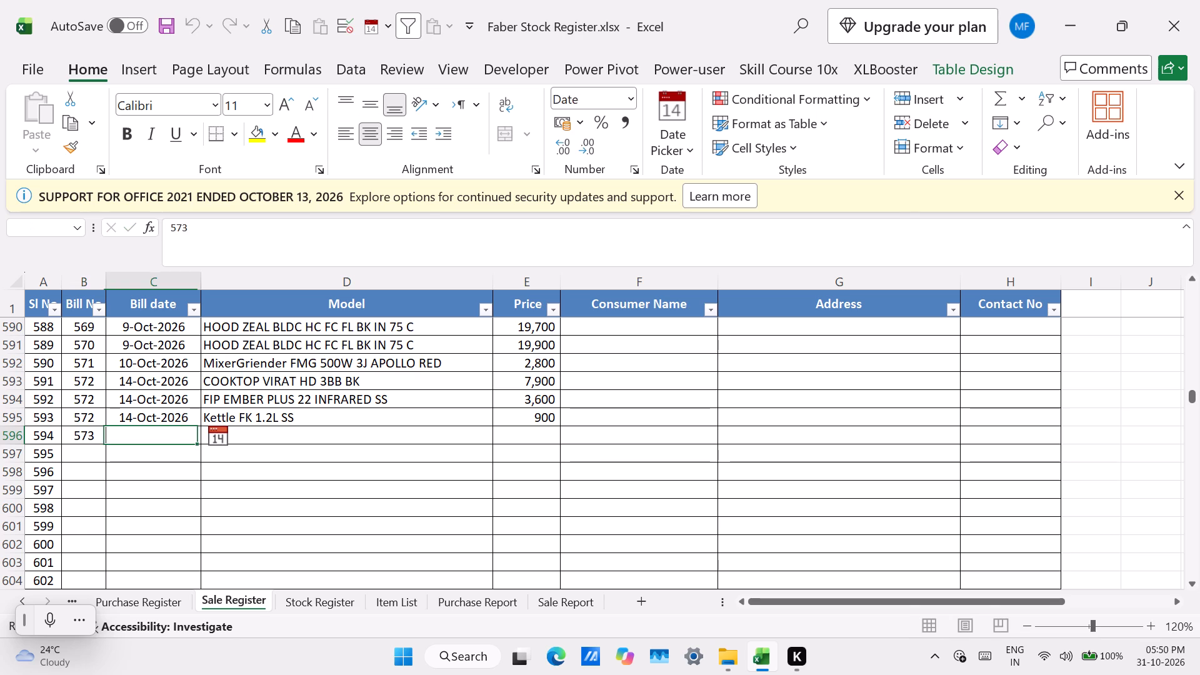
{"action": "left_click", "coordinate": [215, 441]}
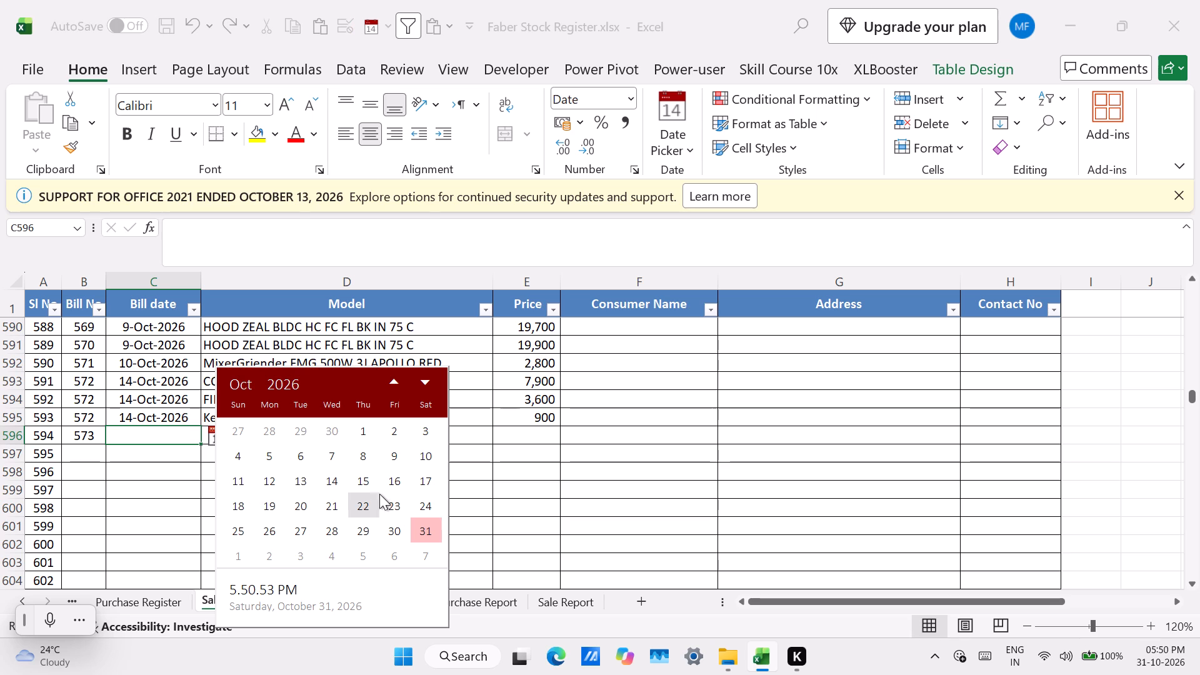
{"action": "left_click", "coordinate": [337, 475]}
Enter model HOOD CREST PRO 90 with price 16000 for bill 573.
{"action": "left_click", "coordinate": [271, 437]}
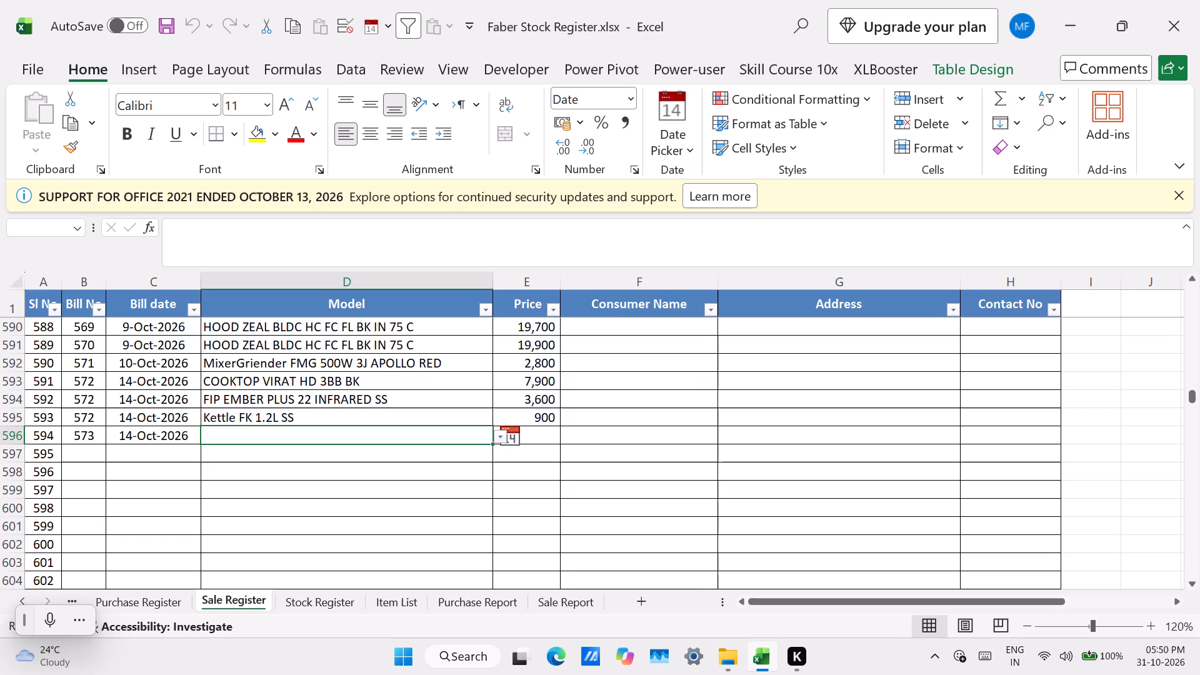
{"action": "type", "text": "HOOD C"}
{"action": "type", "text": "REST PR"}
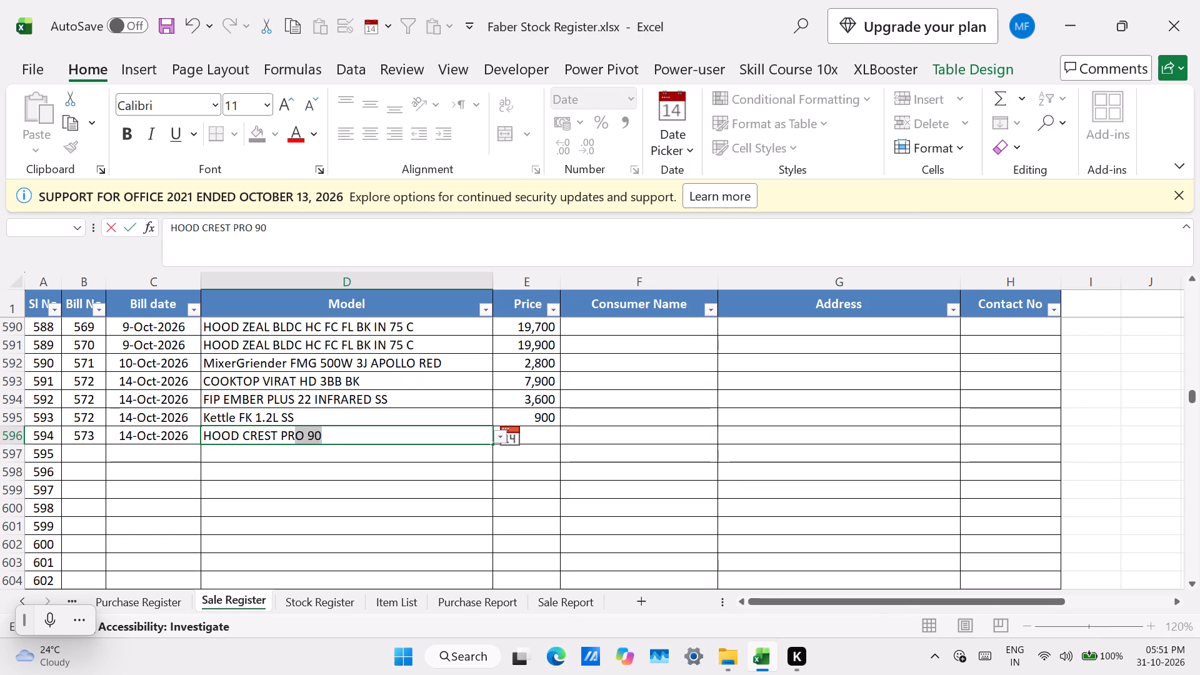
{"action": "key", "text": "Tab"}
{"action": "type", "text": "16000"}
{"action": "key", "text": "Down"}
Enter bill number 574 with bill date 15-Oct-2026 in the row for Sl No 595.
{"action": "key", "text": "Left"}
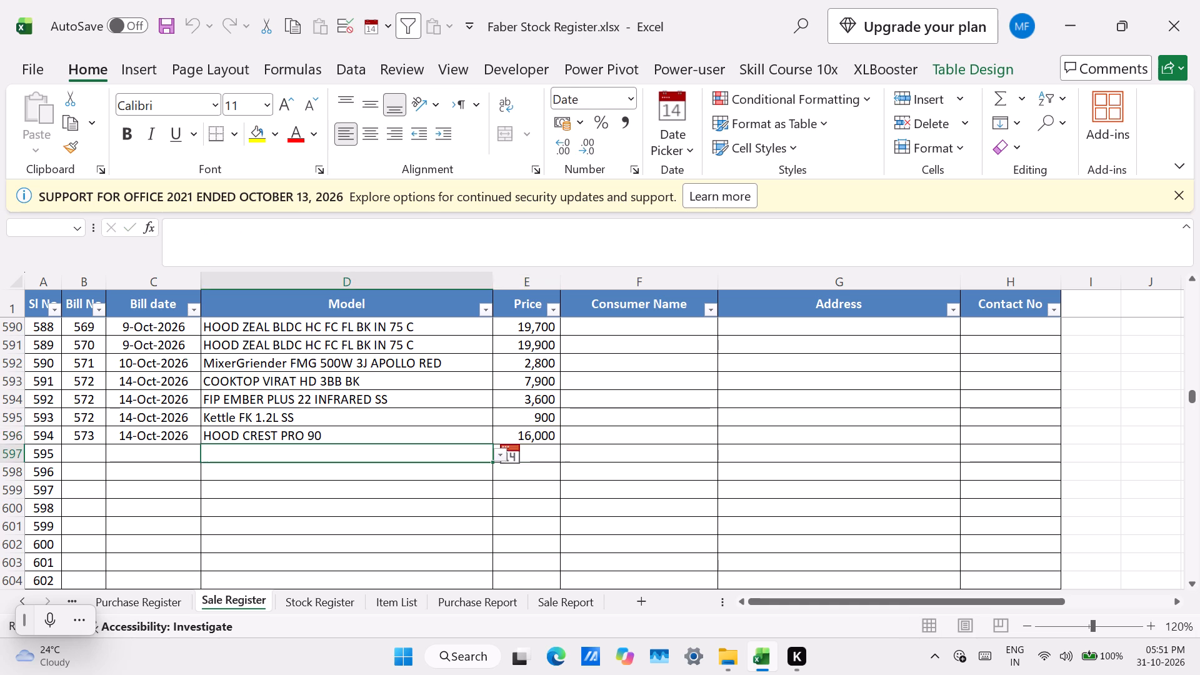
{"action": "key", "text": "Left"}
{"action": "key", "text": "Left"}
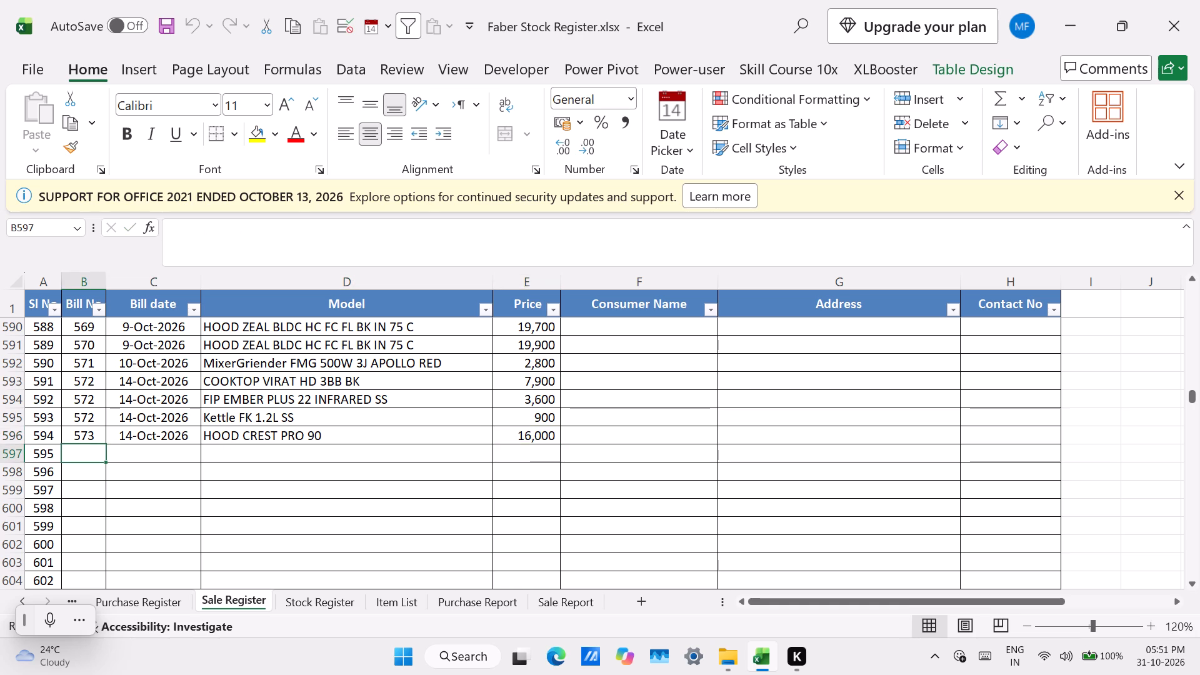
{"action": "type", "text": "574"}
{"action": "key", "text": "Right"}
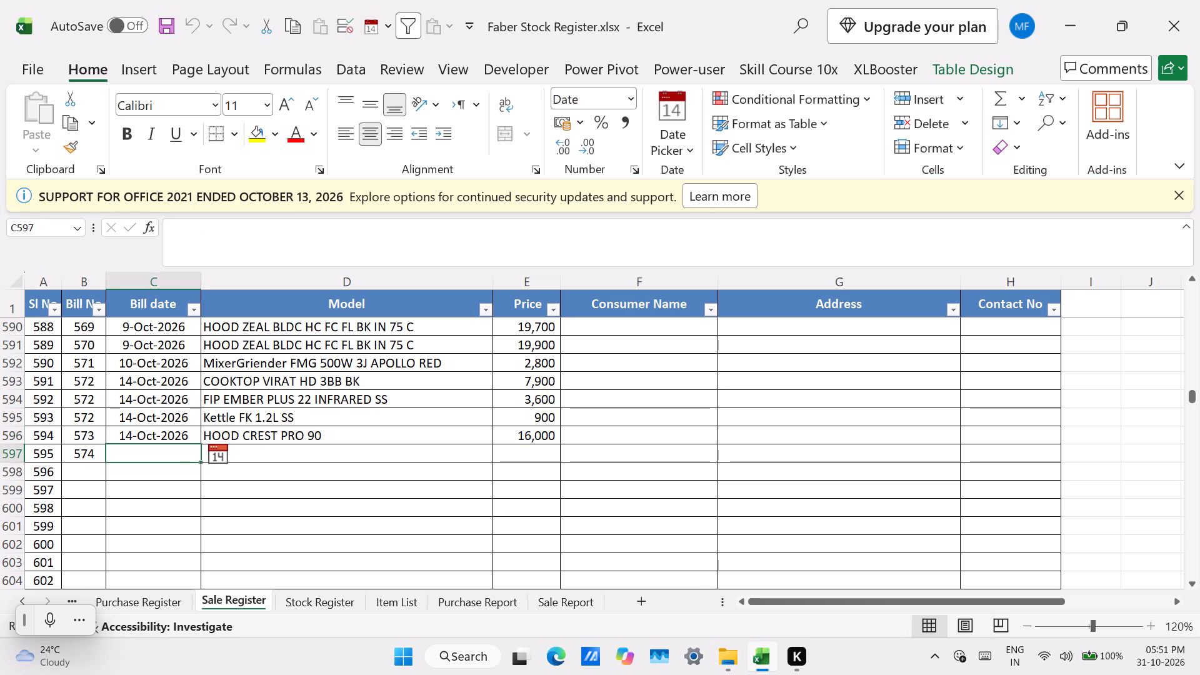
{"action": "left_click", "coordinate": [220, 457]}
{"action": "left_click", "coordinate": [366, 491]}
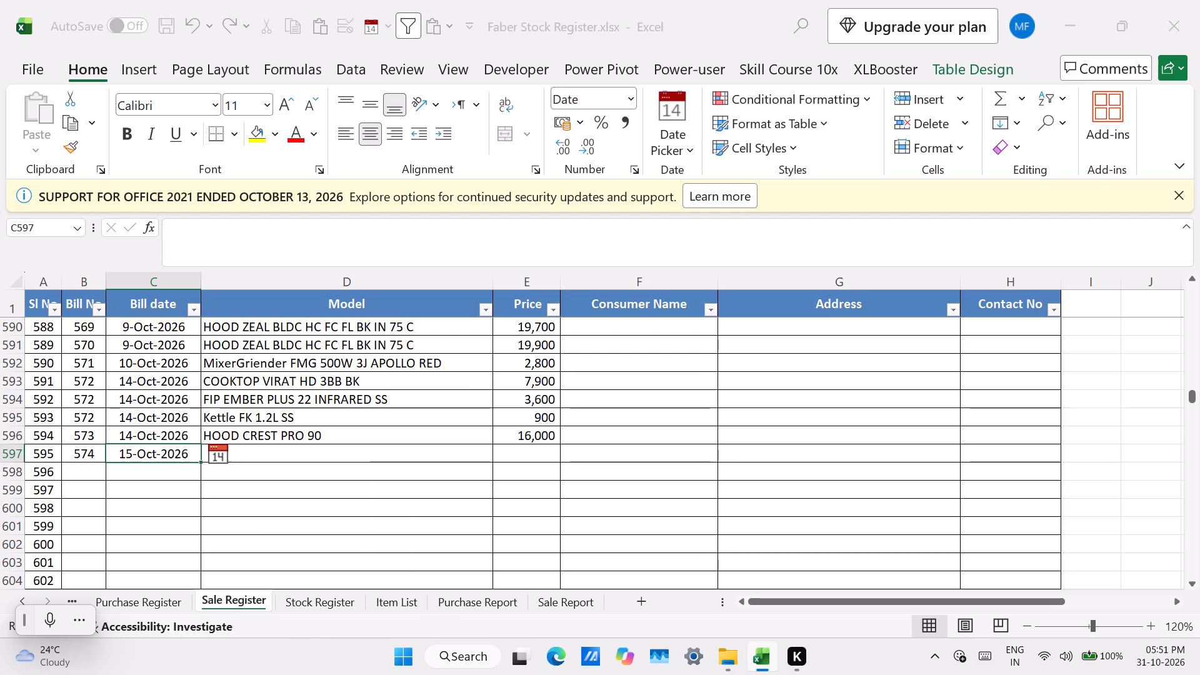
Copy the model FIP EMBER PLUS 22 INFRARED SS from Sl No 592 into the model cell of bill 574.
{"action": "left_click", "coordinate": [306, 451]}
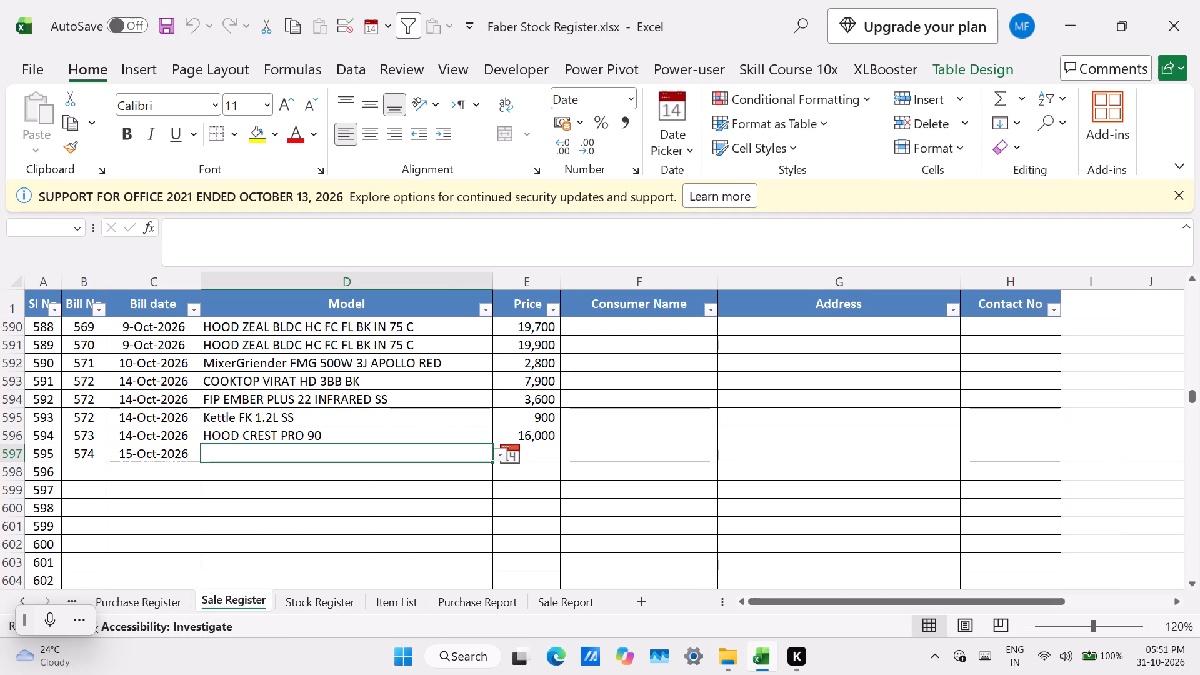
{"action": "left_click", "coordinate": [364, 397]}
{"action": "key", "text": "ctrl+c"}
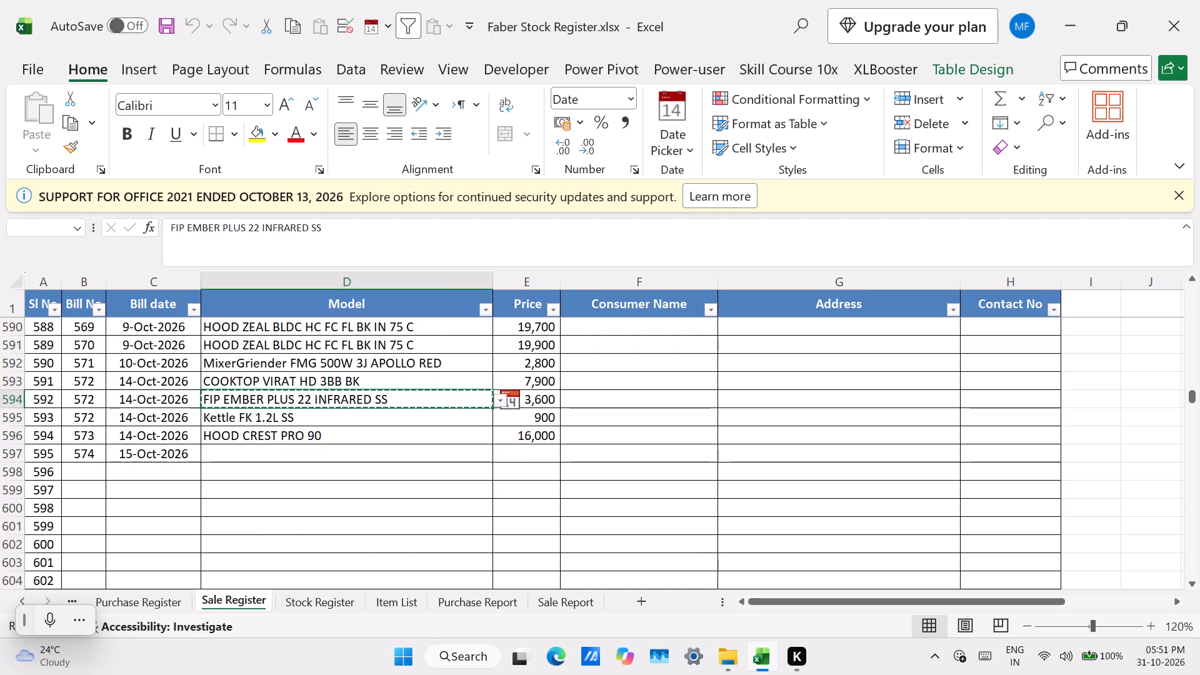
{"action": "left_click", "coordinate": [360, 452]}
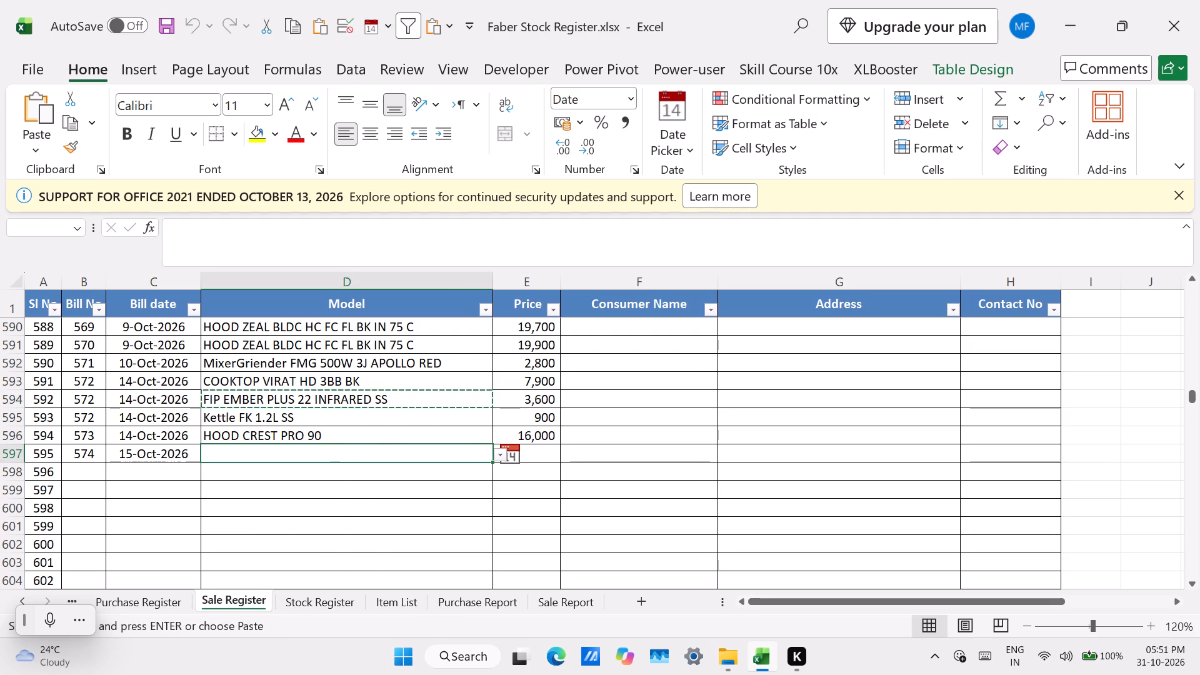
{"action": "key", "text": "ctrl+v"}
Enter the price 3600 for bill 574 in the row for Sl No 595.
{"action": "double_click", "coordinate": [539, 456]}
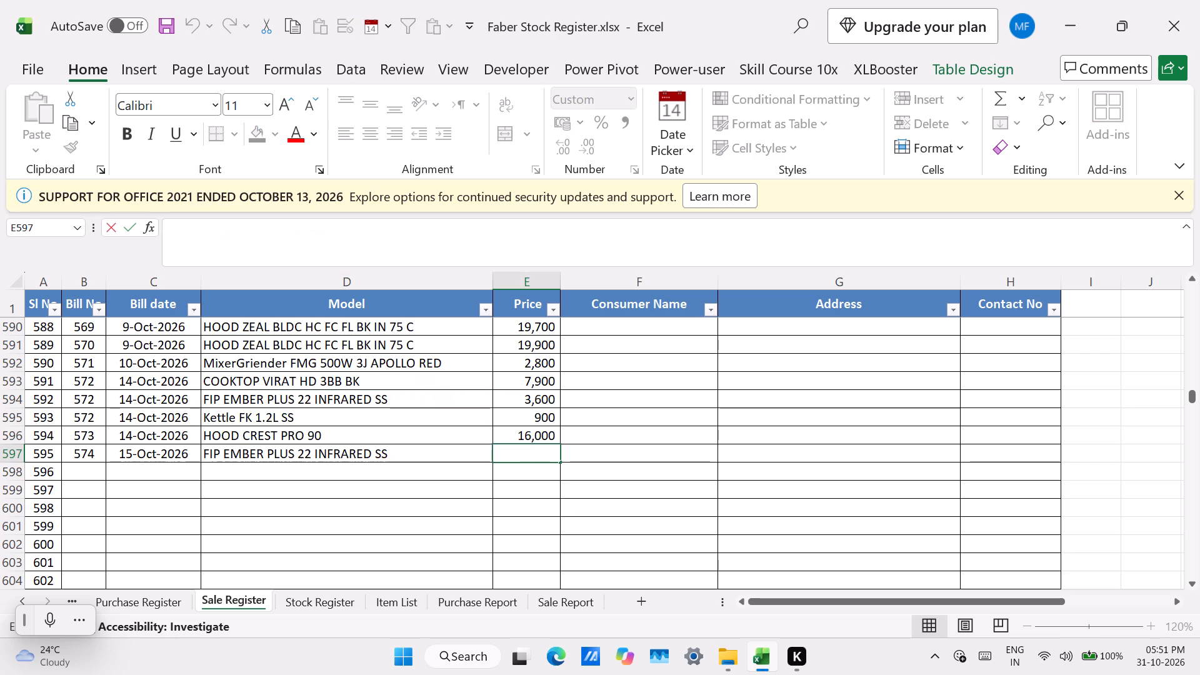
{"action": "key", "text": "3"}
{"action": "key", "text": "Return"}
{"action": "key", "text": "6"}
{"action": "key", "text": "BackSpace"}
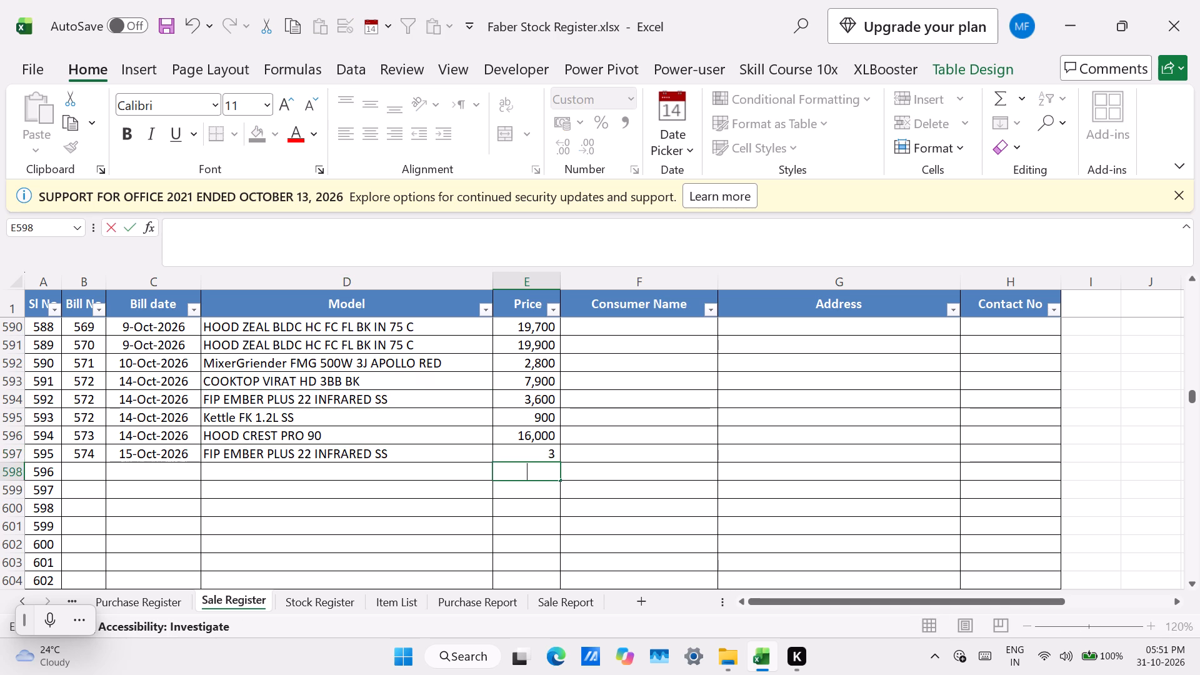
{"action": "key", "text": "Up"}
{"action": "key", "text": "Return"}
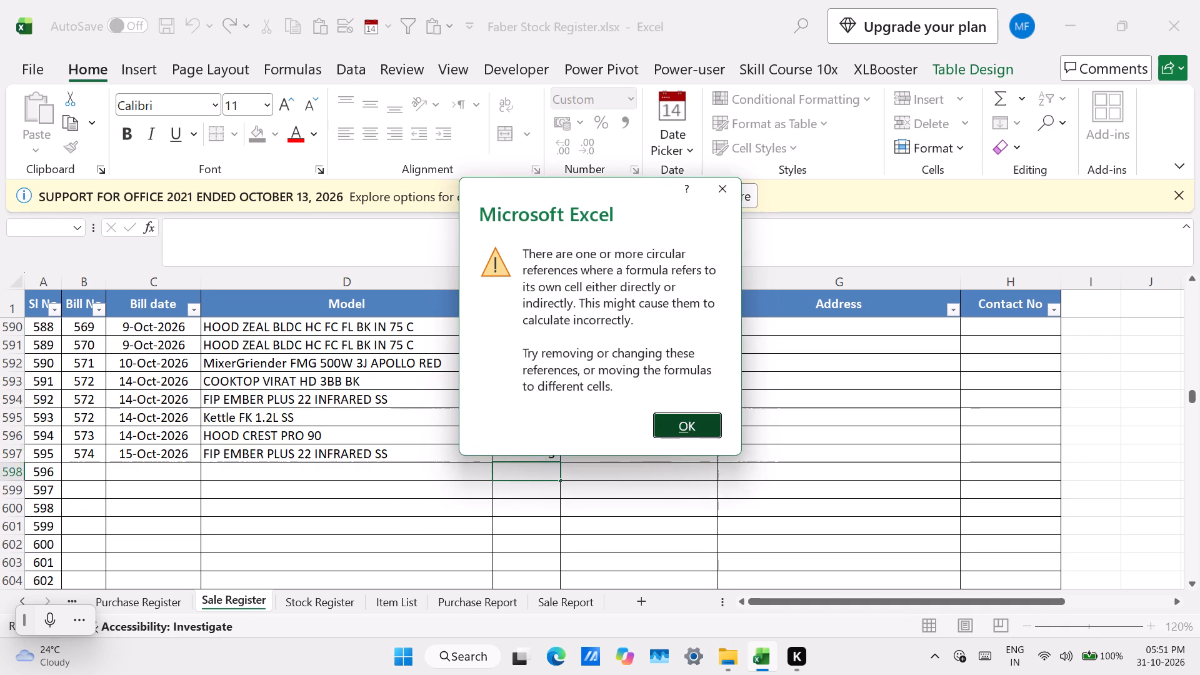
{"action": "type", "text": "3600"}
{"action": "key", "text": "Right"}
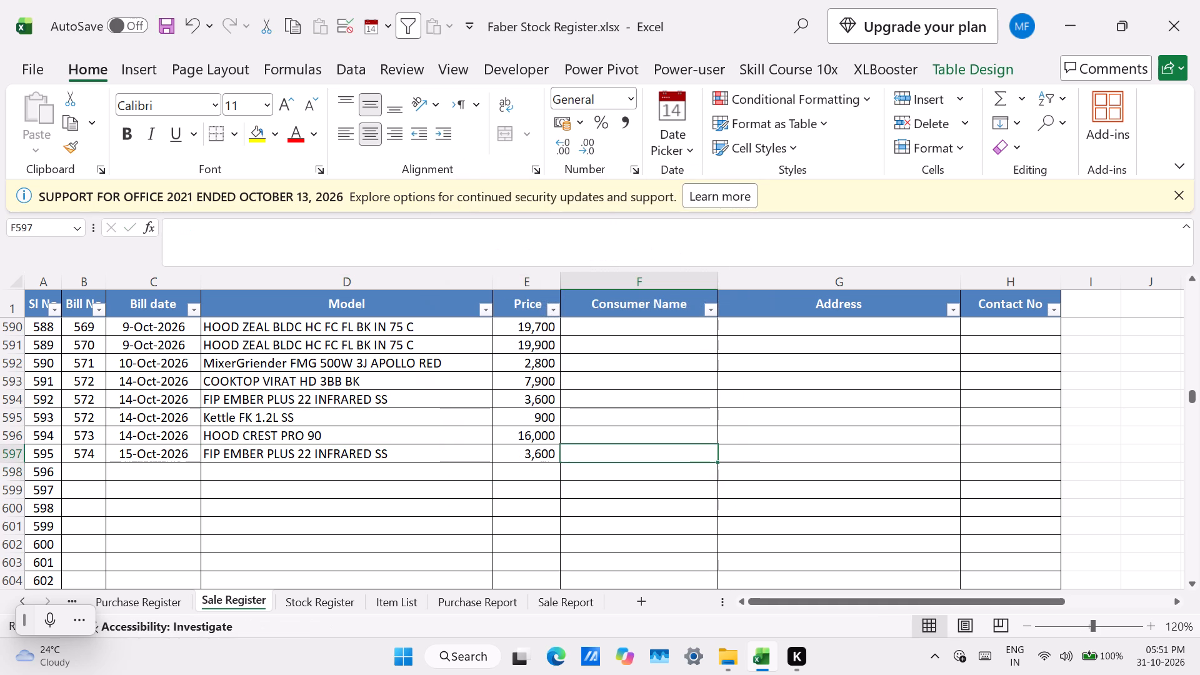
Enter bill number 575 with bill date 15-Oct-2026 in the row for Sl No 596.
{"action": "key", "text": "Down"}
{"action": "key", "text": "Left"}
{"action": "key", "text": "Left"}
{"action": "key", "text": "Left"}
{"action": "key", "text": "Left"}
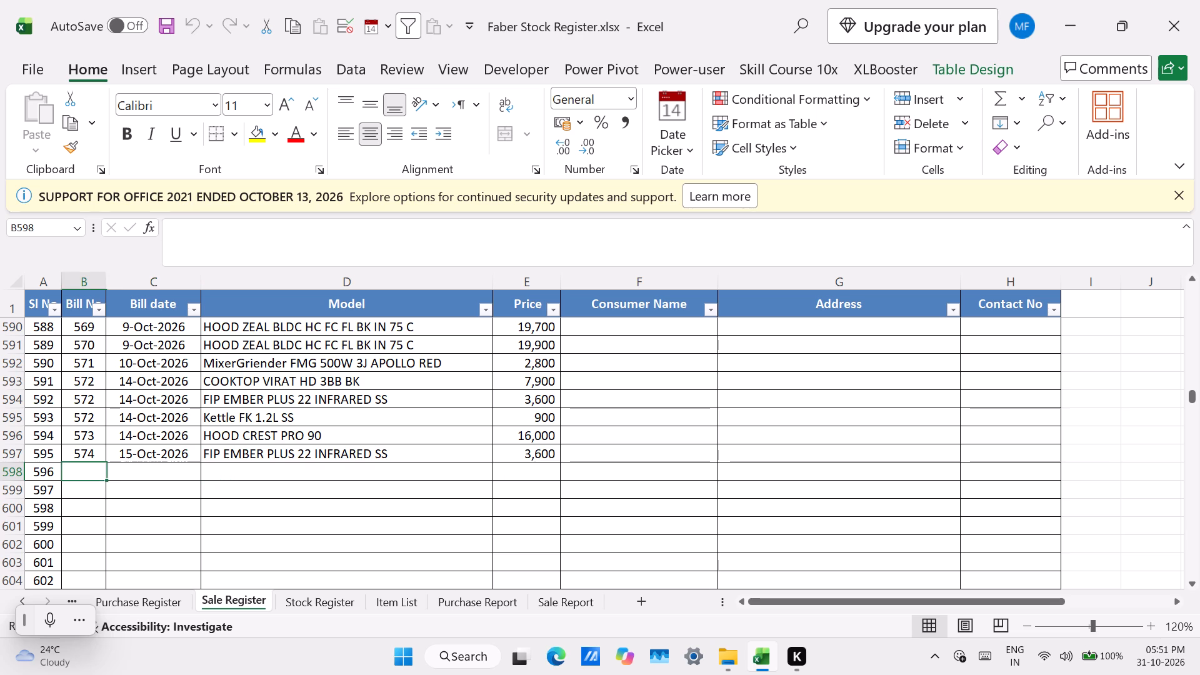
{"action": "type", "text": "578"}
{"action": "key", "text": "BackSpace"}
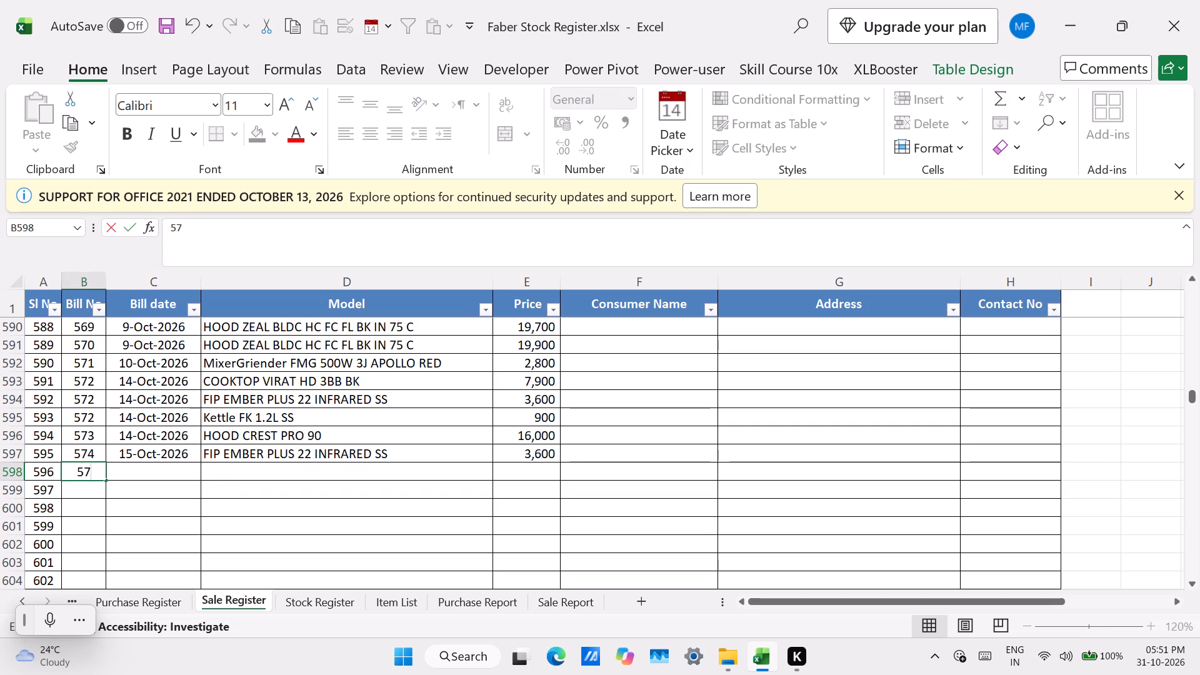
{"action": "key", "text": "5"}
{"action": "key", "text": "Right"}
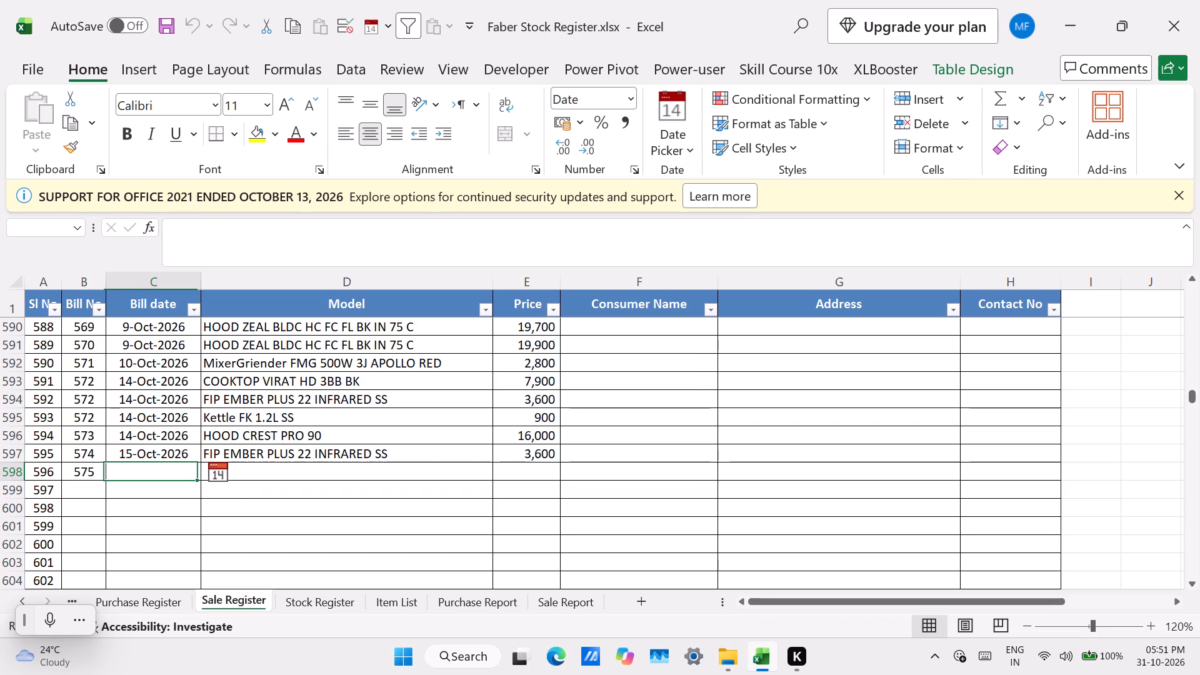
{"action": "left_click", "coordinate": [226, 473]}
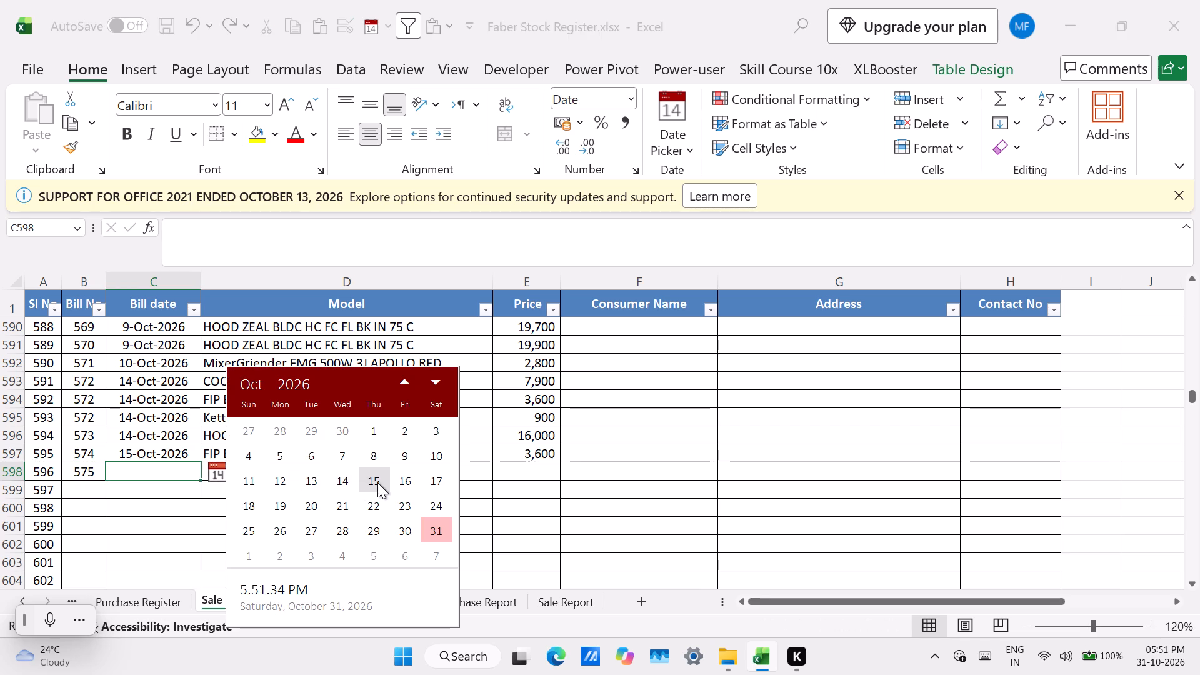
{"action": "left_click", "coordinate": [377, 482]}
Enter model WaterPurifier FWP GENIUS CO + AL with price 11300 for bill 575.
{"action": "left_click", "coordinate": [302, 476]}
{"action": "type", "text": "genius"}
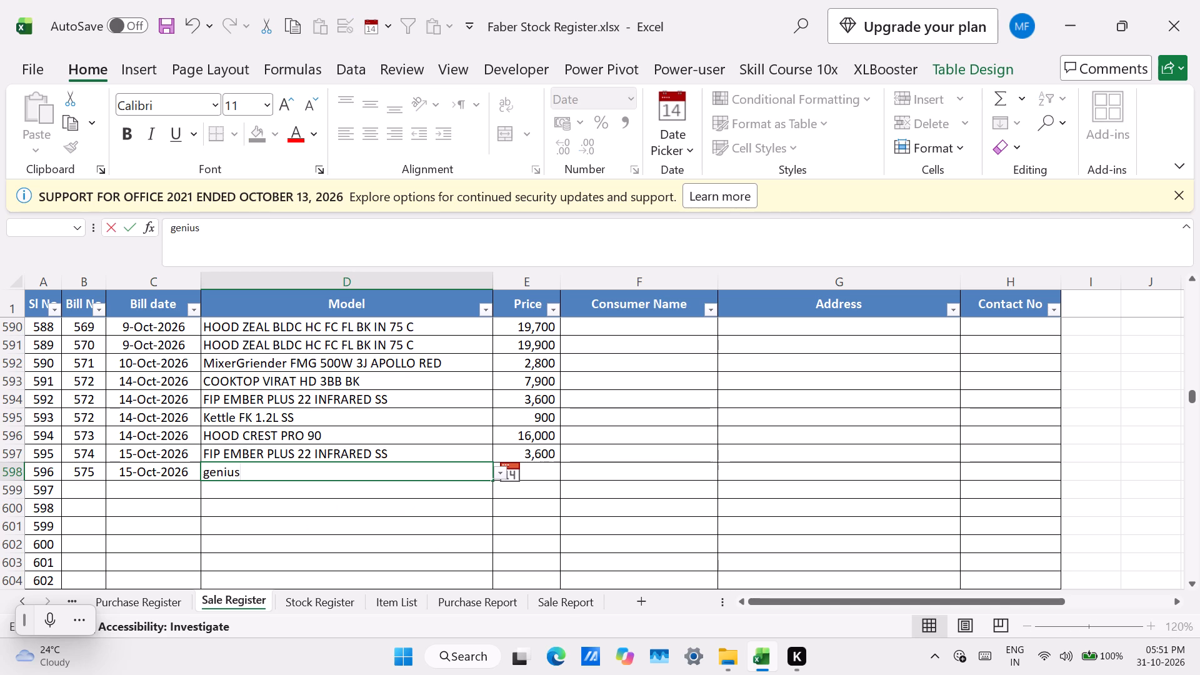
{"action": "left_click", "coordinate": [495, 476]}
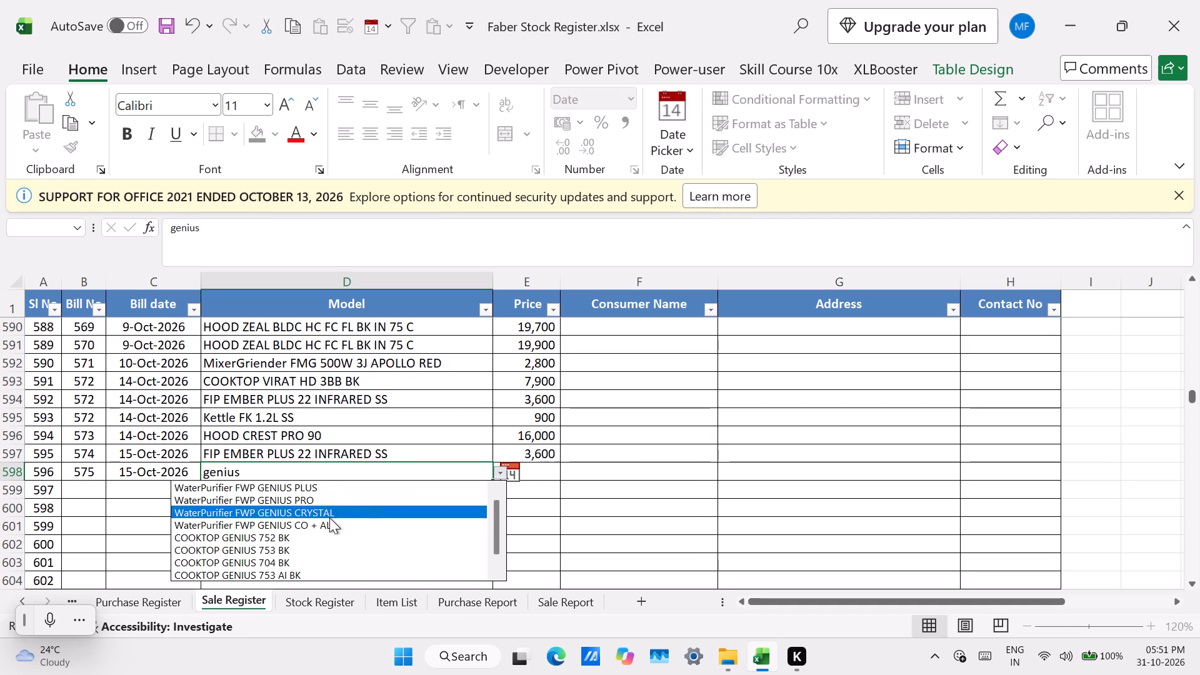
{"action": "left_click", "coordinate": [327, 521]}
{"action": "left_click", "coordinate": [549, 469]}
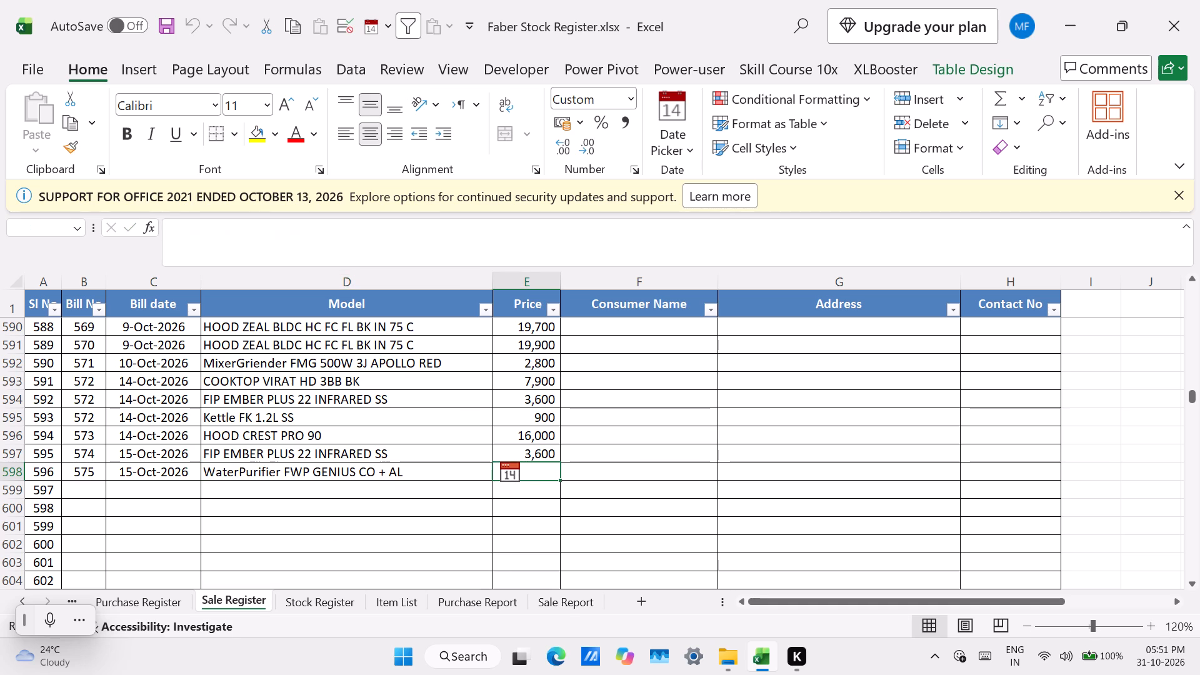
{"action": "type", "text": "11300"}
{"action": "key", "text": "Down"}
Enter bill number 576 with bill date 18-Oct-2026 in the row for Sl No 597.
{"action": "key", "text": "Left"}
{"action": "key", "text": "Left"}
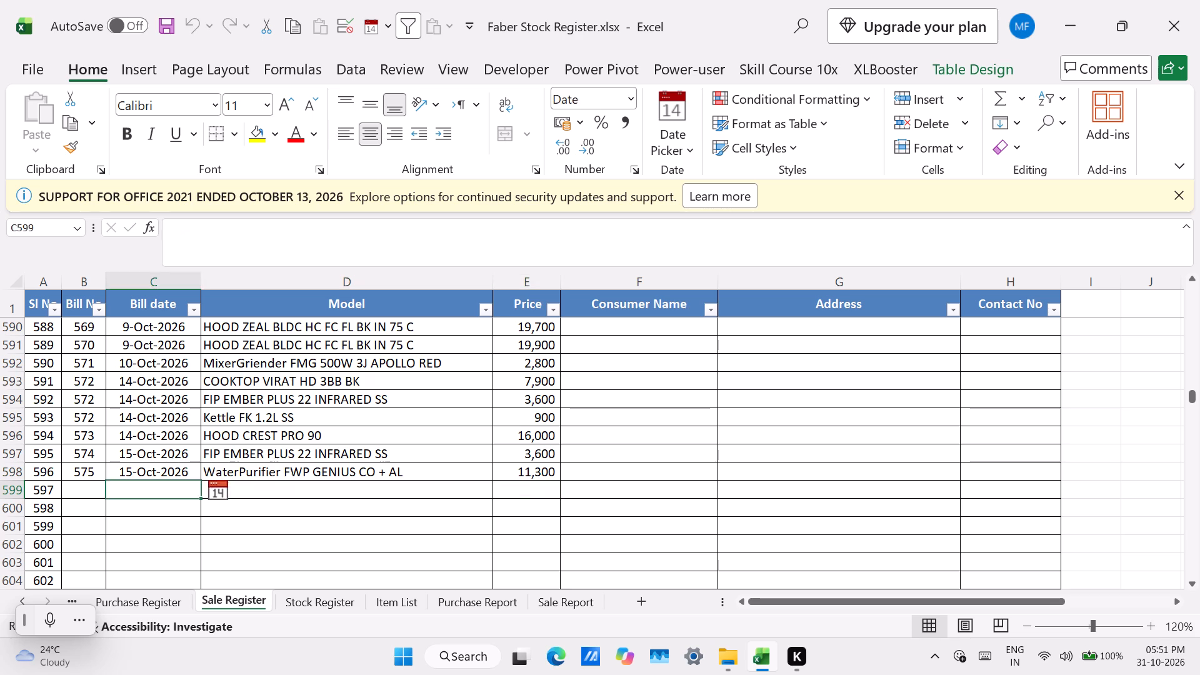
{"action": "key", "text": "Left"}
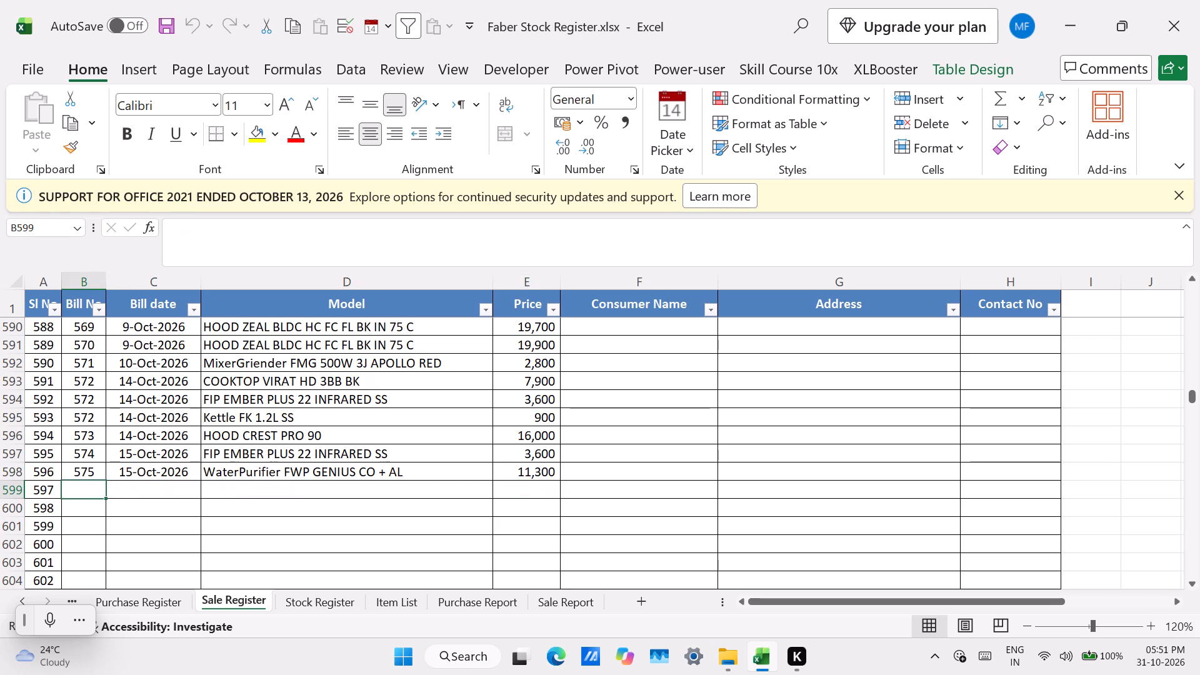
{"action": "type", "text": "576"}
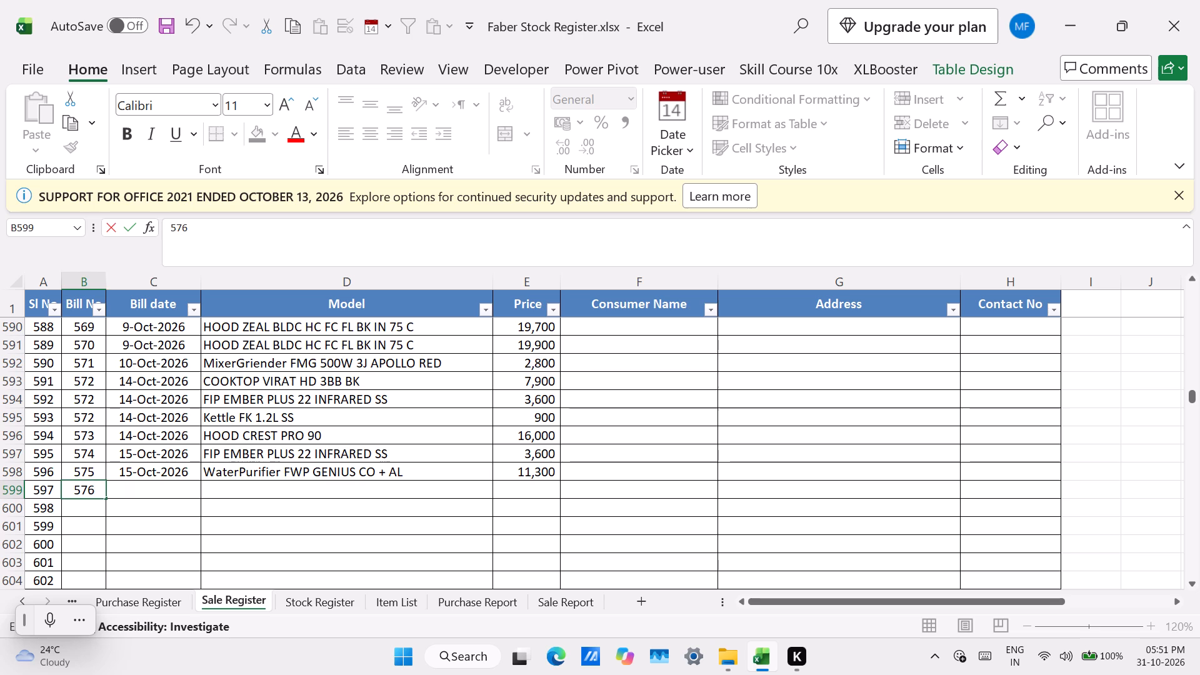
{"action": "key", "text": "Right"}
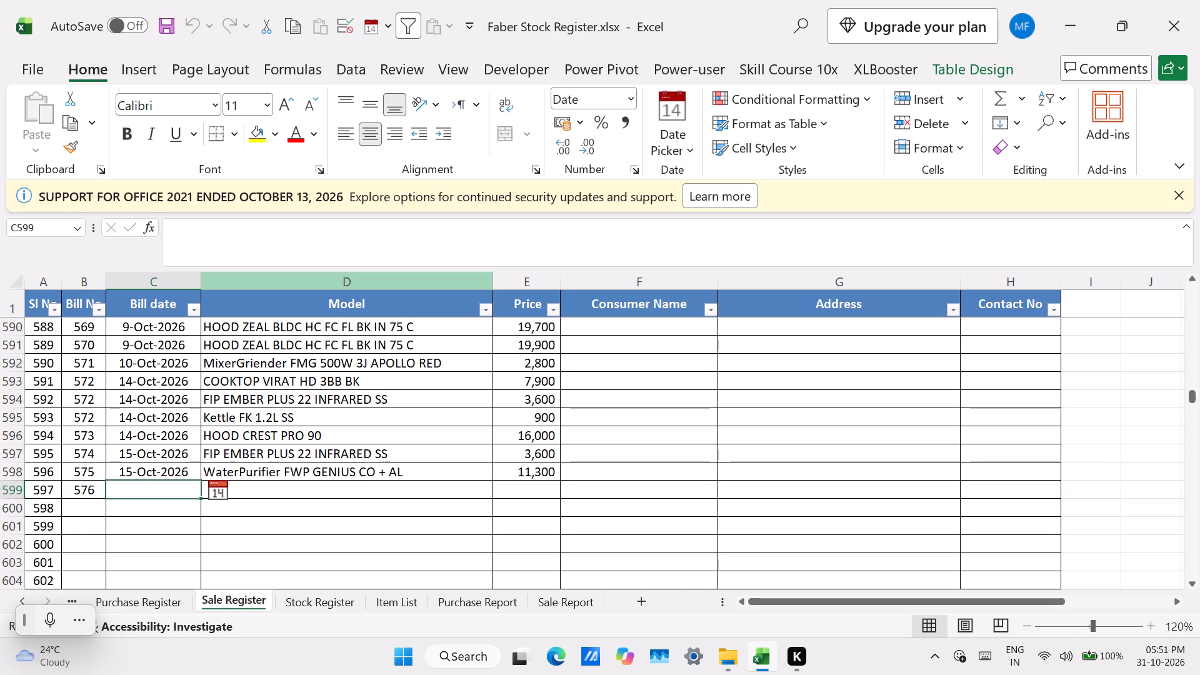
{"action": "left_click", "coordinate": [221, 491]}
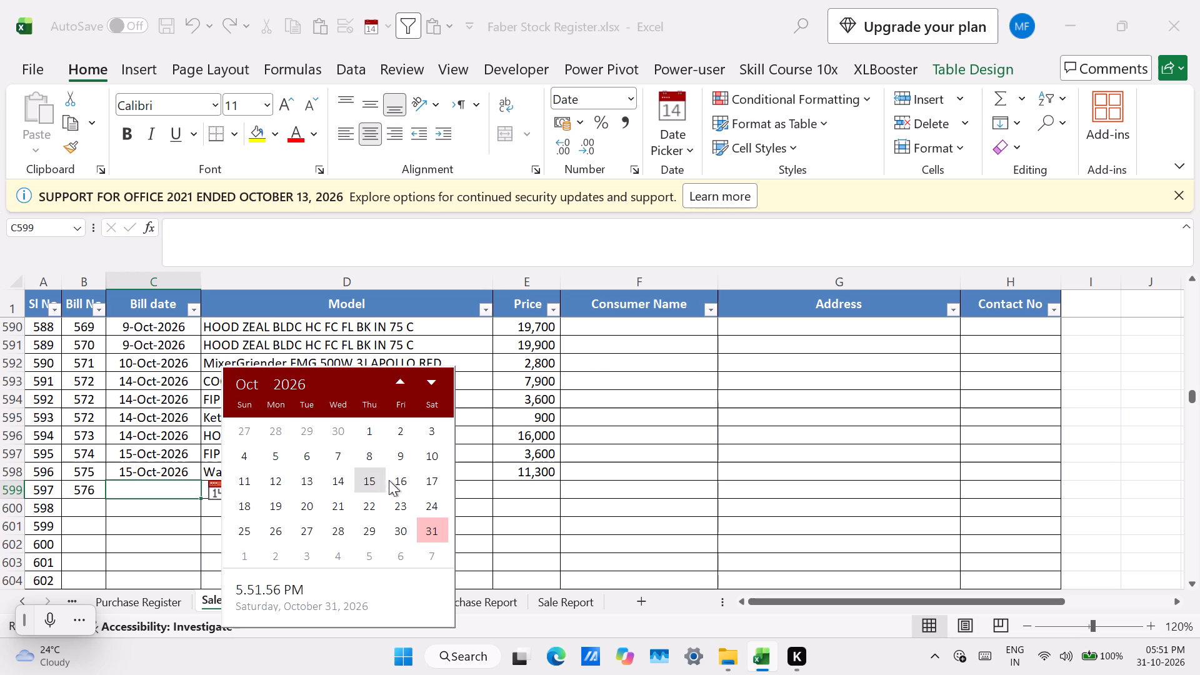
{"action": "left_click", "coordinate": [251, 508]}
Enter model COOKTOP SPARK 3BB BK with price 5500 for bill 576.
{"action": "left_click", "coordinate": [244, 485]}
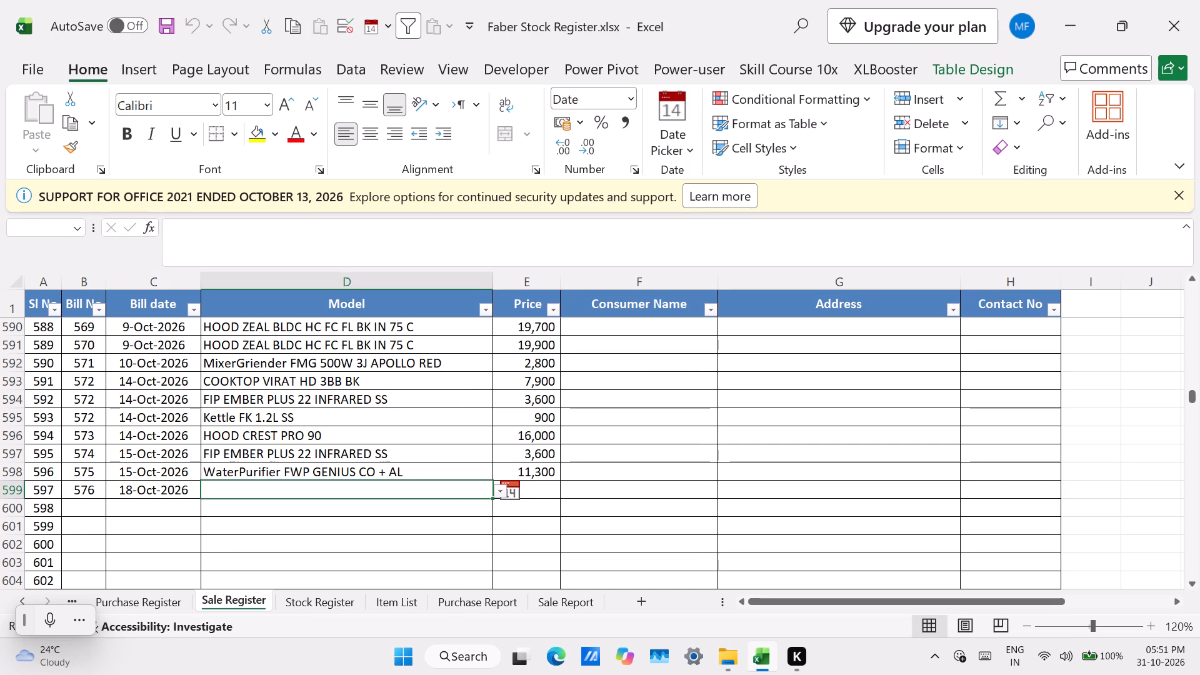
{"action": "type", "text": "spark"}
{"action": "left_click", "coordinate": [497, 494]}
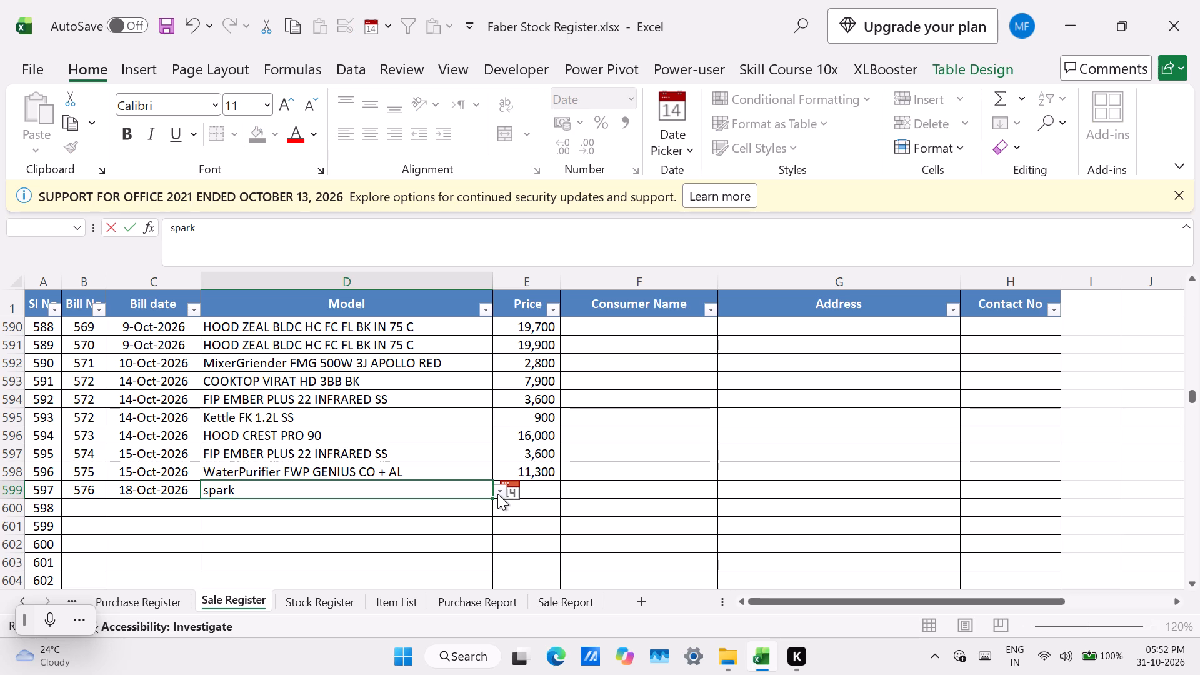
{"action": "left_click", "coordinate": [376, 508]}
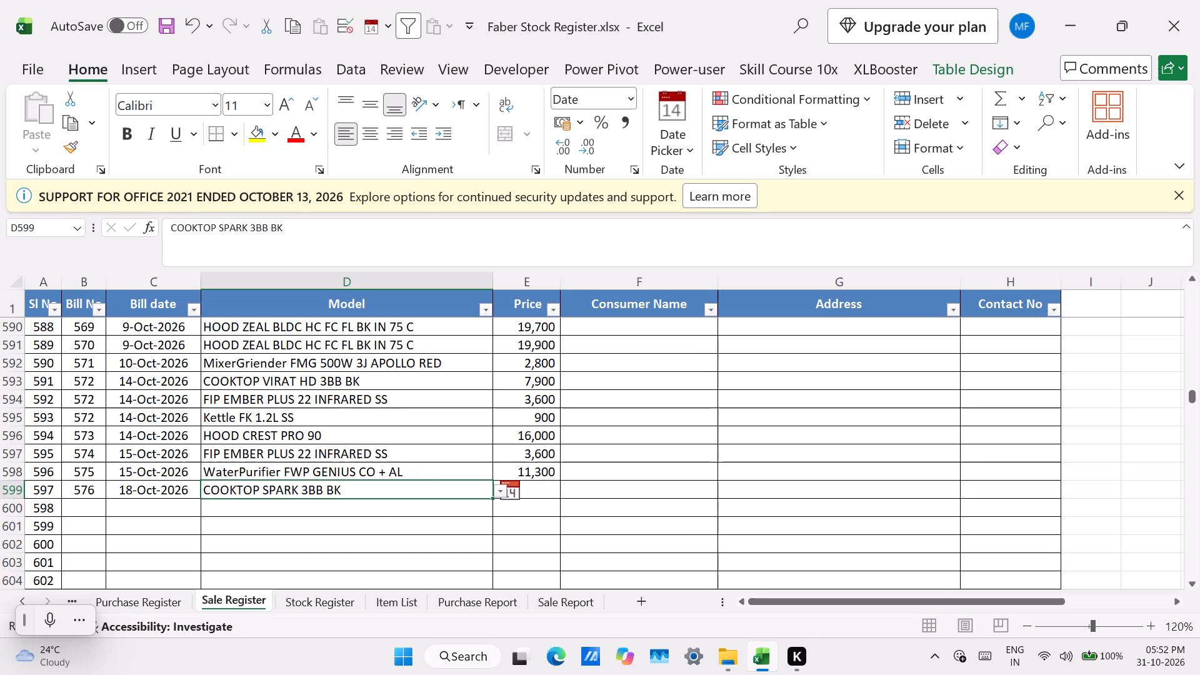
{"action": "left_click", "coordinate": [542, 491]}
{"action": "type", "text": "5500"}
{"action": "key", "text": "Down"}
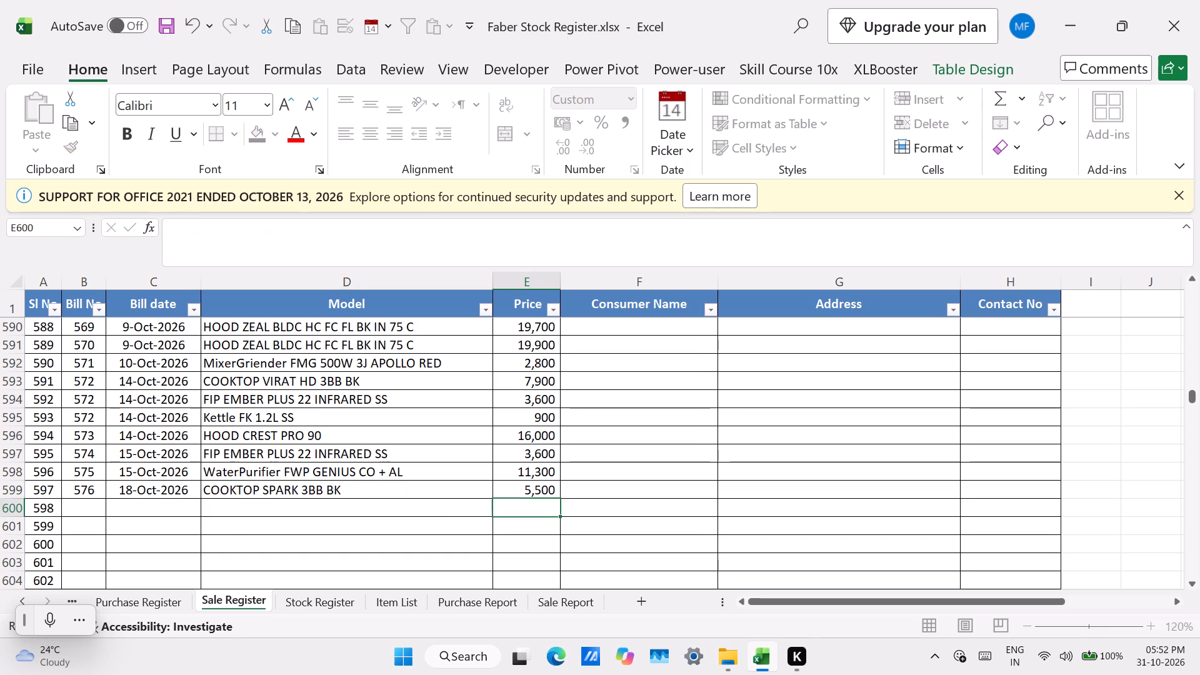
Enter bill number 577 with bill date 22-Oct-2026 in the row for Sl No 598.
{"action": "key", "text": "Left"}
{"action": "key", "text": "Left"}
{"action": "key", "text": "Left"}
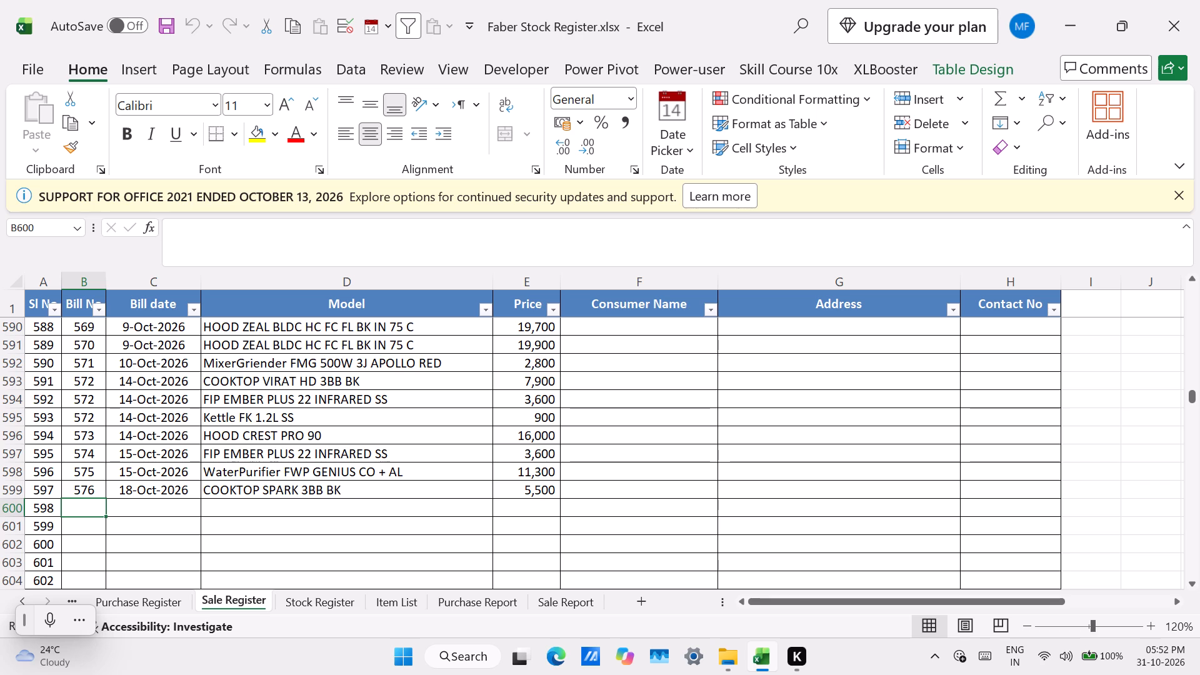
{"action": "type", "text": "577"}
{"action": "key", "text": "Right"}
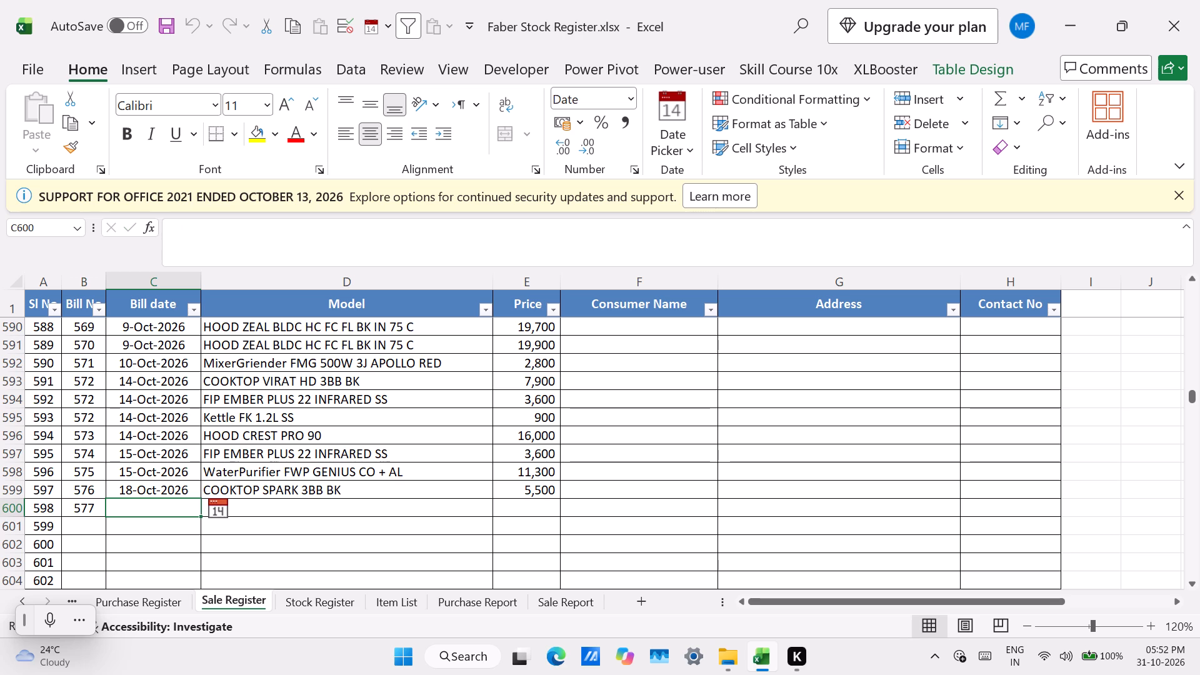
{"action": "left_click", "coordinate": [219, 510]}
{"action": "left_click", "coordinate": [364, 506]}
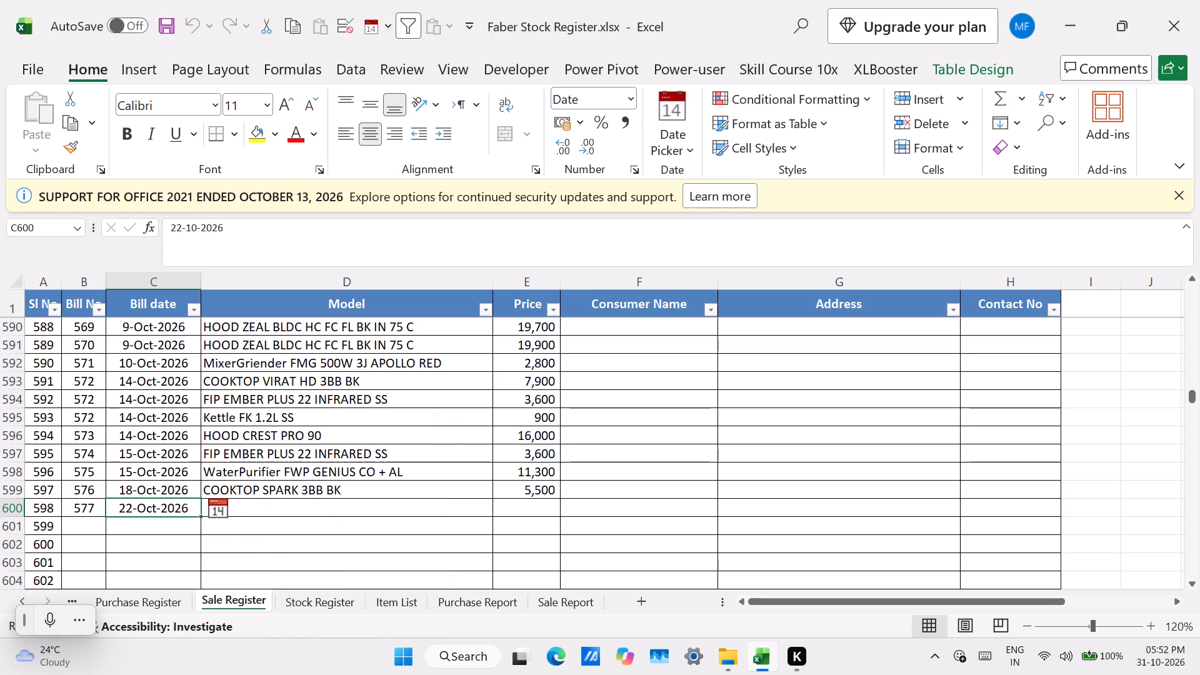
Enter model Jumbo 2BB Bk with price 4500 for bill 577.
{"action": "left_click", "coordinate": [292, 503]}
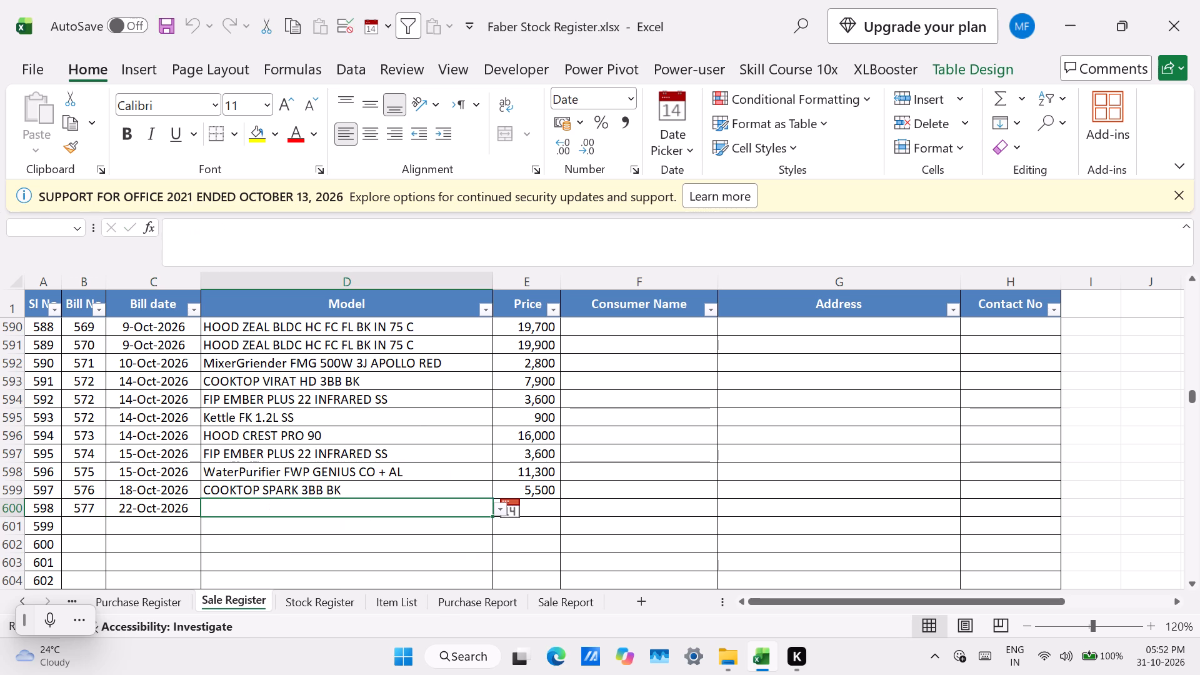
{"action": "type", "text": "jumb"}
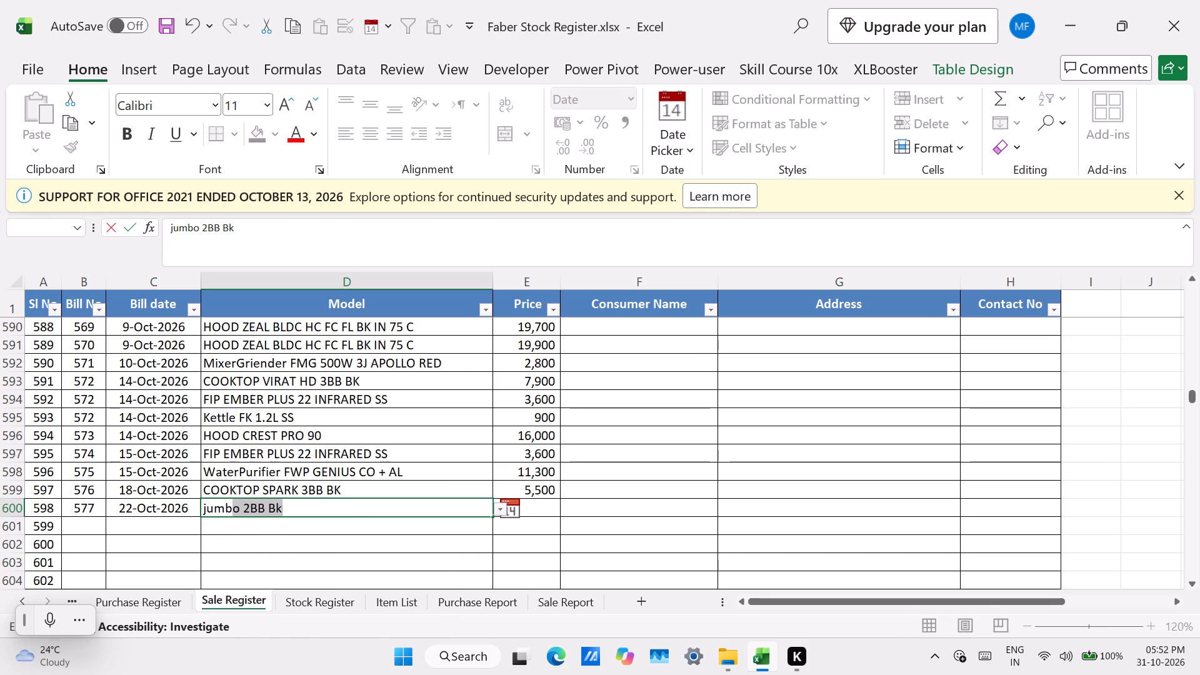
{"action": "key", "text": "Tab"}
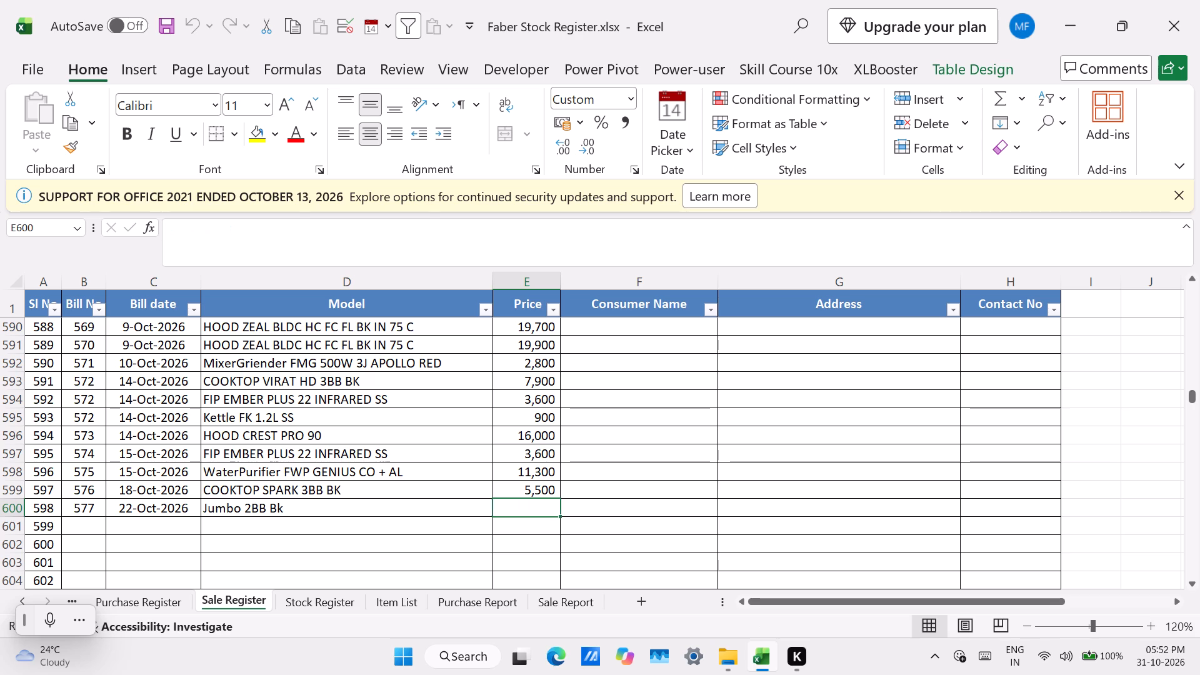
{"action": "type", "text": "4500"}
{"action": "key", "text": "Down"}
Enter bill number 548 with bill date 22-Oct-2026 in the row for Sl No 599.
{"action": "key", "text": "Left"}
{"action": "key", "text": "Left"}
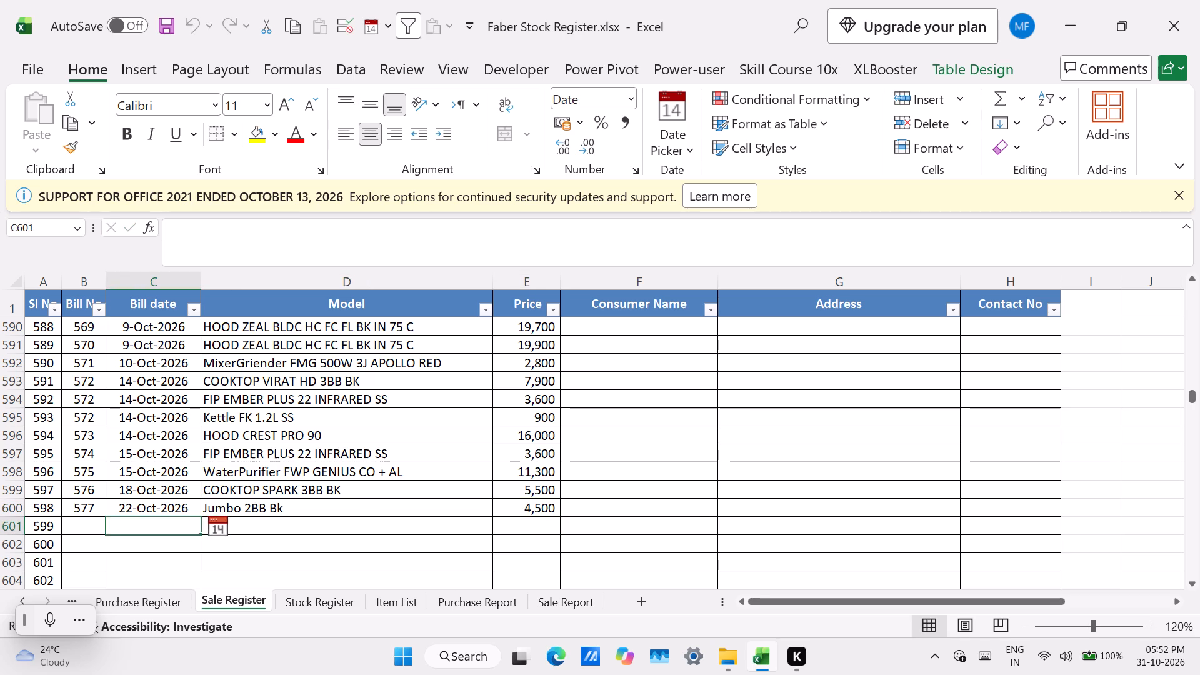
{"action": "key", "text": "Left"}
{"action": "type", "text": "548"}
{"action": "key", "text": "Right"}
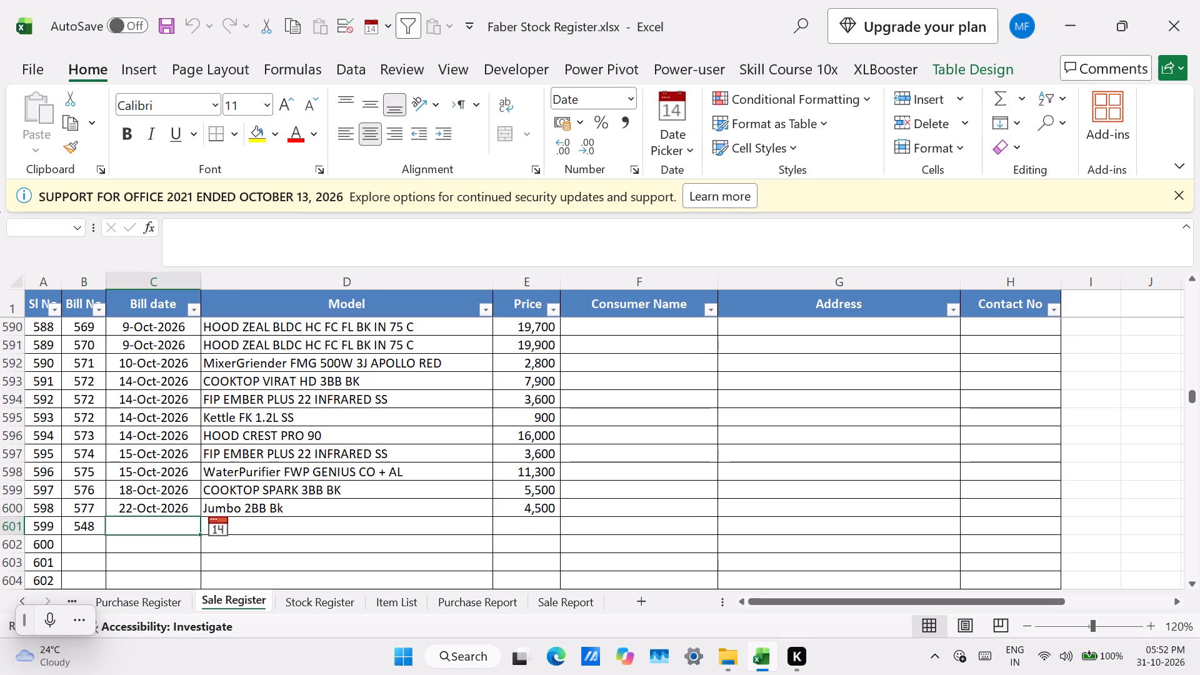
{"action": "left_click", "coordinate": [217, 526]}
{"action": "left_click", "coordinate": [374, 510]}
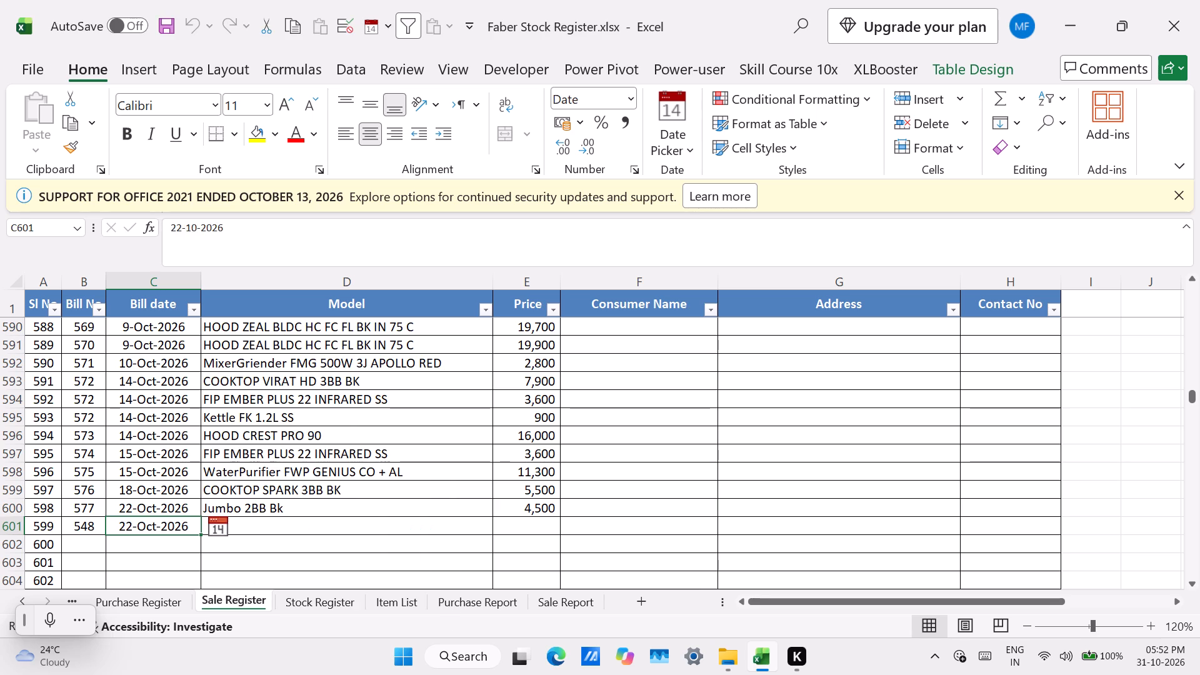
Enter model FMG MARVEL NEO 500W 3J PW with price 2200 in the row for Sl No 599.
{"action": "left_click", "coordinate": [313, 527]}
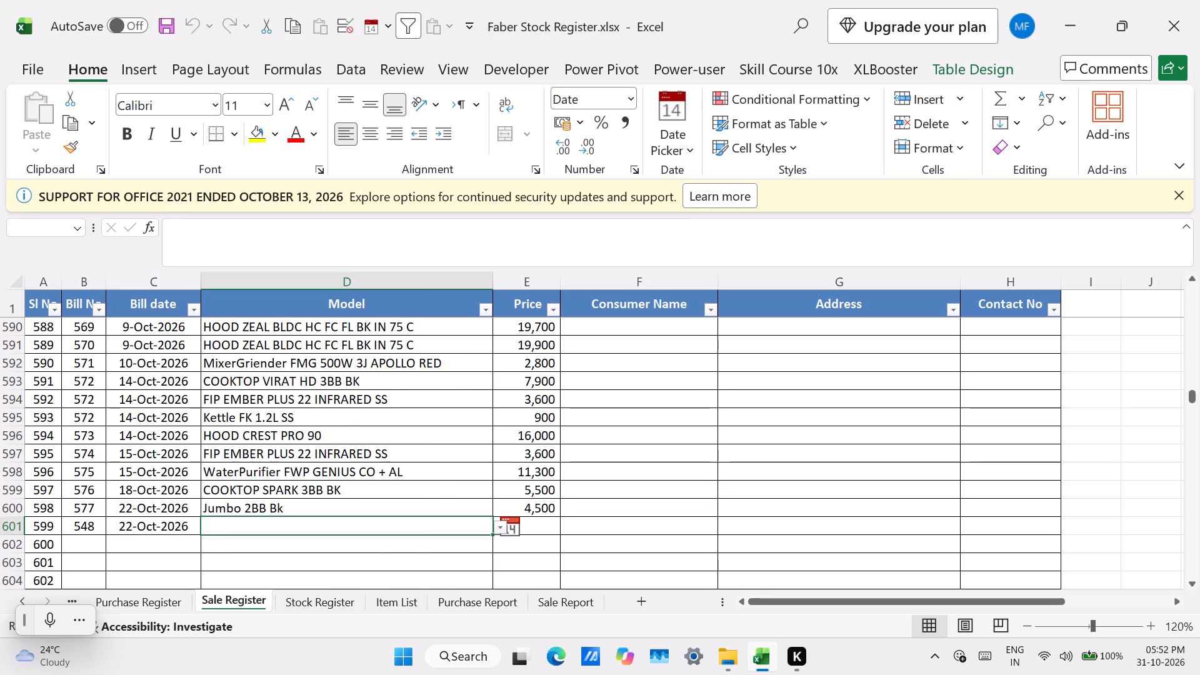
{"action": "type", "text": "marvel"}
{"action": "left_click", "coordinate": [499, 530]}
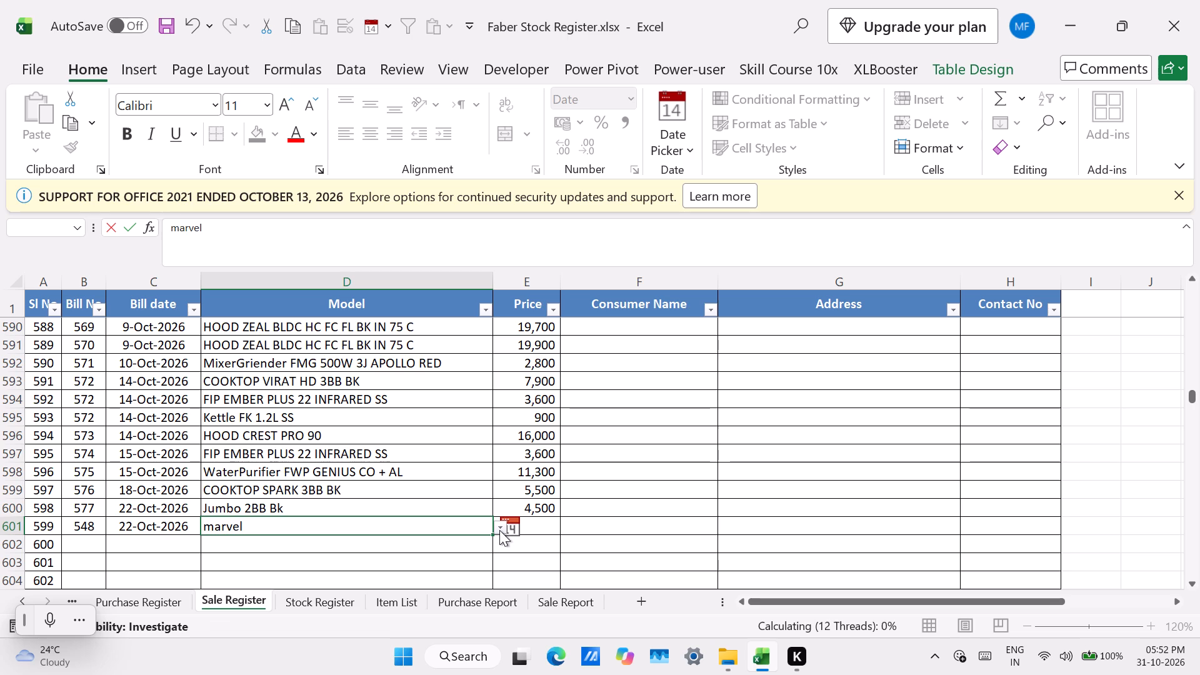
{"action": "left_click", "coordinate": [379, 539]}
{"action": "left_click", "coordinate": [549, 525]}
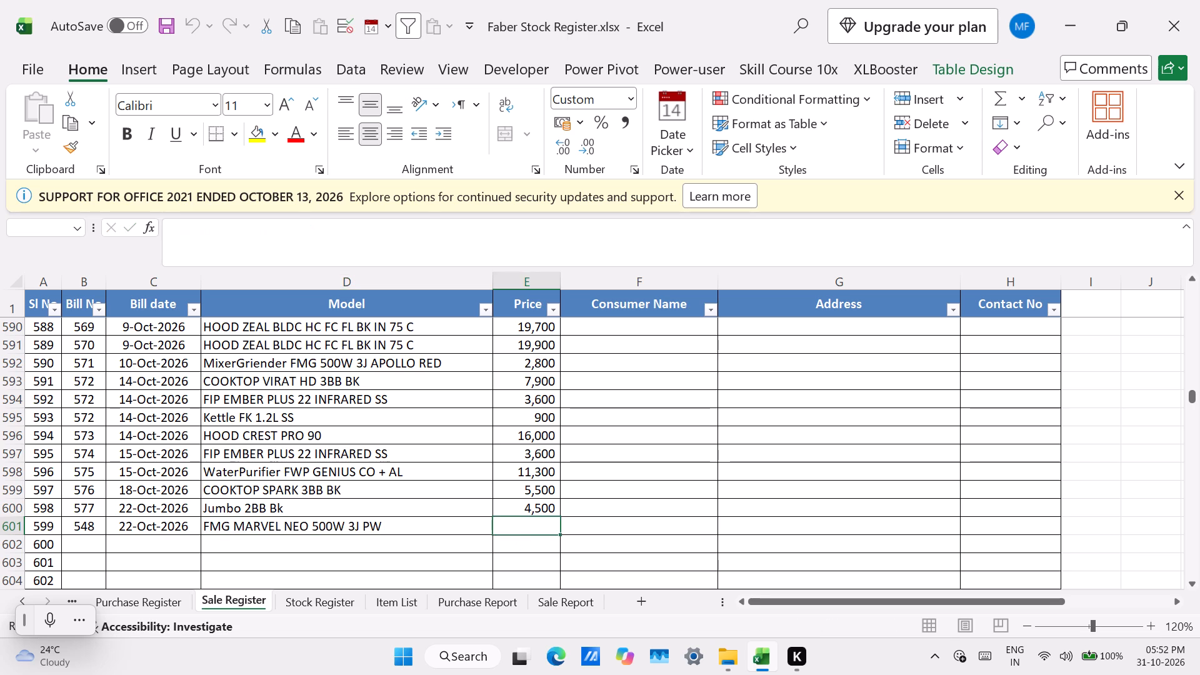
{"action": "type", "text": "2200"}
{"action": "key", "text": "Down"}
Enter bill number 579 in the row for Sl No 600.
{"action": "key", "text": "Left"}
{"action": "key", "text": "Left"}
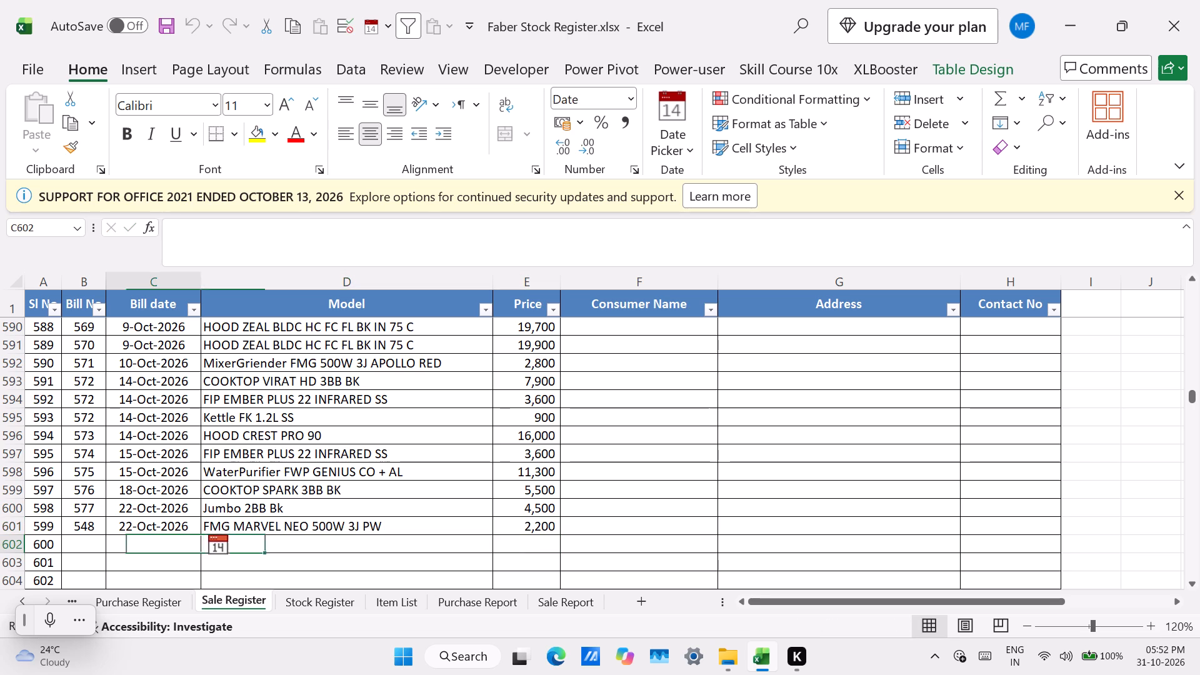
{"action": "scroll", "coordinate": [549, 524], "scroll_direction": "down", "scroll_amount": 3}
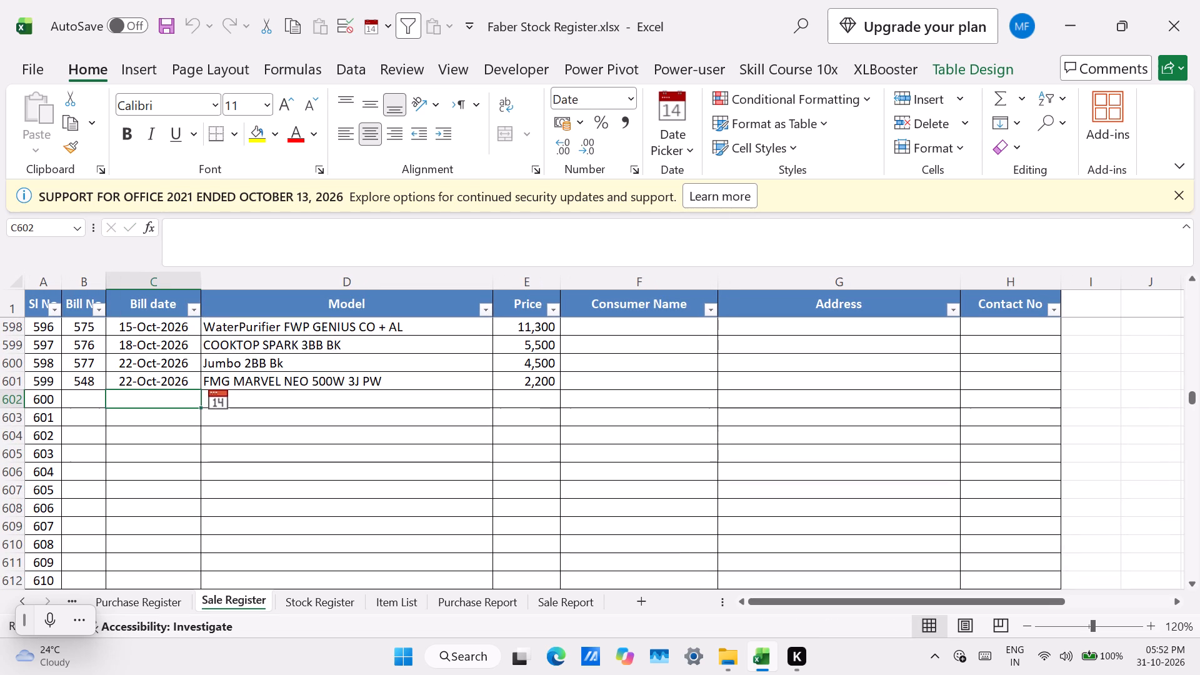
{"action": "key", "text": "Left"}
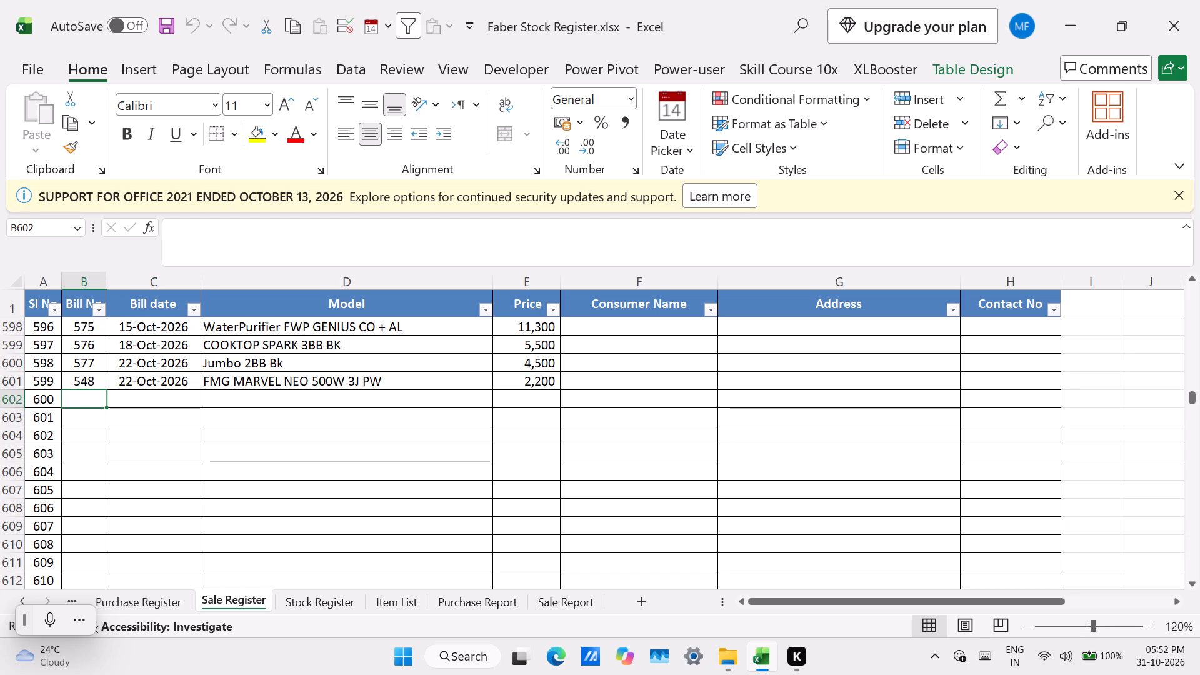
{"action": "type", "text": "579"}
Correct the bill number in the row for Sl No 599 to 578.
{"action": "key", "text": "Up"}
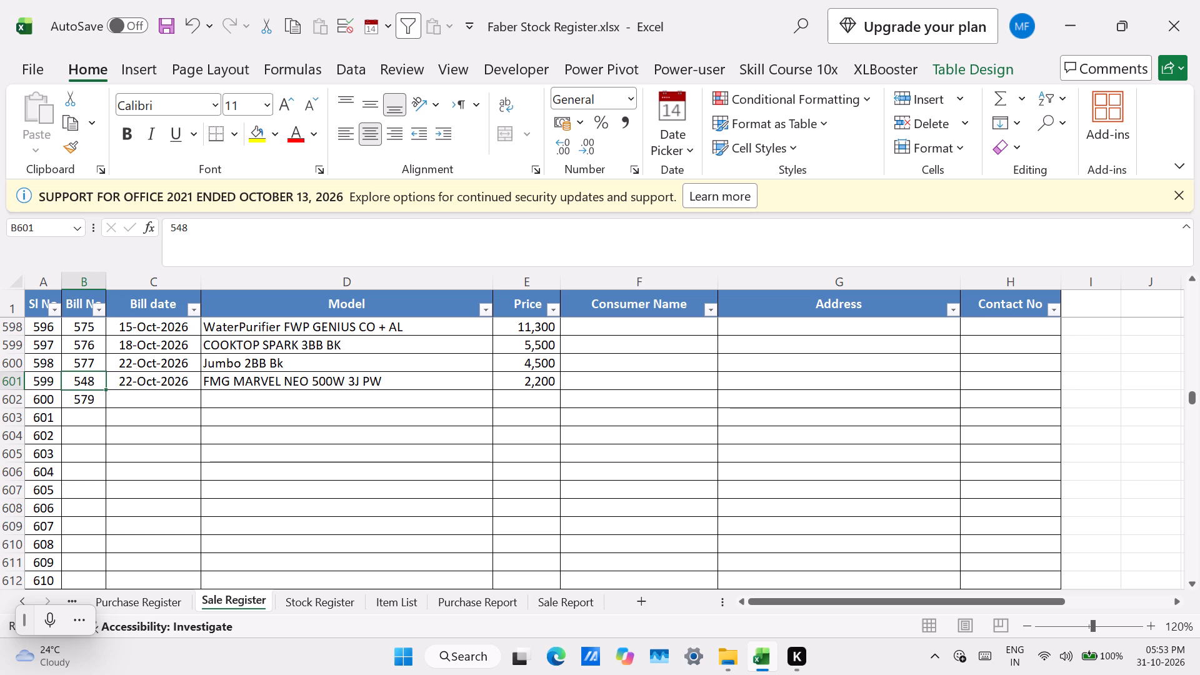
{"action": "type", "text": "578"}
{"action": "key", "text": "Right"}
{"action": "key", "text": "Right"}
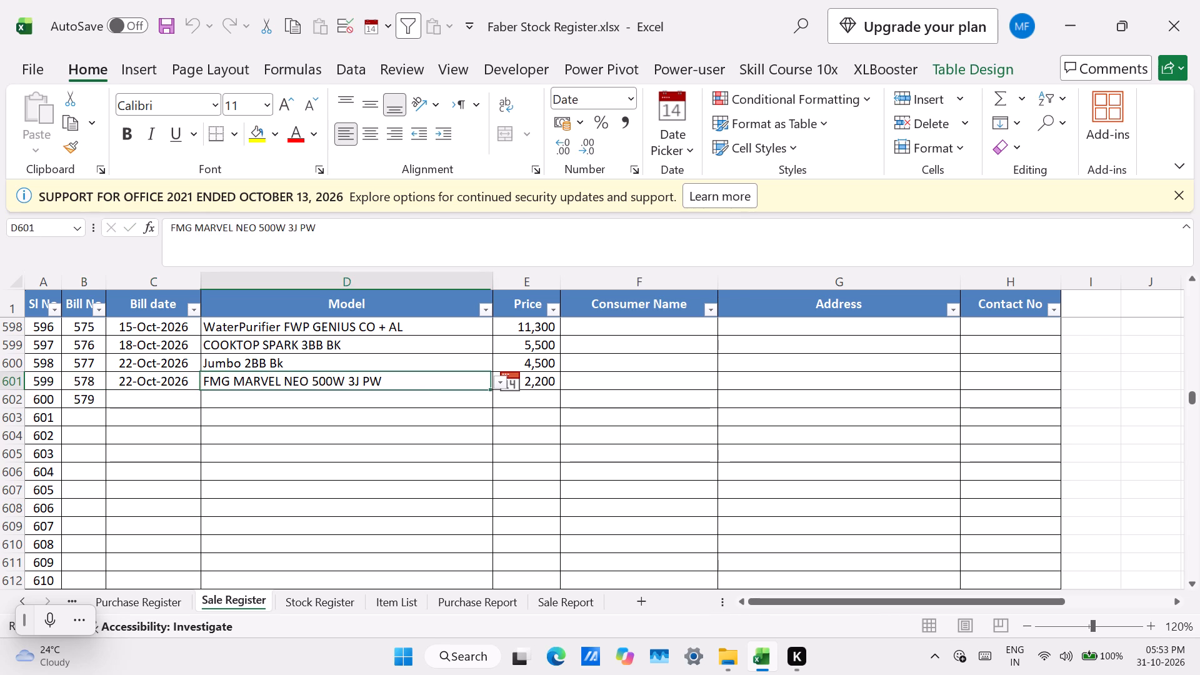
Set the bill date 23-Oct-2026 for bill 579 in the row for Sl No 600.
{"action": "key", "text": "Left"}
{"action": "key", "text": "Down"}
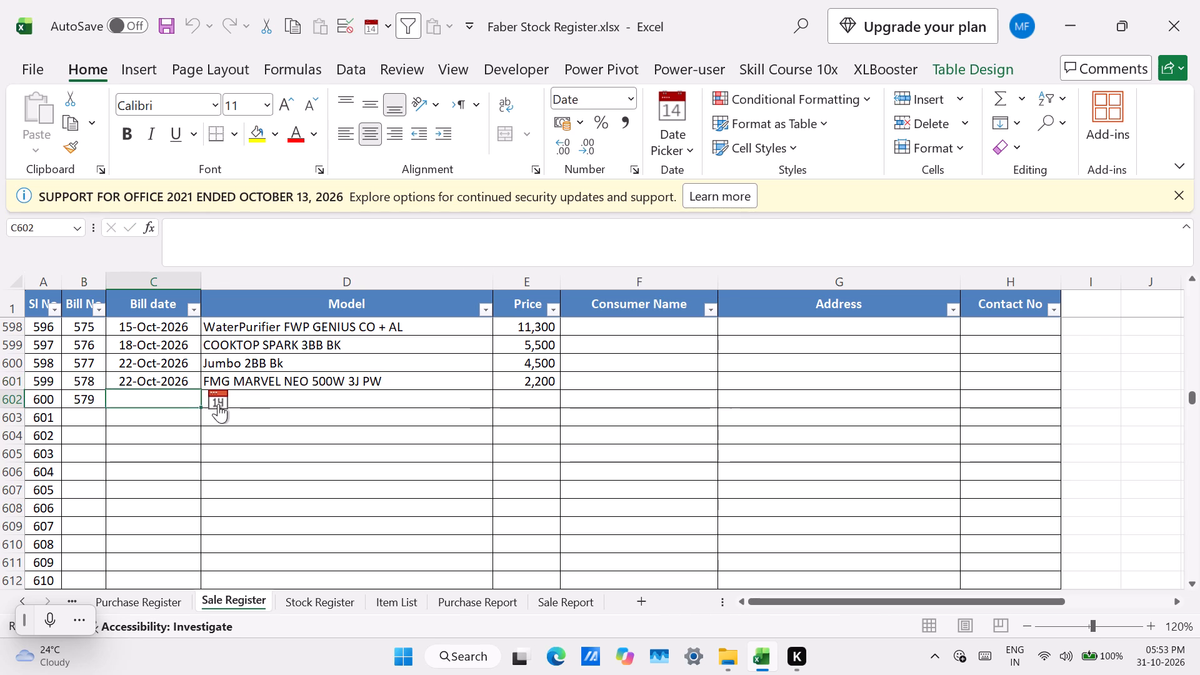
{"action": "left_click", "coordinate": [218, 404]}
{"action": "left_click", "coordinate": [402, 507]}
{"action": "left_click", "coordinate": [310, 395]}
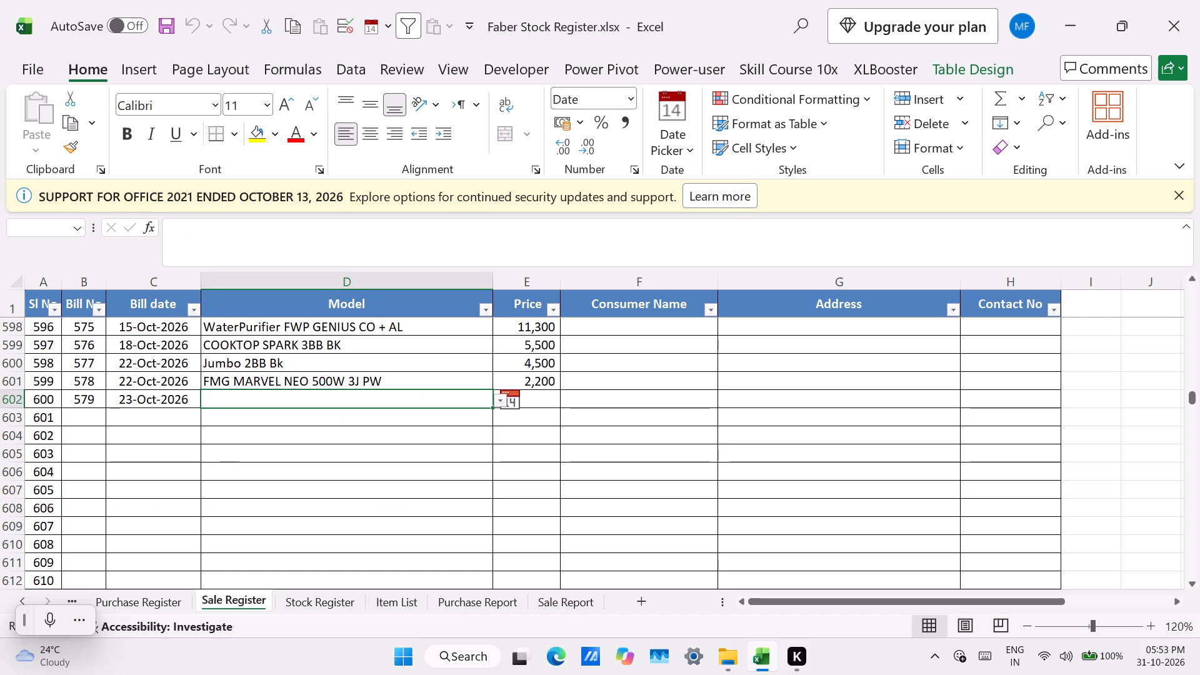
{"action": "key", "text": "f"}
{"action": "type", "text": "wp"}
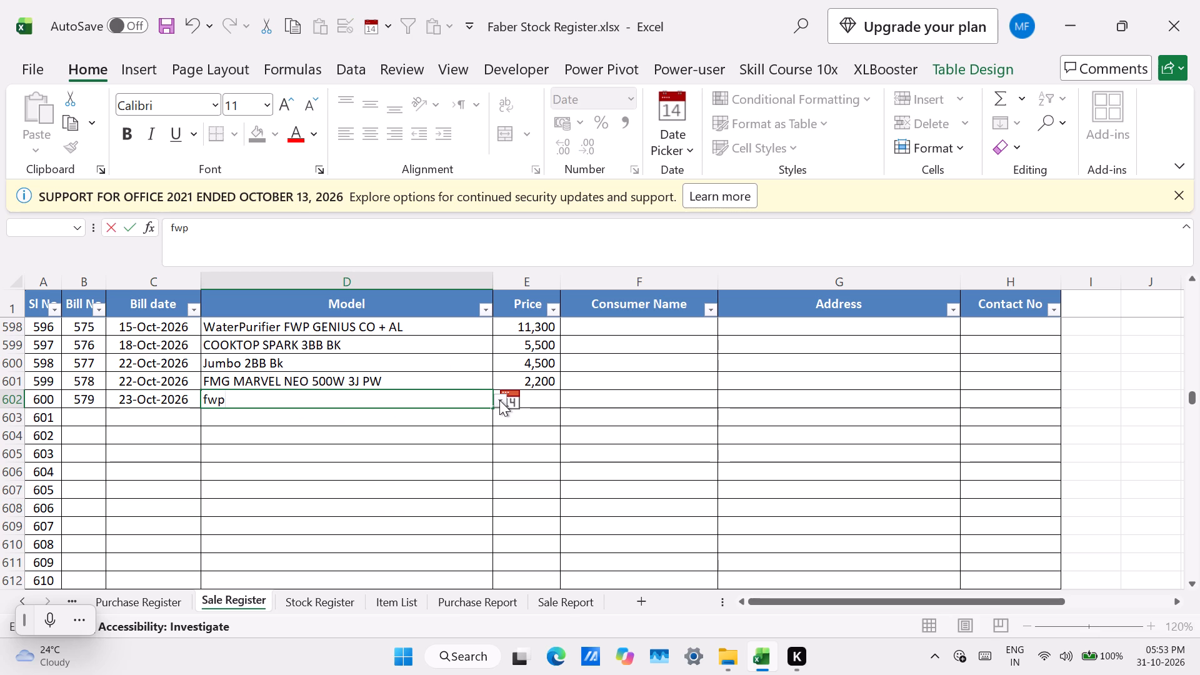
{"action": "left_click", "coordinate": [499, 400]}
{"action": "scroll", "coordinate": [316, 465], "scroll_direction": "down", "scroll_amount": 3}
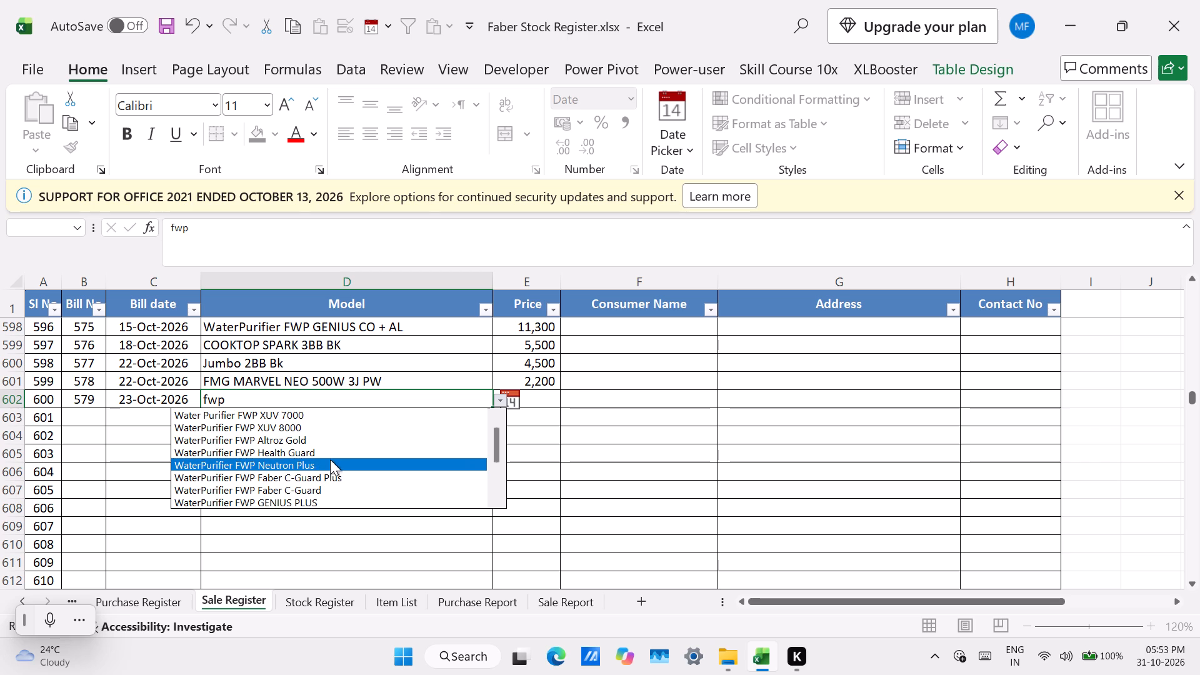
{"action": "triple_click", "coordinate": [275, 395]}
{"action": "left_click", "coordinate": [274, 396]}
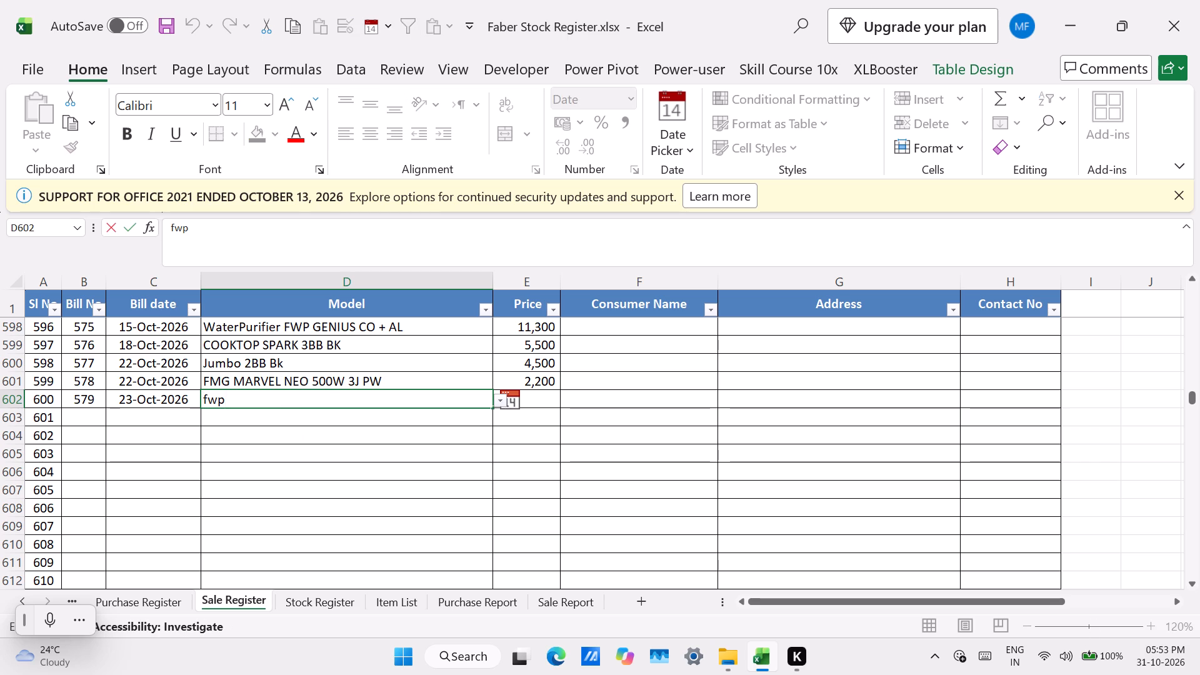
Look up fwg in the model list and pick Gyeser FWG ZIPPY 3.0 for bill 579 in the row for Sl No 600.
{"action": "key", "text": "BackSpace"}
{"action": "key", "text": "g"}
{"action": "left_click", "coordinate": [502, 400]}
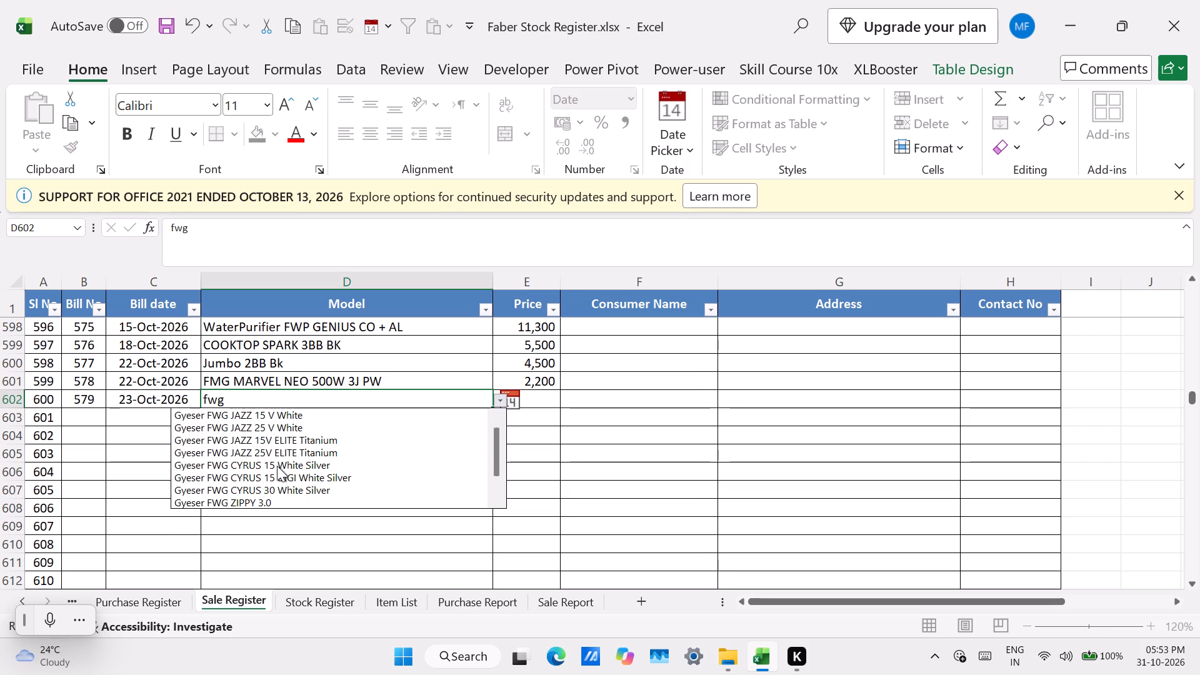
{"action": "triple_click", "coordinate": [247, 400]}
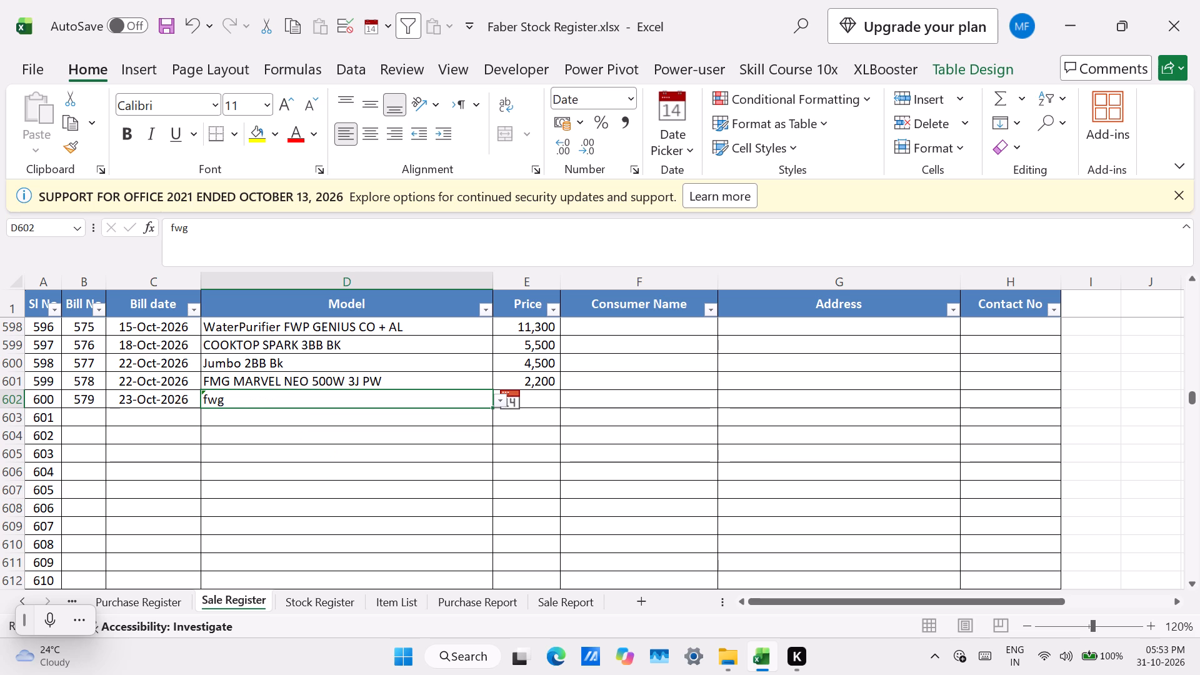
{"action": "left_click", "coordinate": [247, 400]}
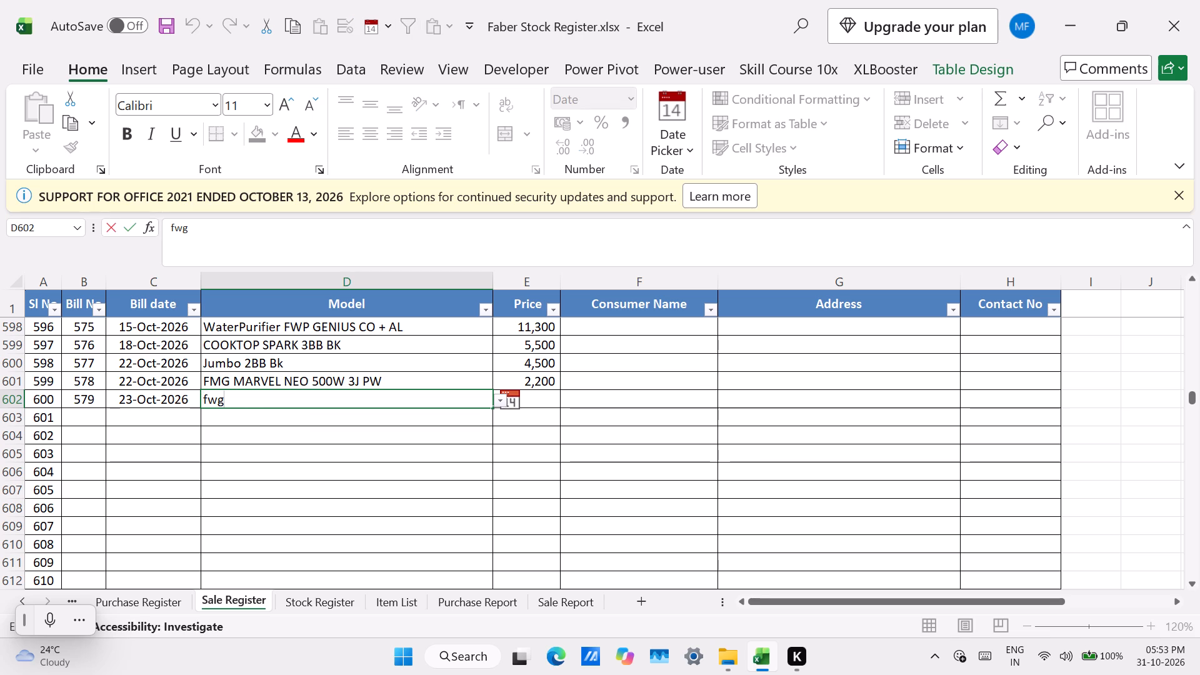
{"action": "left_click", "coordinate": [497, 399]}
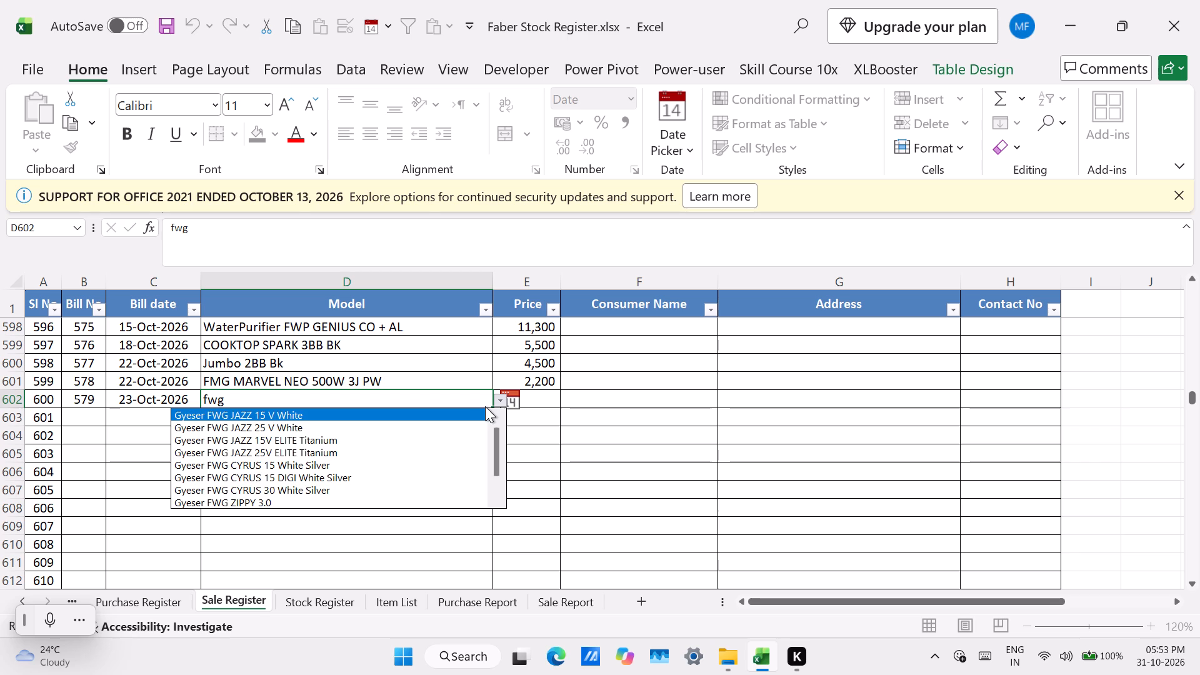
{"action": "left_click", "coordinate": [249, 501]}
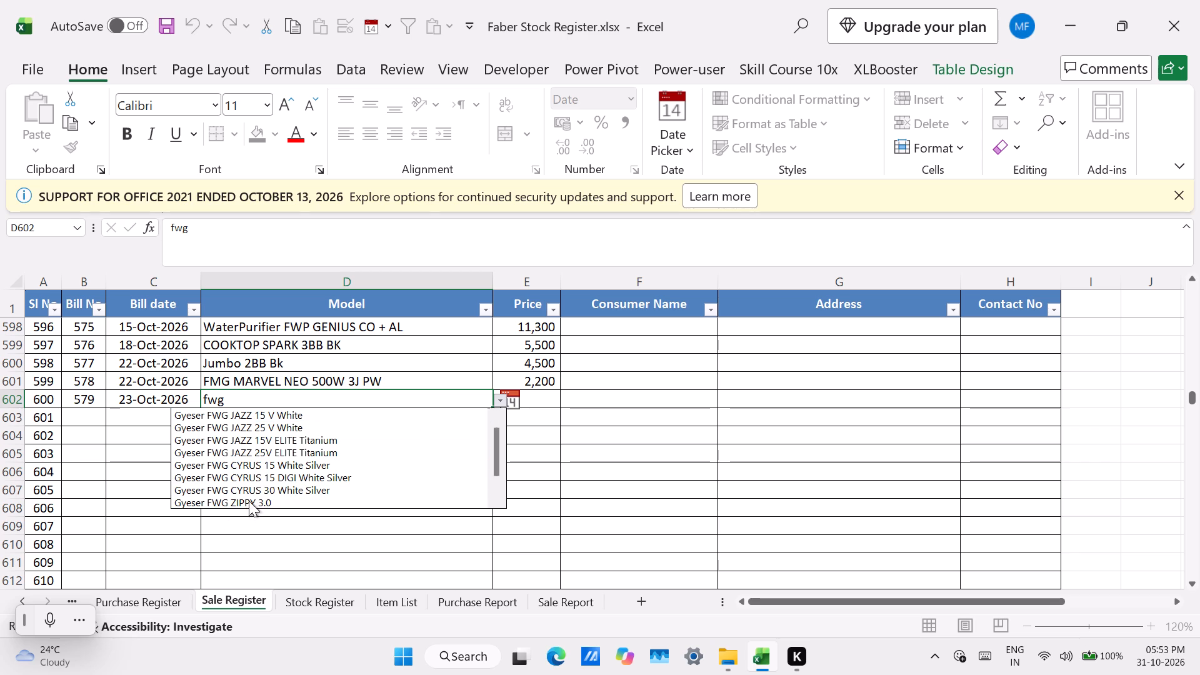
Change the model in the row for Sl No 600 to Gyeser FWG ZIPPY 5.9 and enter price 4500.
{"action": "double_click", "coordinate": [347, 399]}
{"action": "key", "text": "BackSpace"}
{"action": "key", "text": "BackSpace"}
{"action": "key", "text": "BackSpace"}
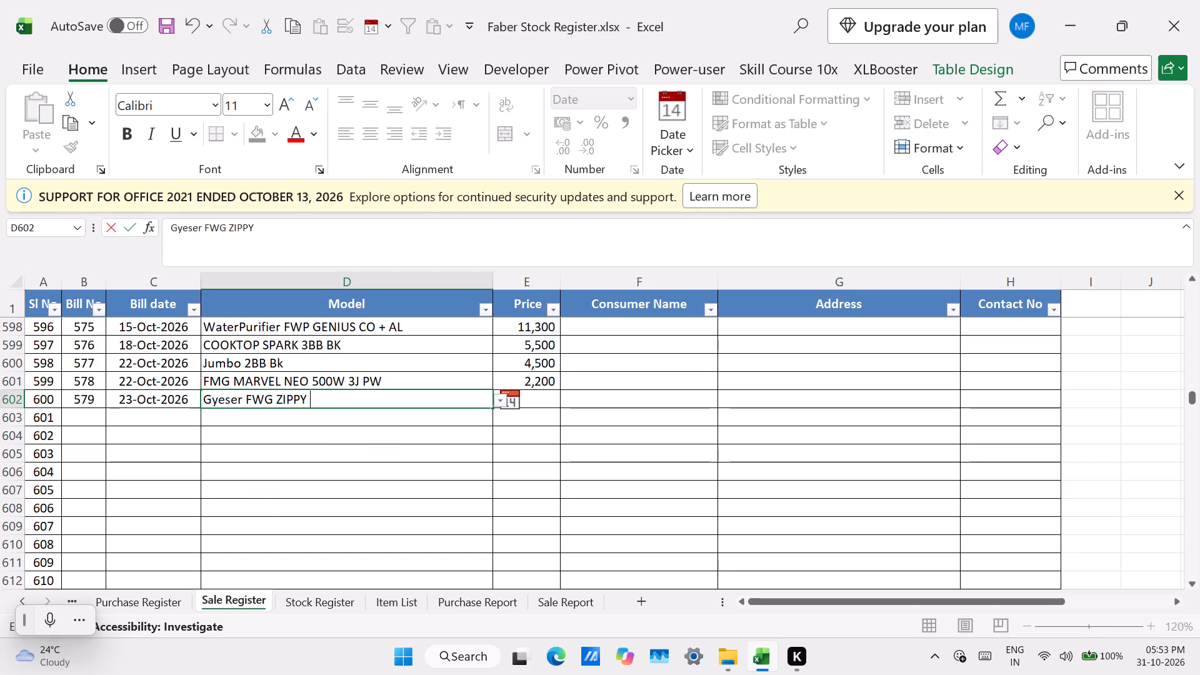
{"action": "type", "text": "5.9"}
{"action": "key", "text": "Right"}
{"action": "key", "text": "Right"}
{"action": "key", "text": "Tab"}
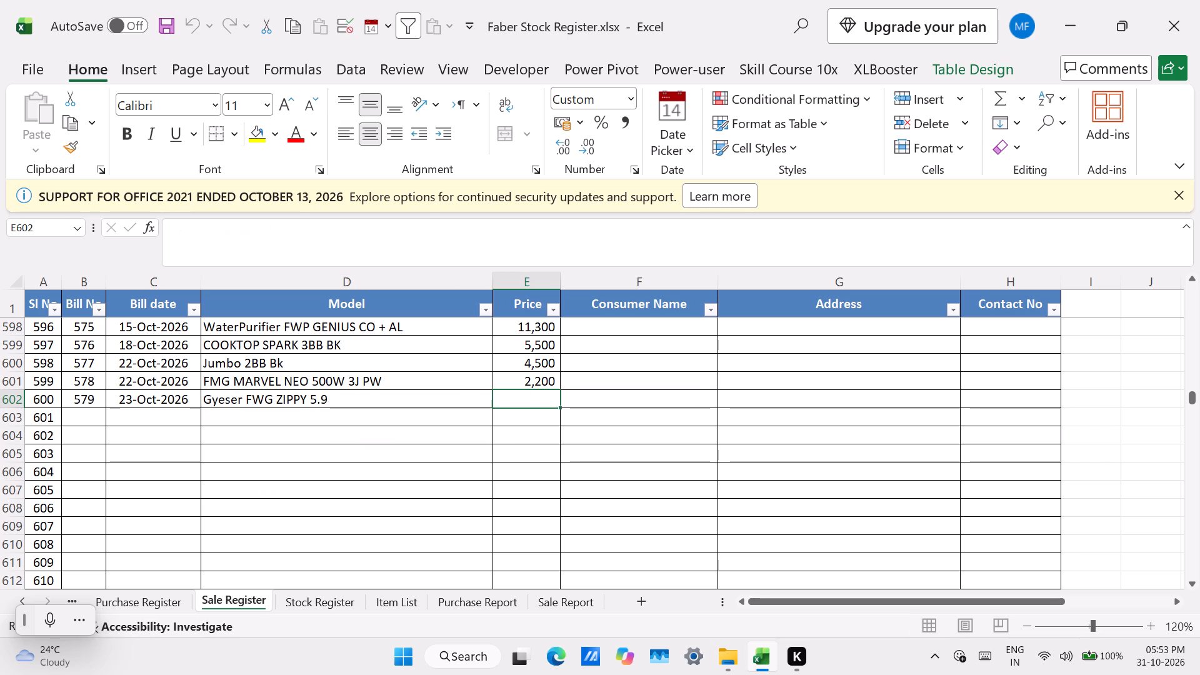
{"action": "type", "text": "4500"}
{"action": "key", "text": "Down"}
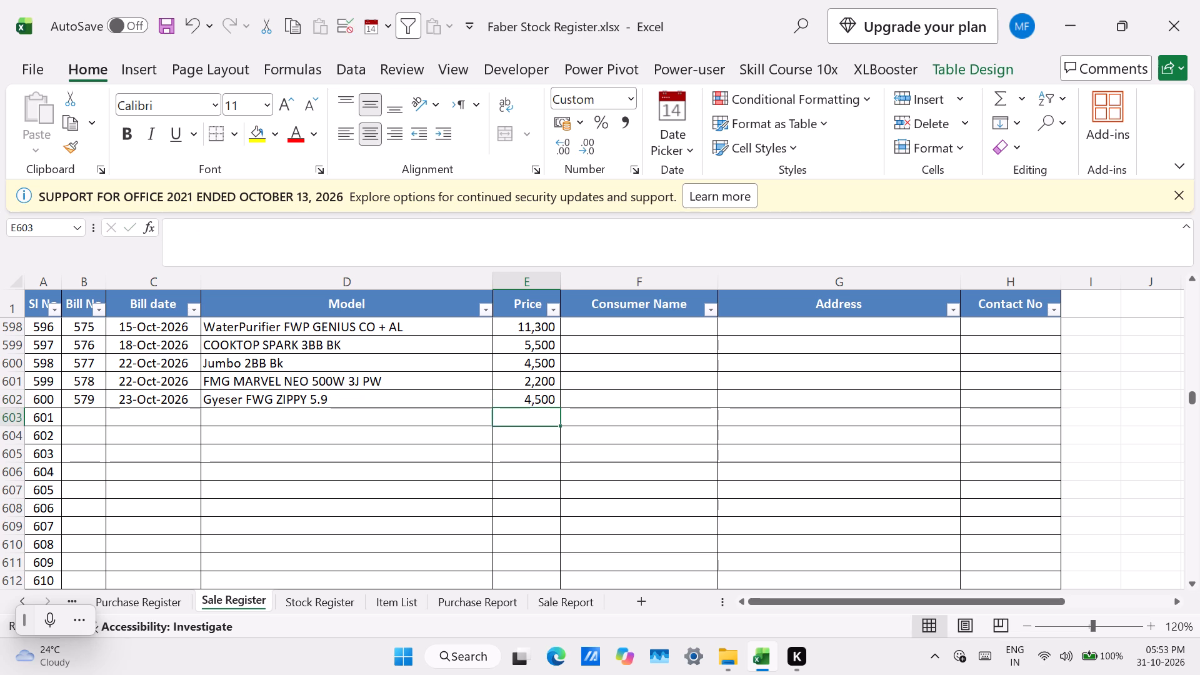
Enter bill number 579 with bill date 23-Oct-2026 in the row for Sl No 601.
{"action": "key", "text": "Left"}
{"action": "key", "text": "Left"}
{"action": "key", "text": "Left"}
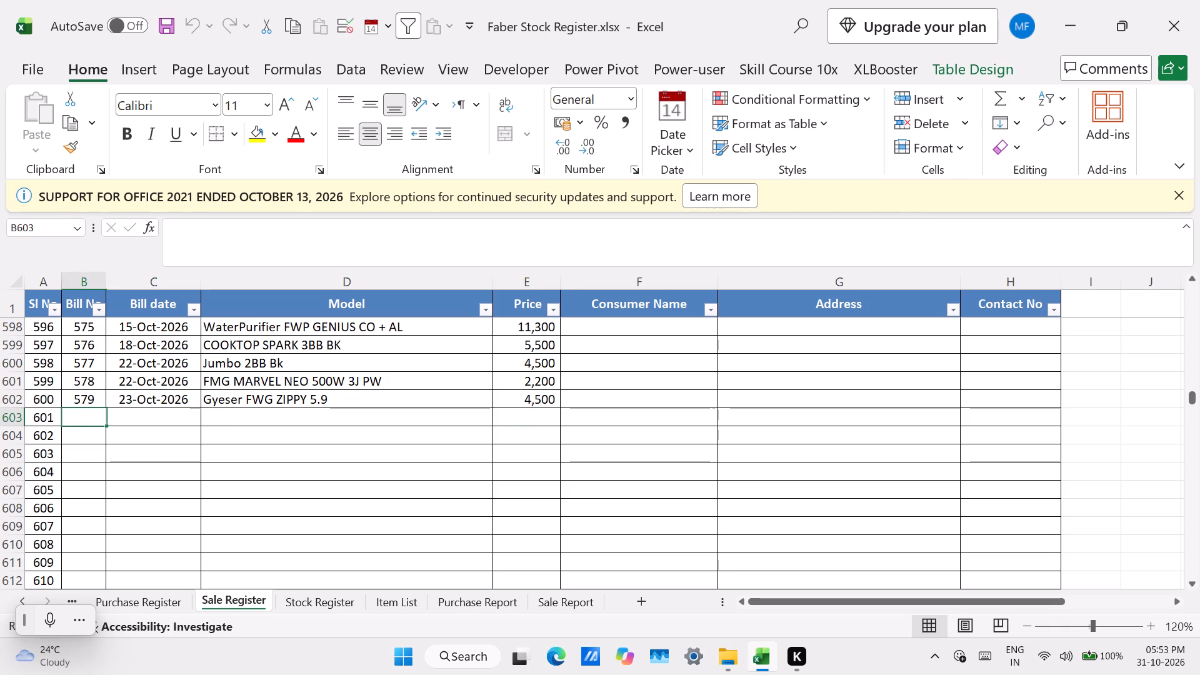
{"action": "type", "text": "579"}
{"action": "key", "text": "Right"}
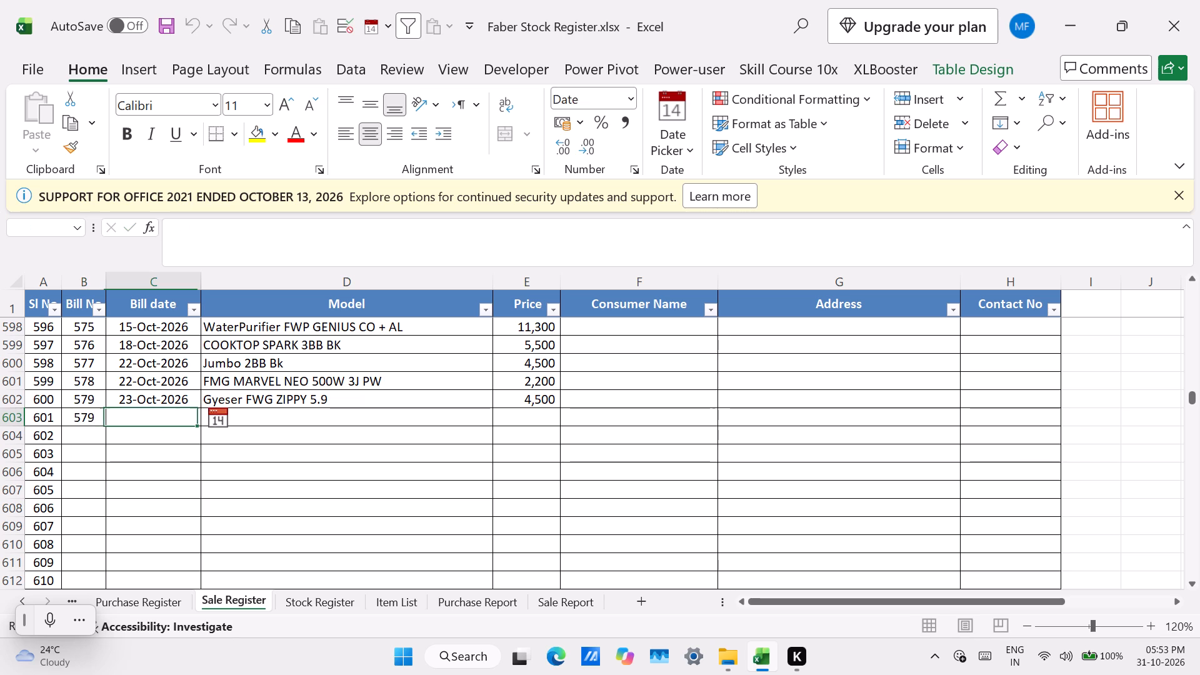
{"action": "left_click", "coordinate": [221, 411]}
{"action": "left_click", "coordinate": [405, 506]}
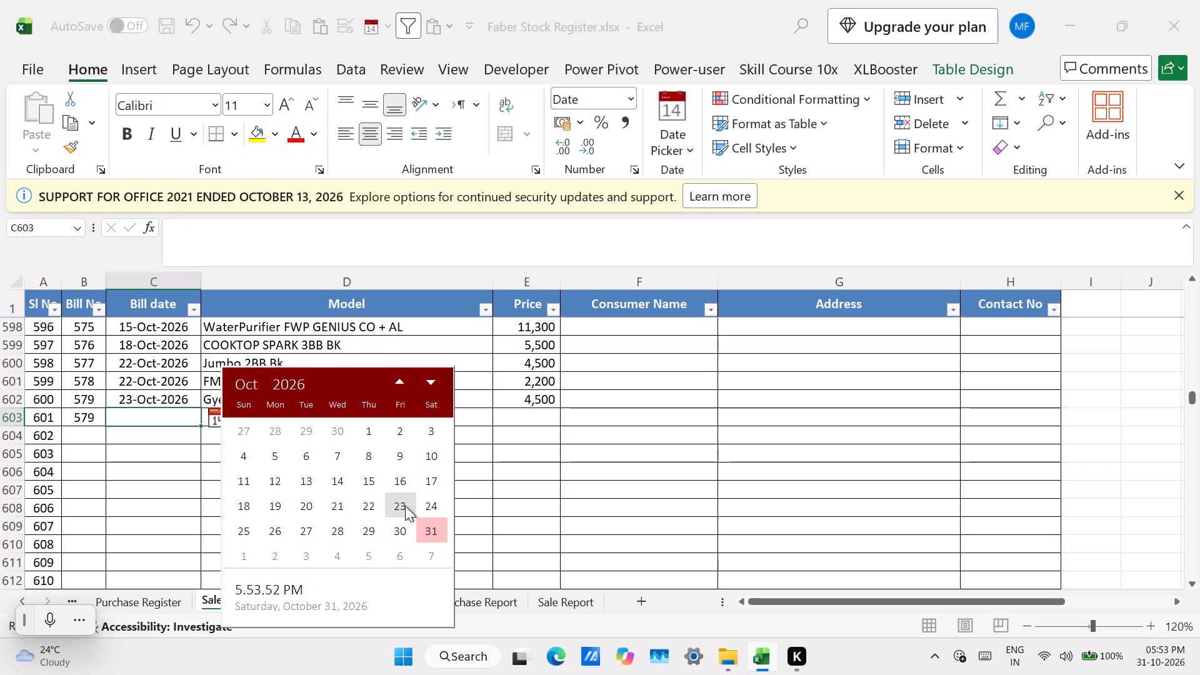
Enter model WaterPurifier FWP GENIUS PLUS with price 9500 in the row for Sl No 601.
{"action": "left_click", "coordinate": [308, 415]}
{"action": "type", "text": "genius"}
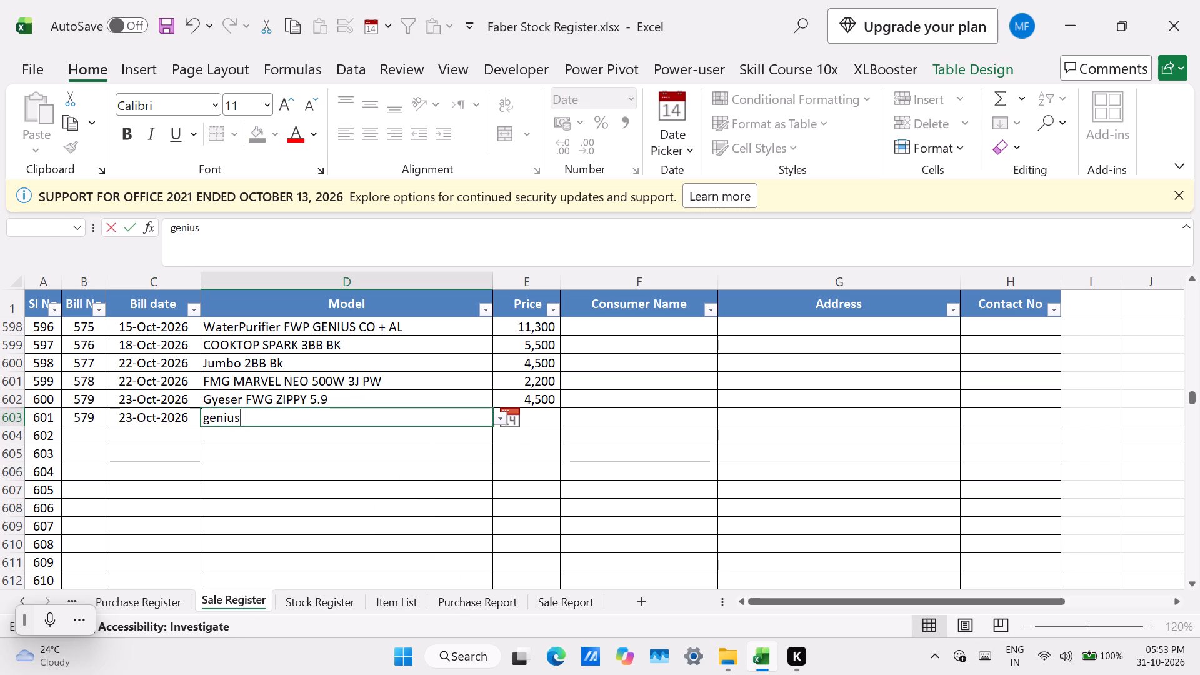
{"action": "left_click", "coordinate": [496, 416]}
{"action": "left_click", "coordinate": [346, 426]}
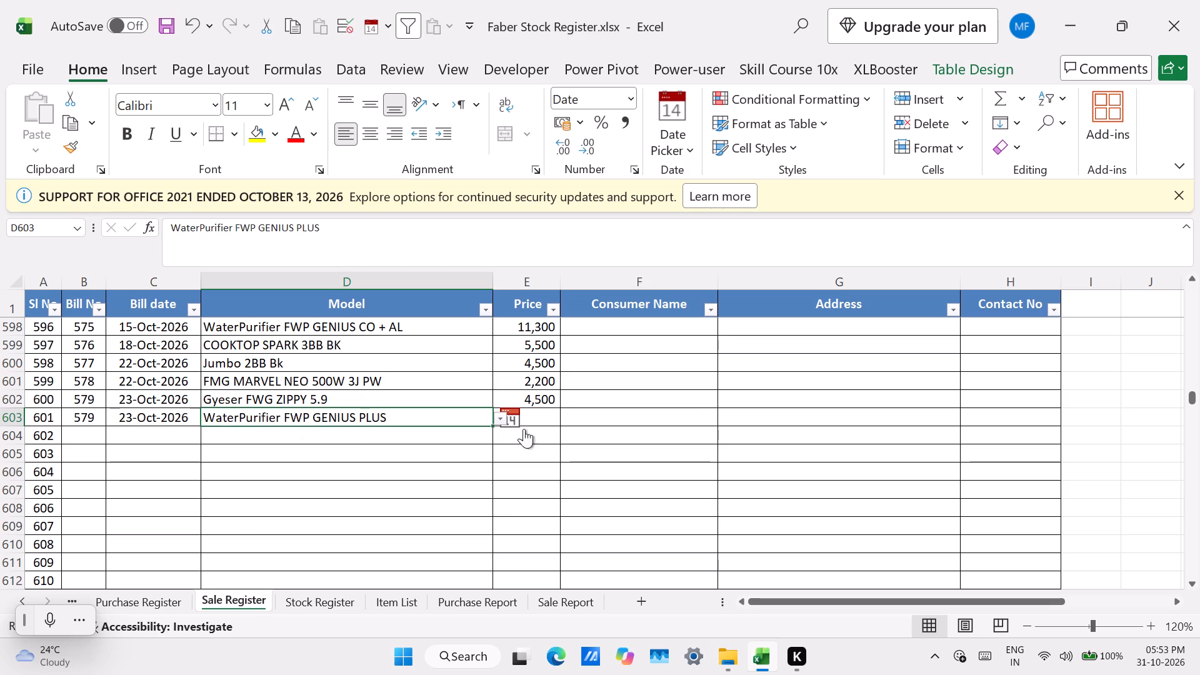
{"action": "left_click", "coordinate": [547, 418]}
{"action": "type", "text": "9500"}
{"action": "key", "text": "Down"}
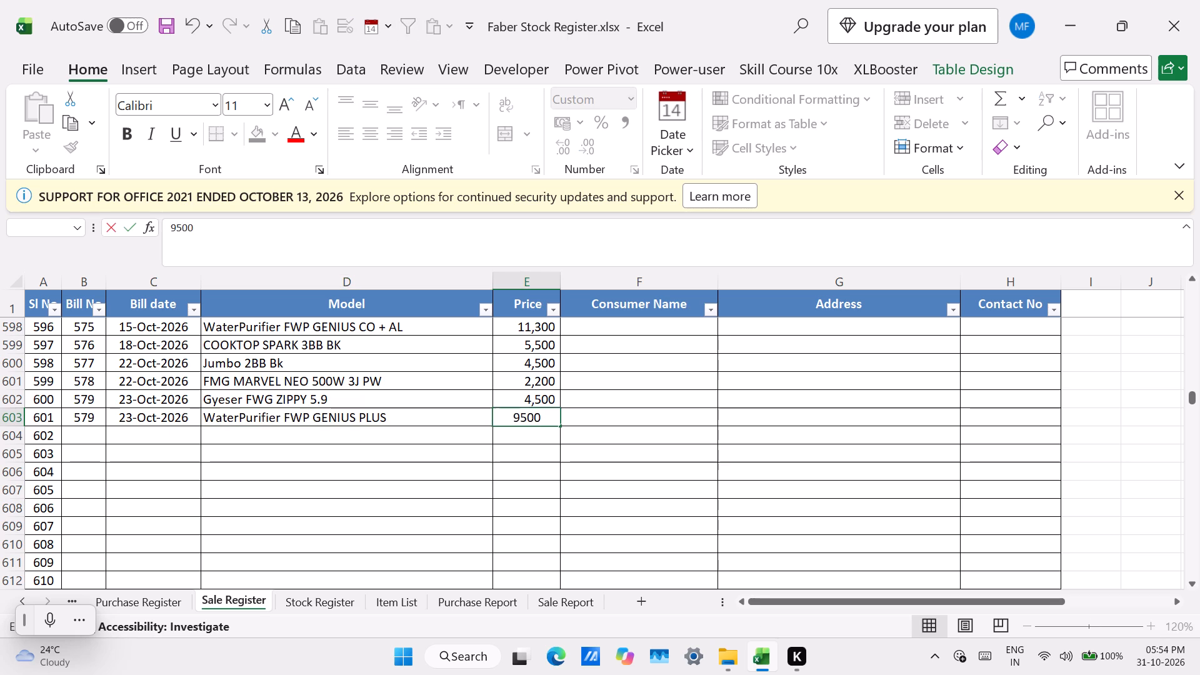
Enter bill number 580 with bill date 24-Oct-2026 in the row for Sl No 602.
{"action": "key", "text": "Left"}
{"action": "key", "text": "Left"}
{"action": "key", "text": "Left"}
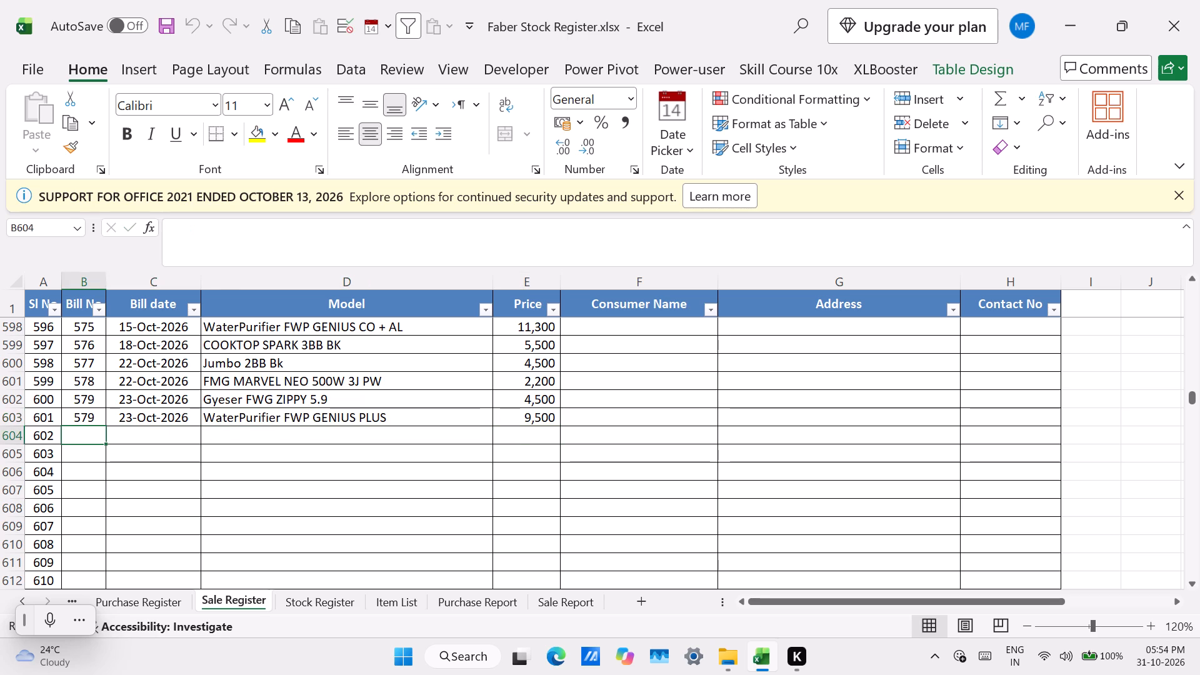
{"action": "type", "text": "580"}
{"action": "key", "text": "Right"}
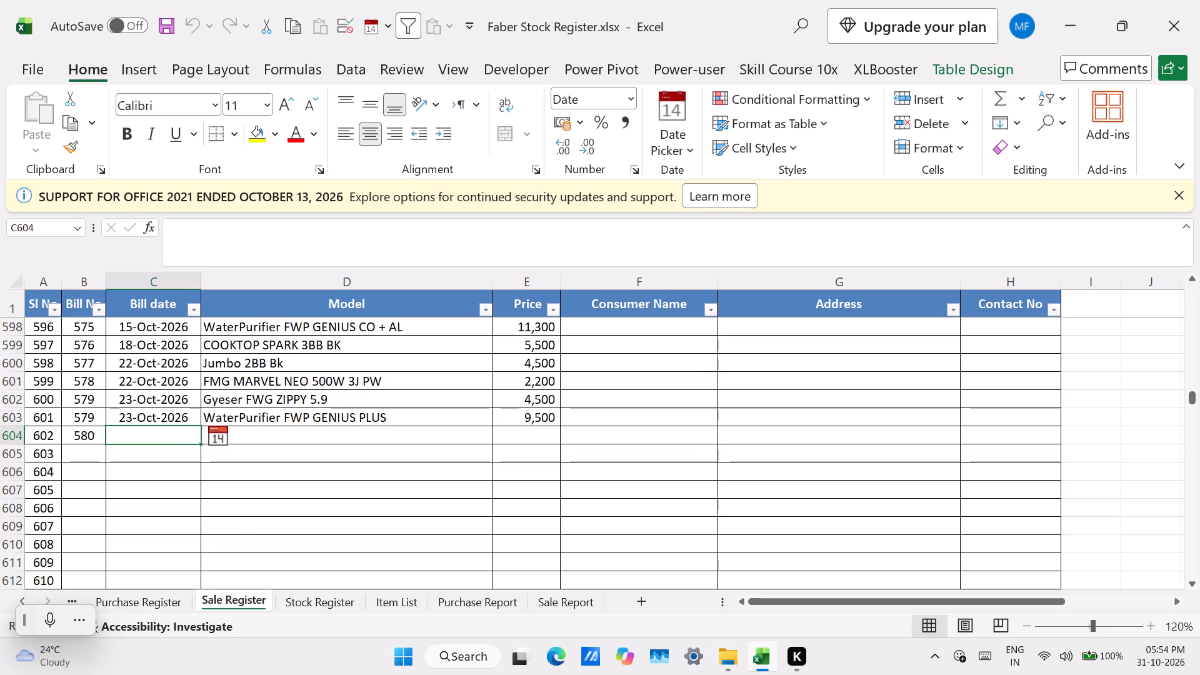
{"action": "left_click", "coordinate": [217, 439]}
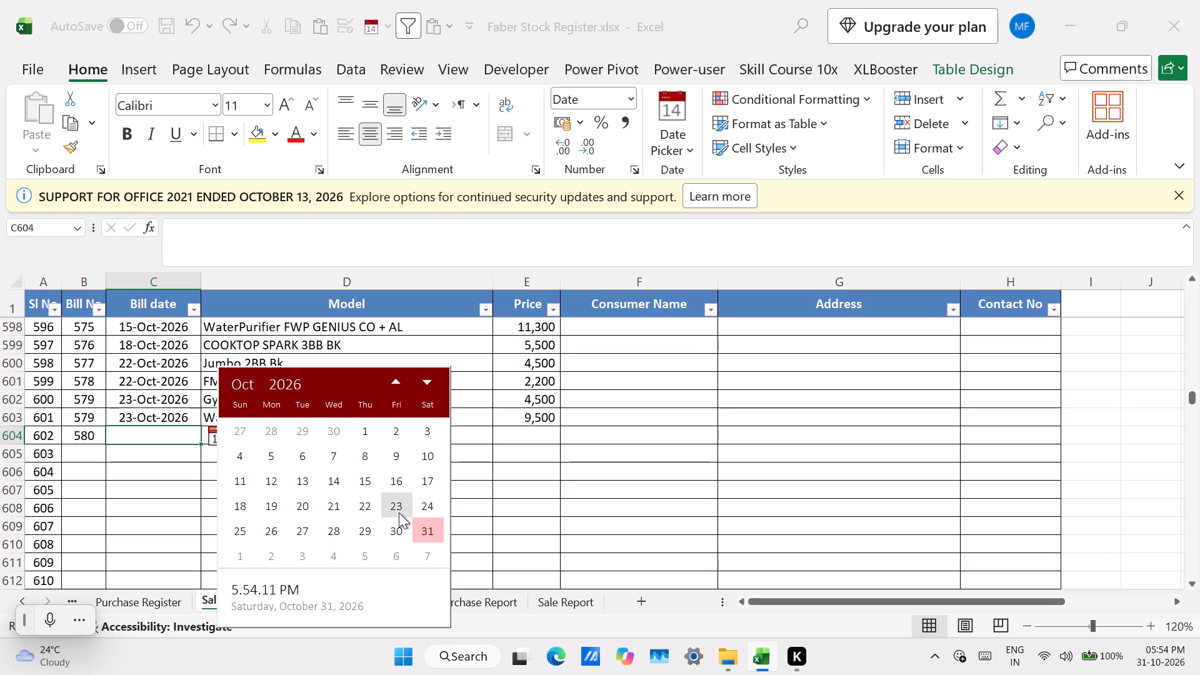
{"action": "left_click", "coordinate": [421, 508]}
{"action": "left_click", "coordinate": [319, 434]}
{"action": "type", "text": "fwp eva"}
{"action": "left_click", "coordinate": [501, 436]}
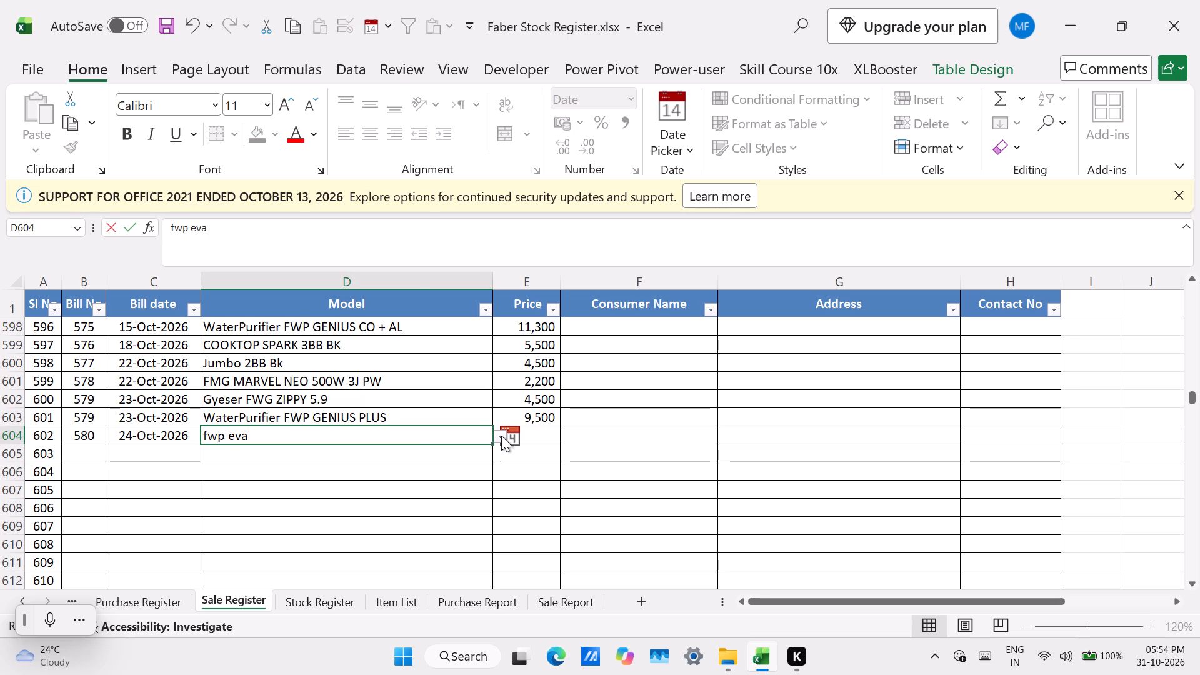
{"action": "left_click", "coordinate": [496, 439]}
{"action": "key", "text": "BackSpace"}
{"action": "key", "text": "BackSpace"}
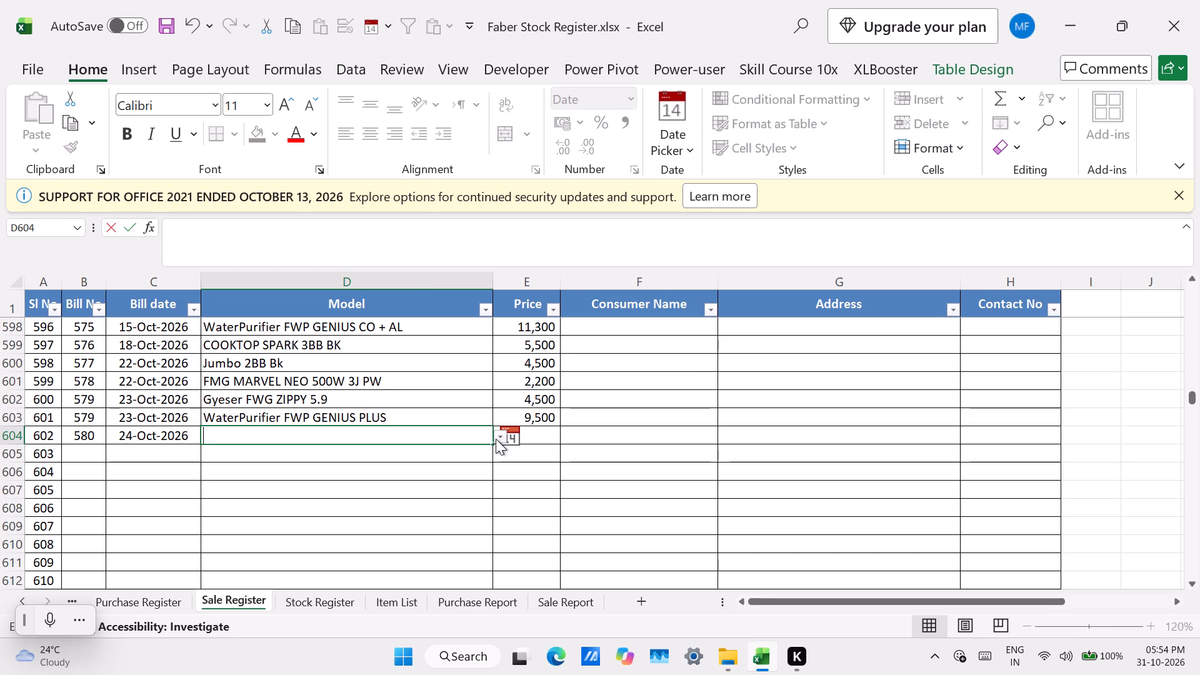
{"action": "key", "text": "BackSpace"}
Enter model FWP EVA 8.0 with price 16500 for bill 580 in the row for Sl No 602.
{"action": "type", "text": "FWP EVA *"}
{"action": "type", "text": ">)"}
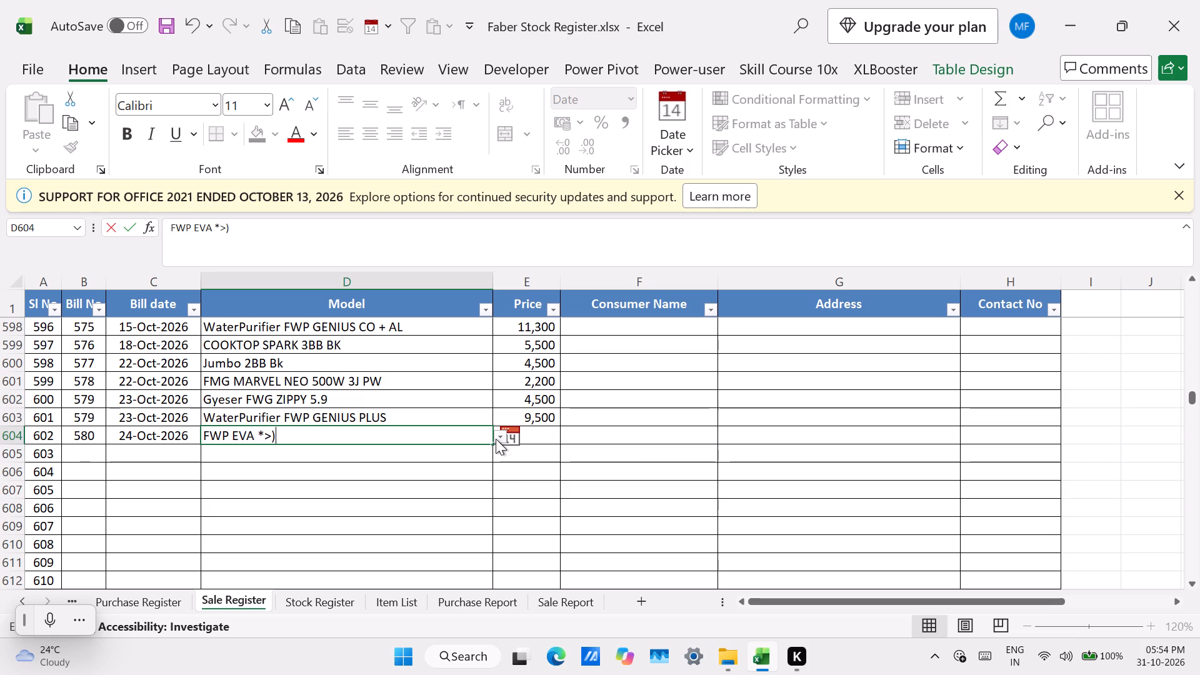
{"action": "key", "text": "shift+BackSpace"}
{"action": "key", "text": "shift+BackSpace"}
{"action": "key", "text": "shift+BackSpace"}
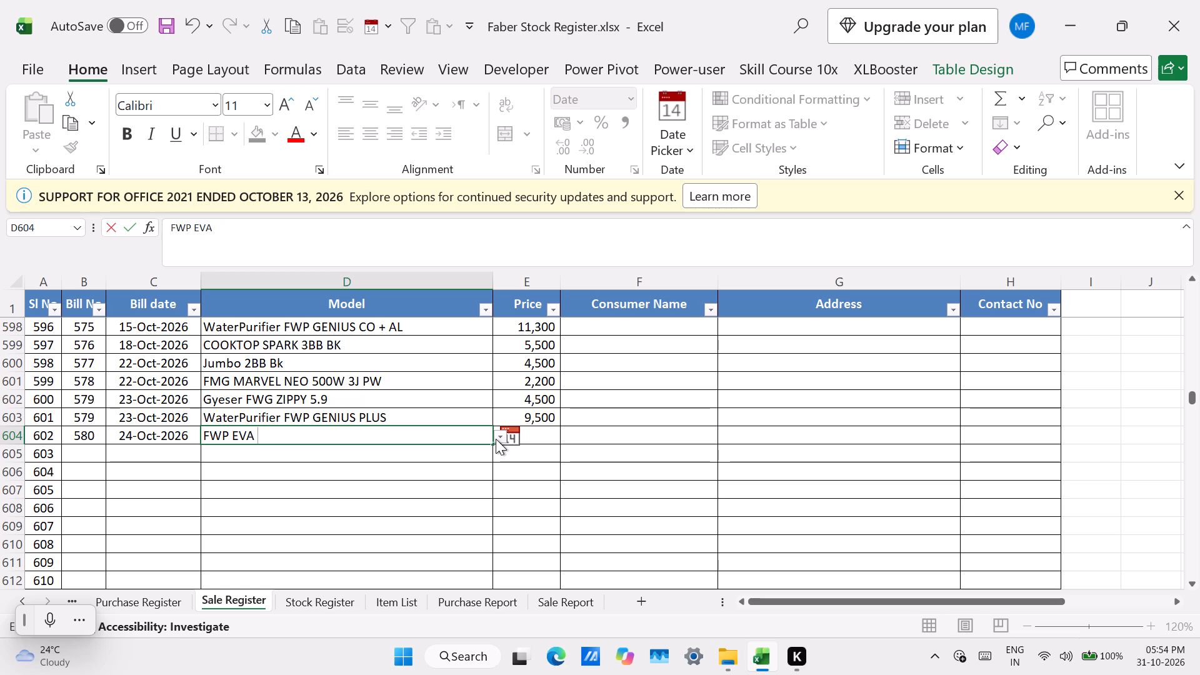
{"action": "type", "text": "8.0"}
{"action": "key", "text": "Tab"}
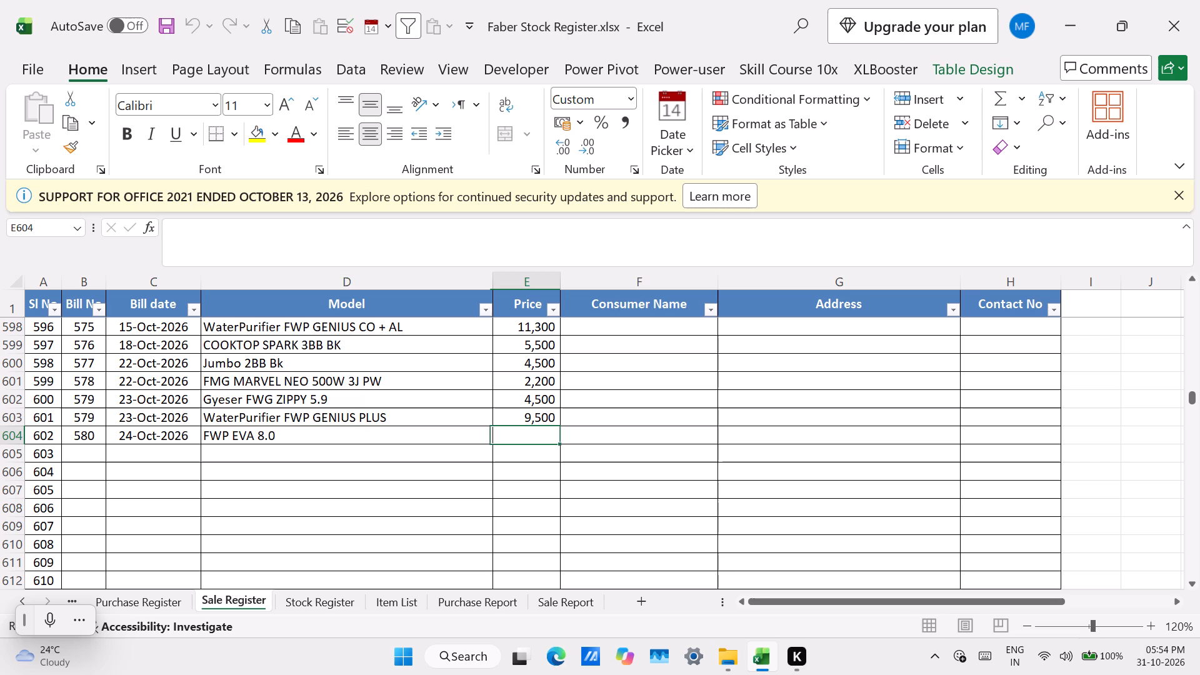
{"action": "type", "text": "16500"}
{"action": "key", "text": "Down"}
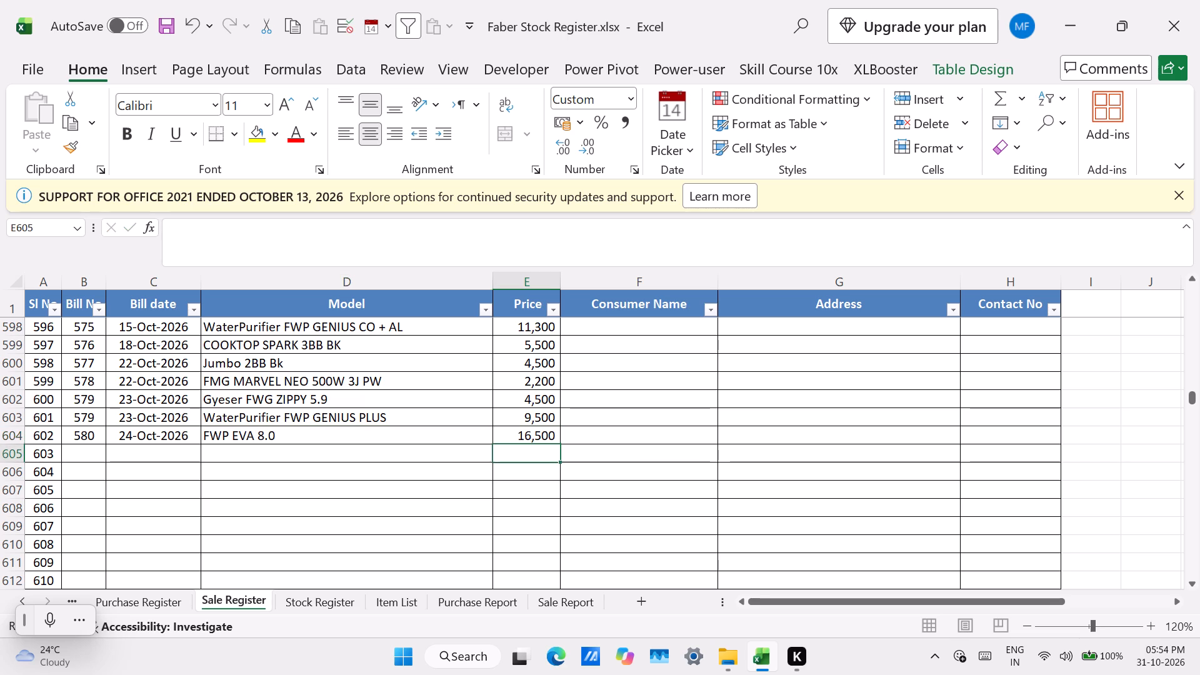
Enter bill number 581 with bill date 24-Oct-2026 in the row for Sl No 603.
{"action": "key", "text": "Left"}
{"action": "key", "text": "Left"}
{"action": "key", "text": "Left"}
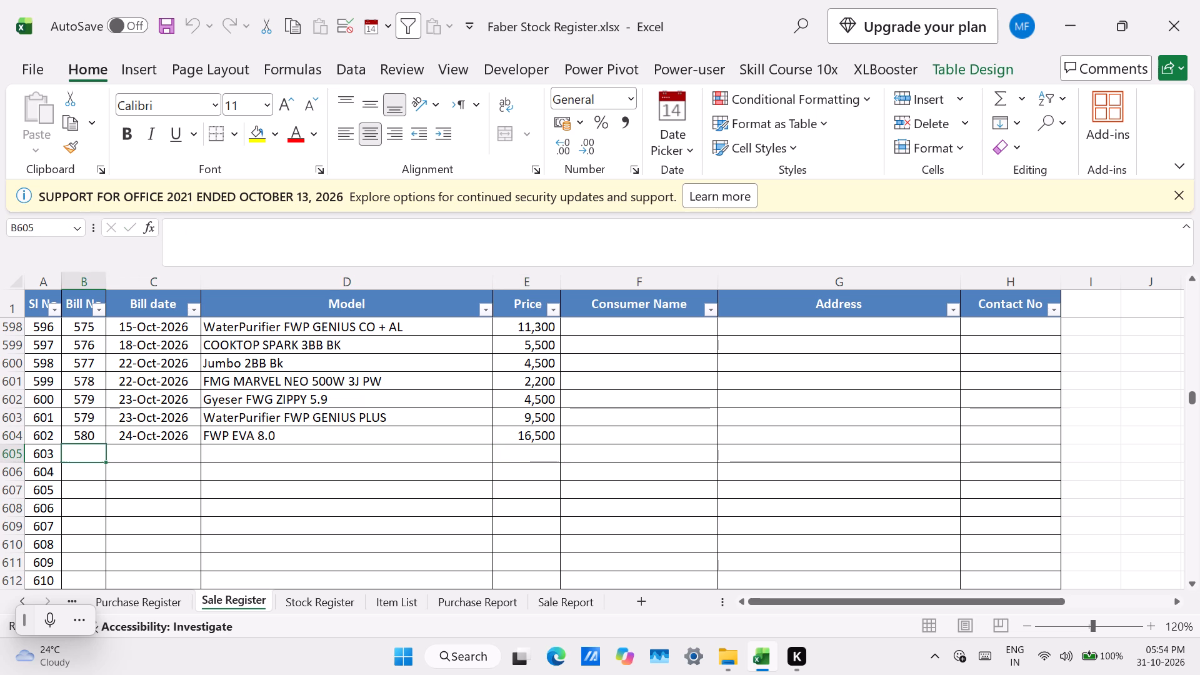
{"action": "type", "text": "581"}
{"action": "key", "text": "Right"}
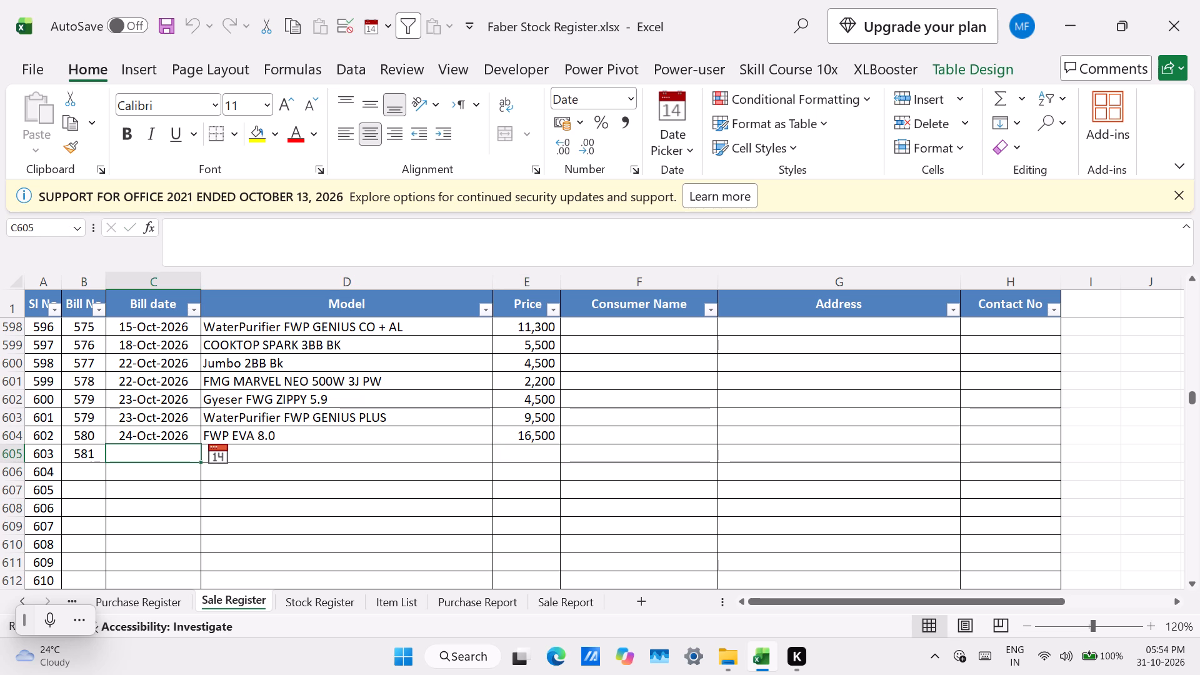
{"action": "scroll", "coordinate": [213, 456], "scroll_direction": "down", "scroll_amount": 1}
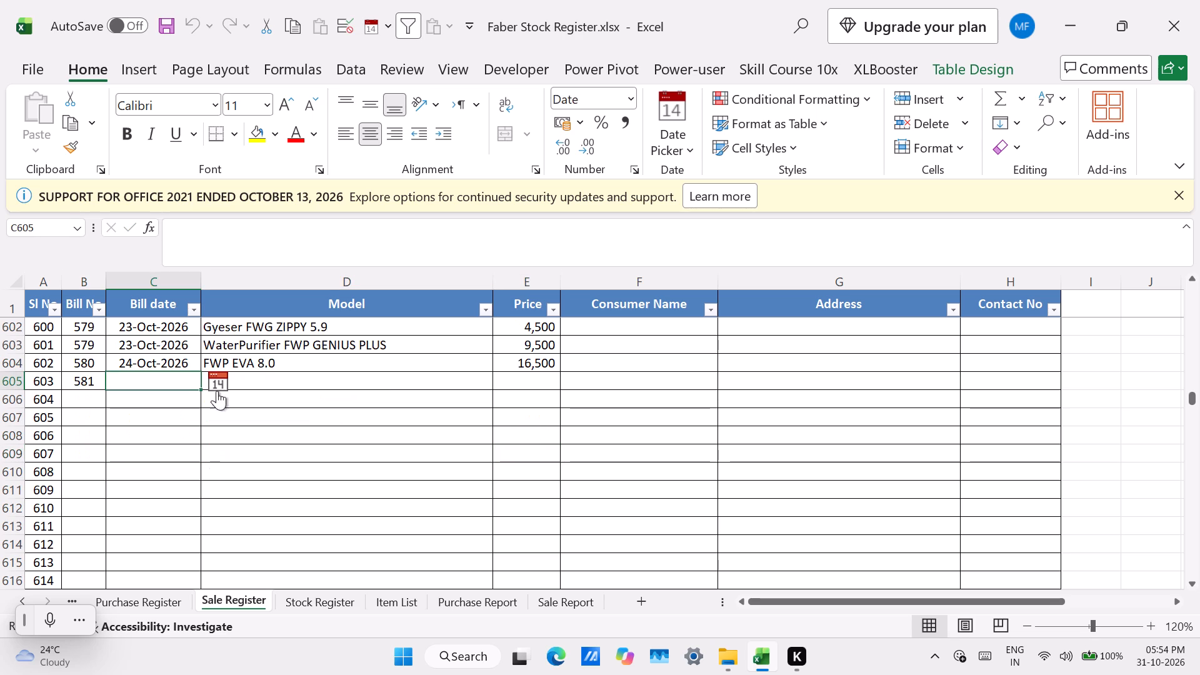
{"action": "left_click", "coordinate": [218, 388]}
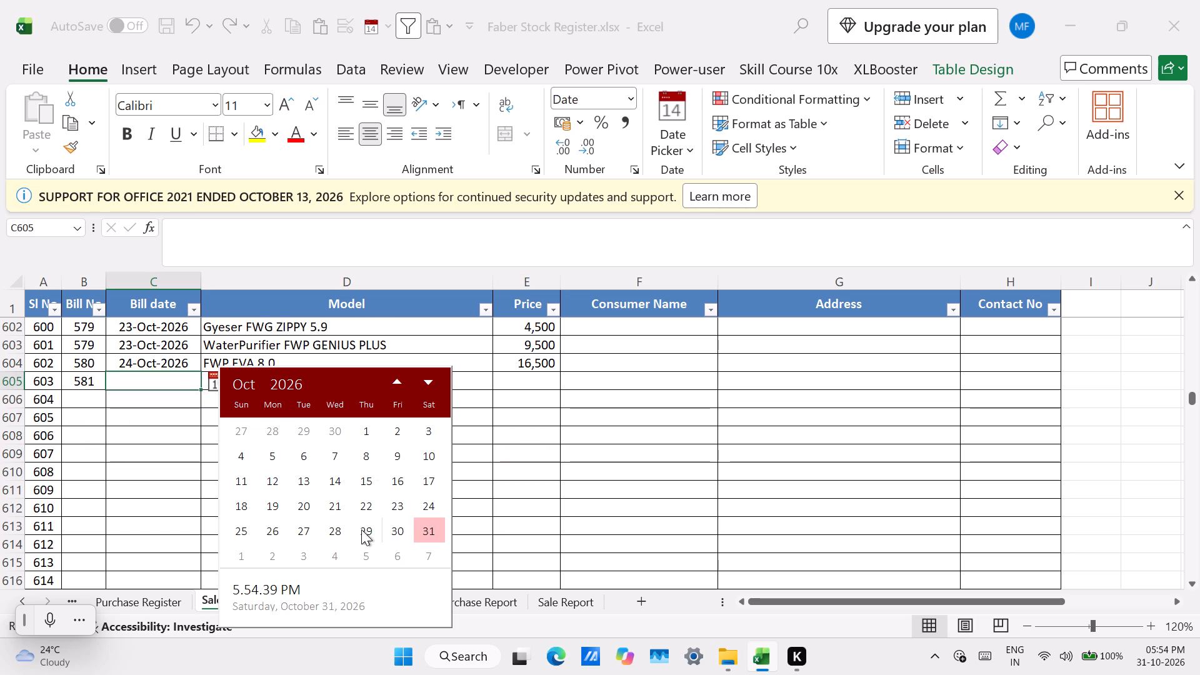
{"action": "left_click", "coordinate": [424, 510]}
Enter model Gyeser FWG ZIPPY 3.0 with price 2900 in the row for Sl No 603.
{"action": "left_click", "coordinate": [304, 382]}
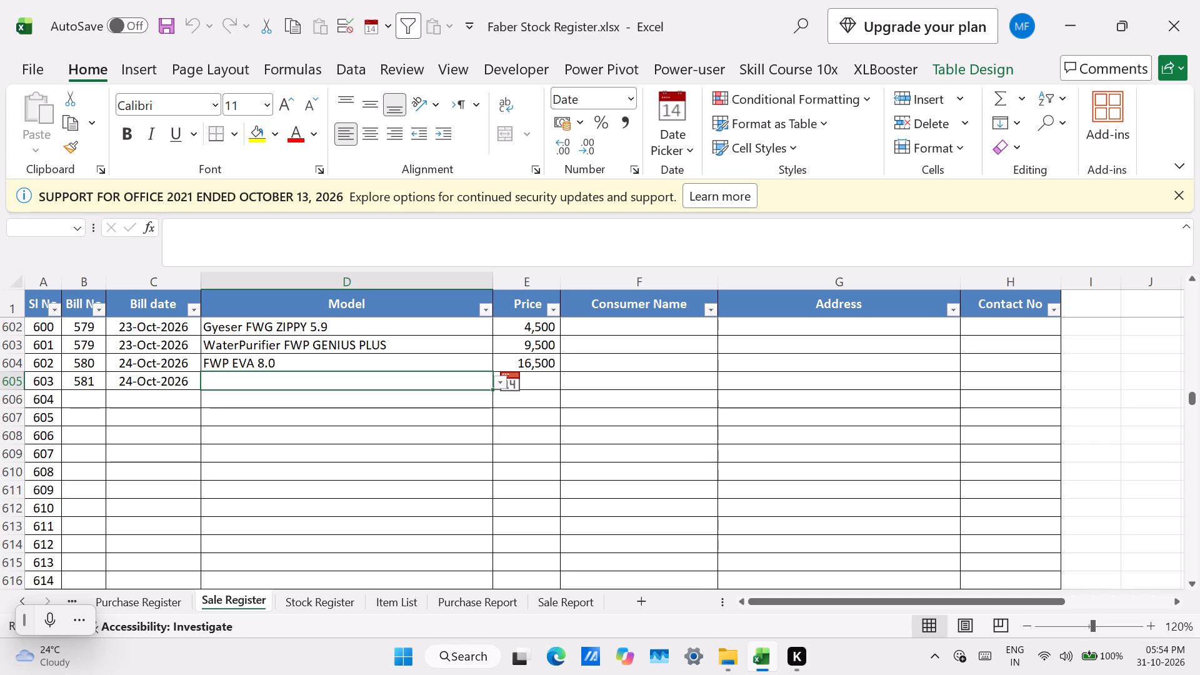
{"action": "type", "text": "fwp"}
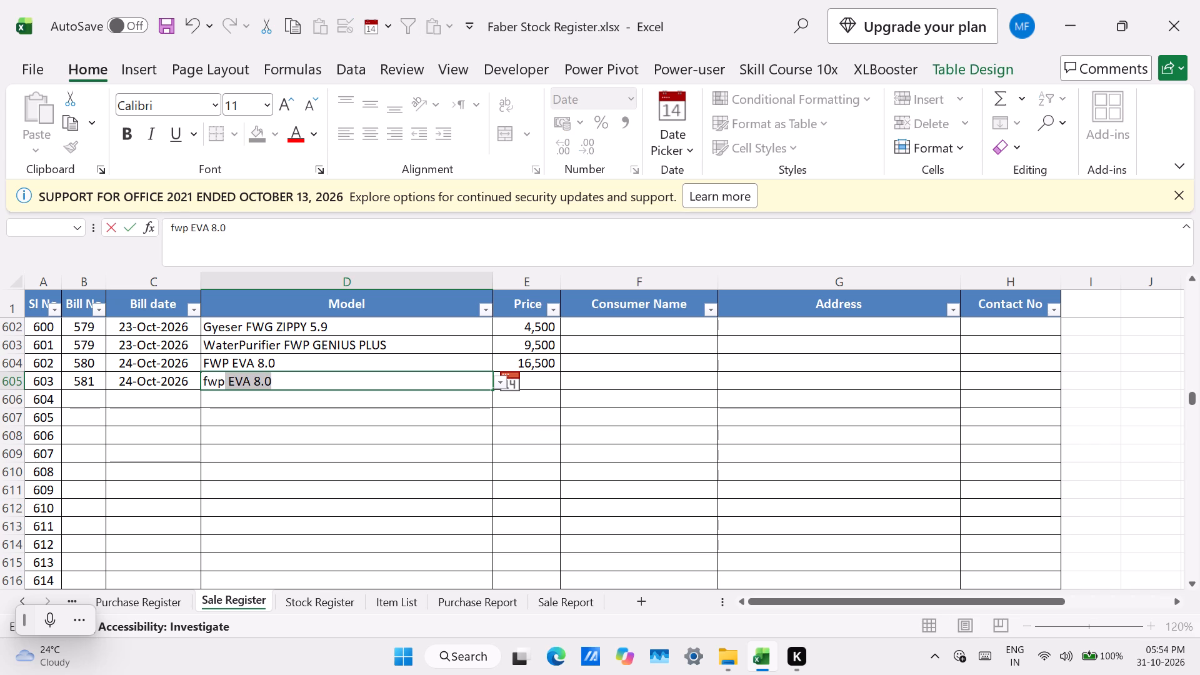
{"action": "key", "text": "BackSpace"}
{"action": "key", "text": "BackSpace"}
{"action": "key", "text": "g"}
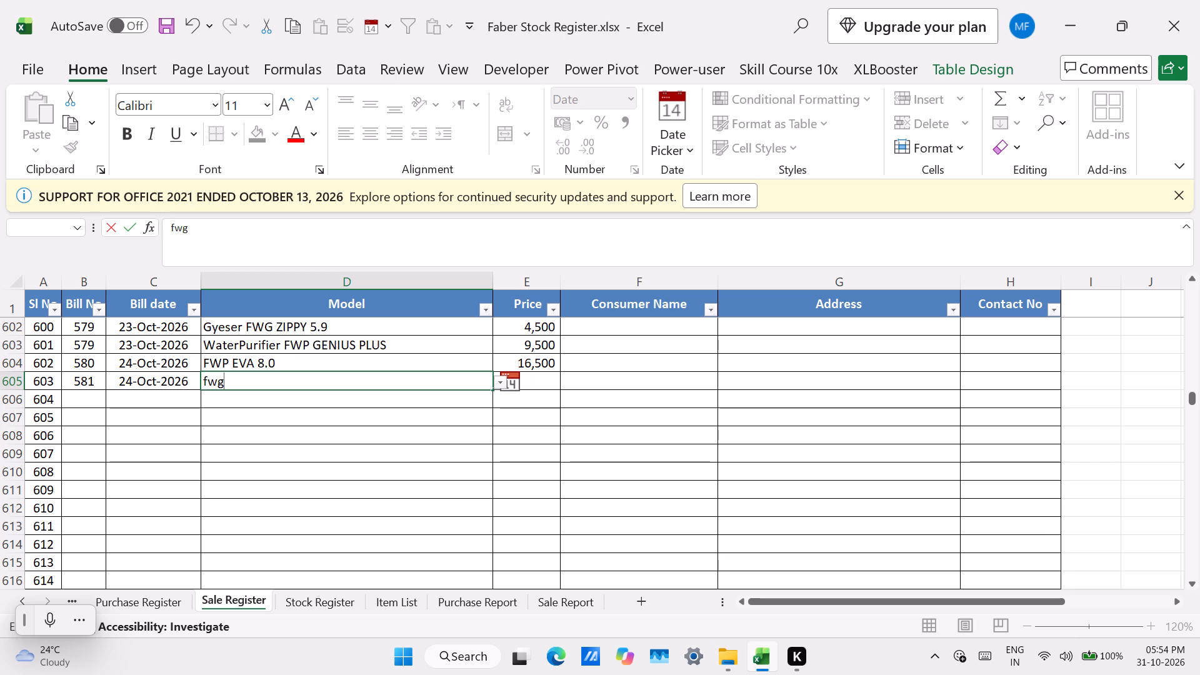
{"action": "left_click", "coordinate": [499, 382]}
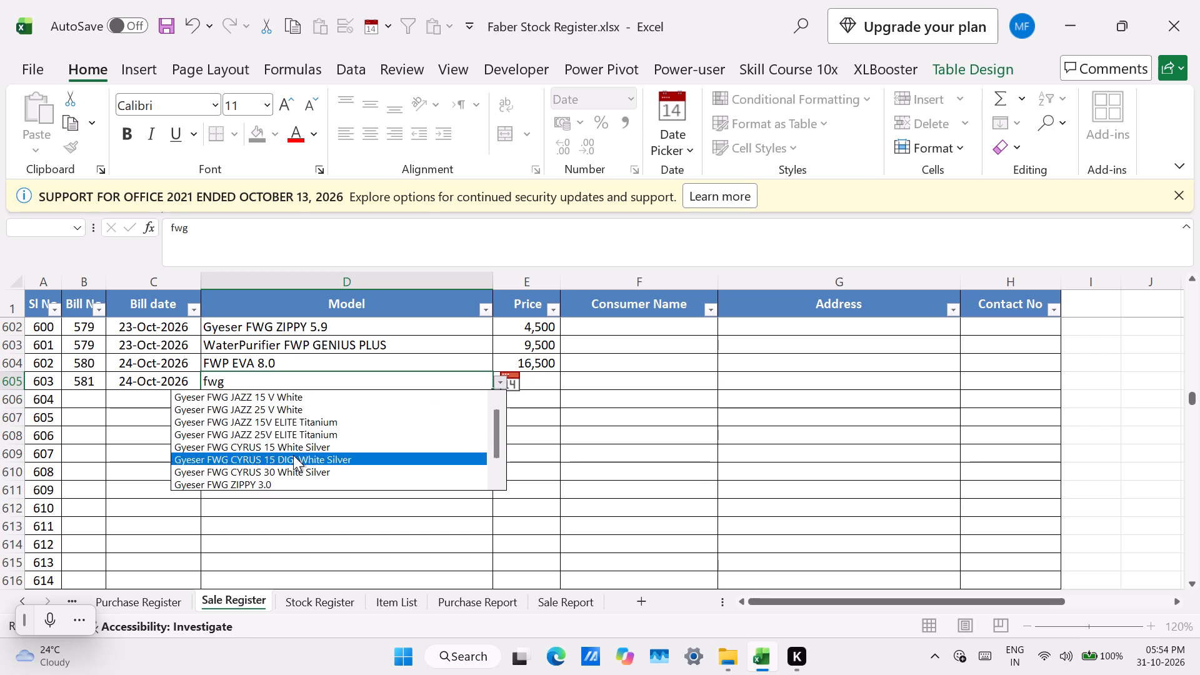
{"action": "scroll", "coordinate": [306, 443], "scroll_direction": "down", "scroll_amount": 4}
{"action": "left_click_drag", "start_coordinate": [495, 433], "coordinate": [498, 444]}
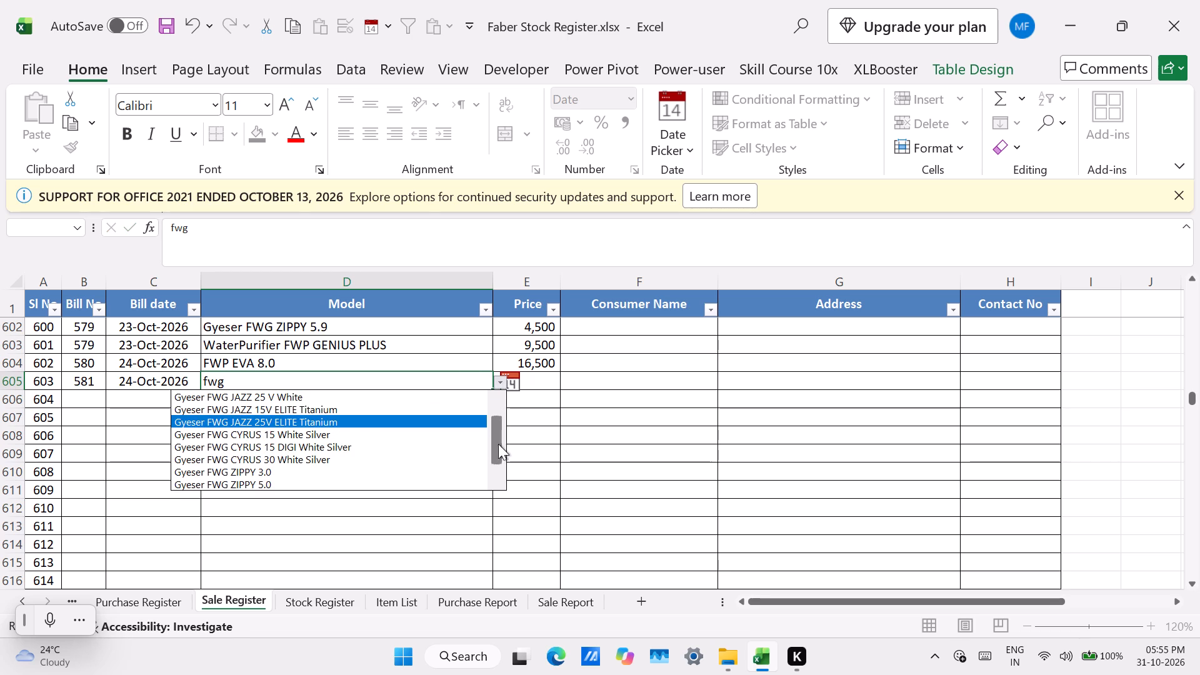
{"action": "left_click_drag", "start_coordinate": [498, 444], "coordinate": [499, 447]}
{"action": "left_click", "coordinate": [267, 459]}
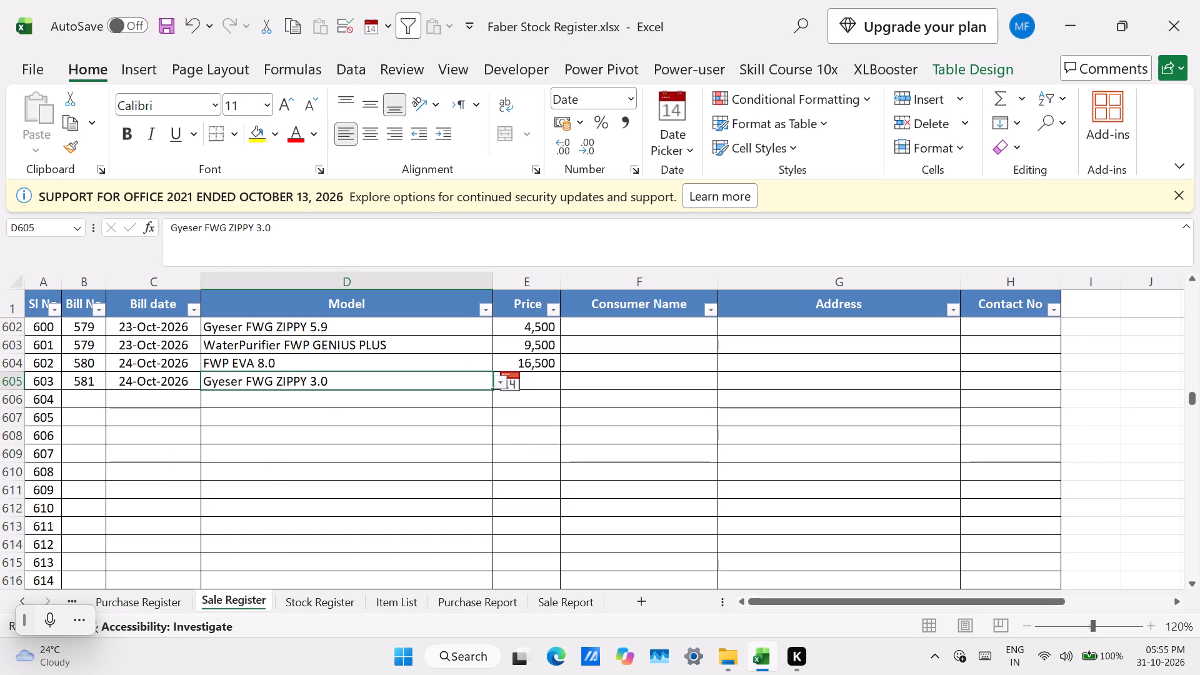
{"action": "left_click", "coordinate": [538, 374]}
{"action": "type", "text": "2900"}
{"action": "key", "text": "Return"}
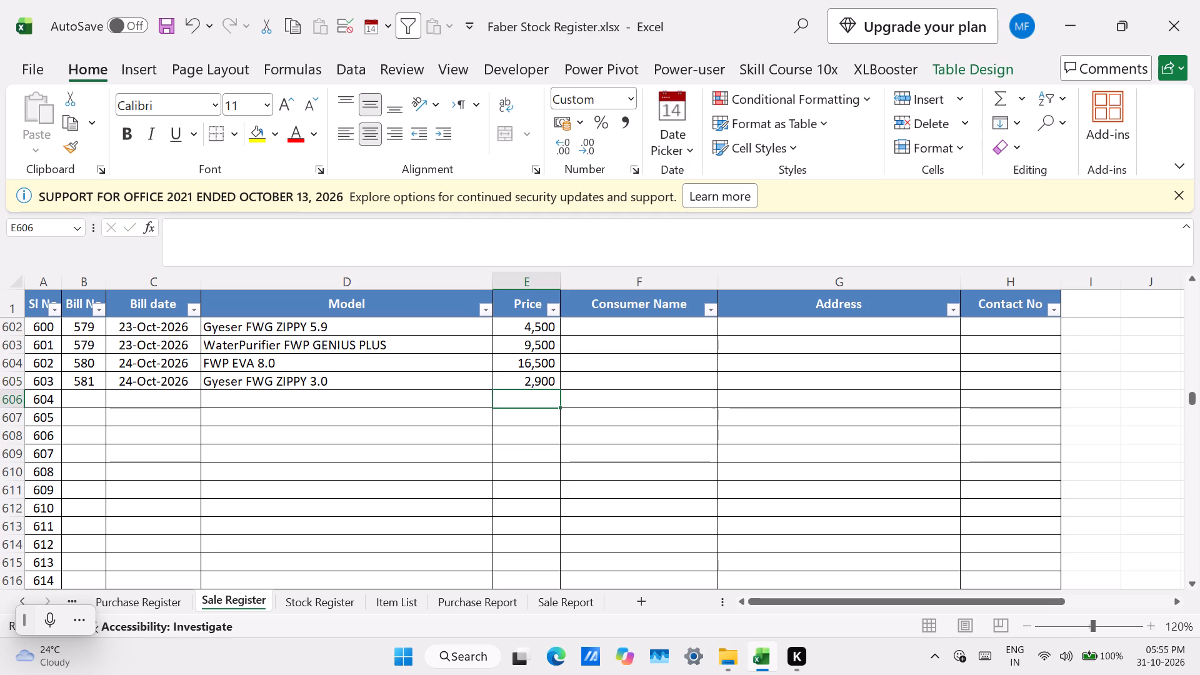
Enter bill number 581 with bill date 24-Oct-2026 in the row for Sl No 604.
{"action": "left_click", "coordinate": [77, 399]}
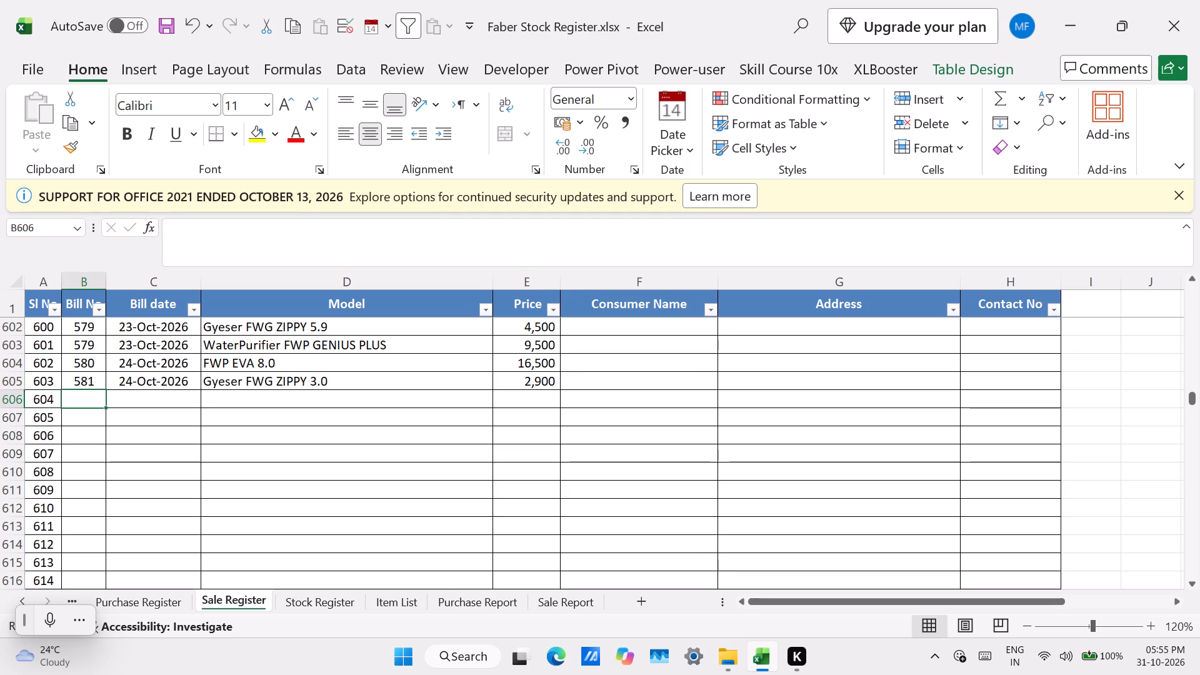
{"action": "type", "text": "581"}
{"action": "key", "text": "Right"}
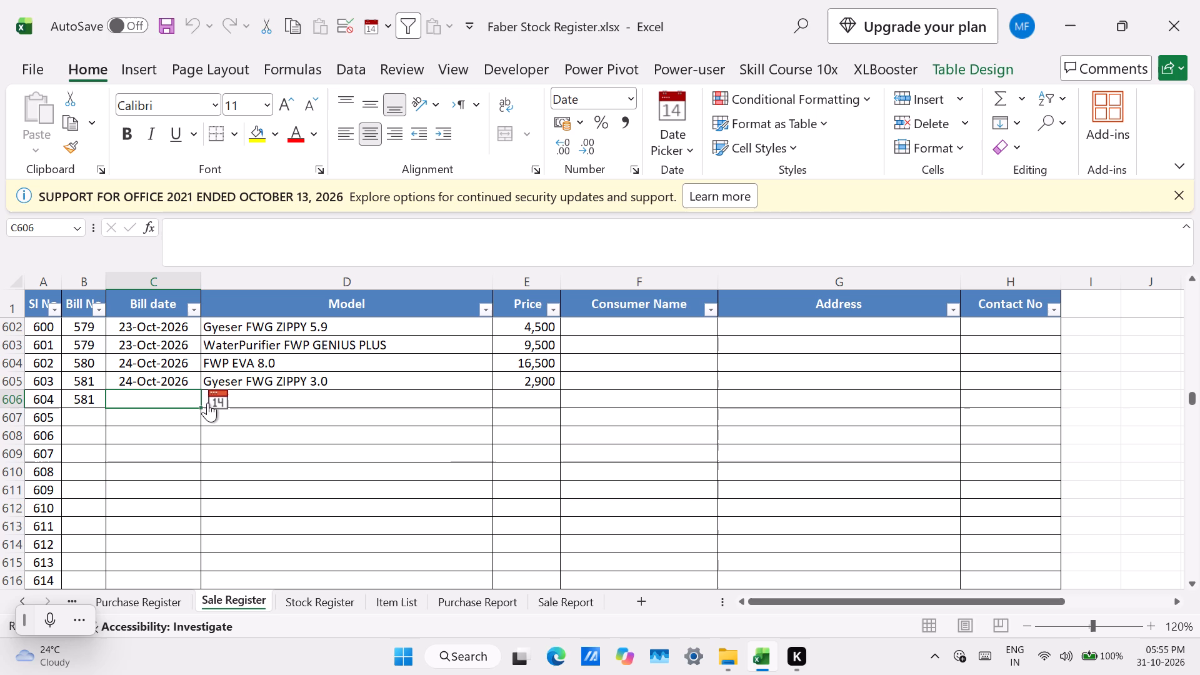
{"action": "left_click", "coordinate": [216, 402]}
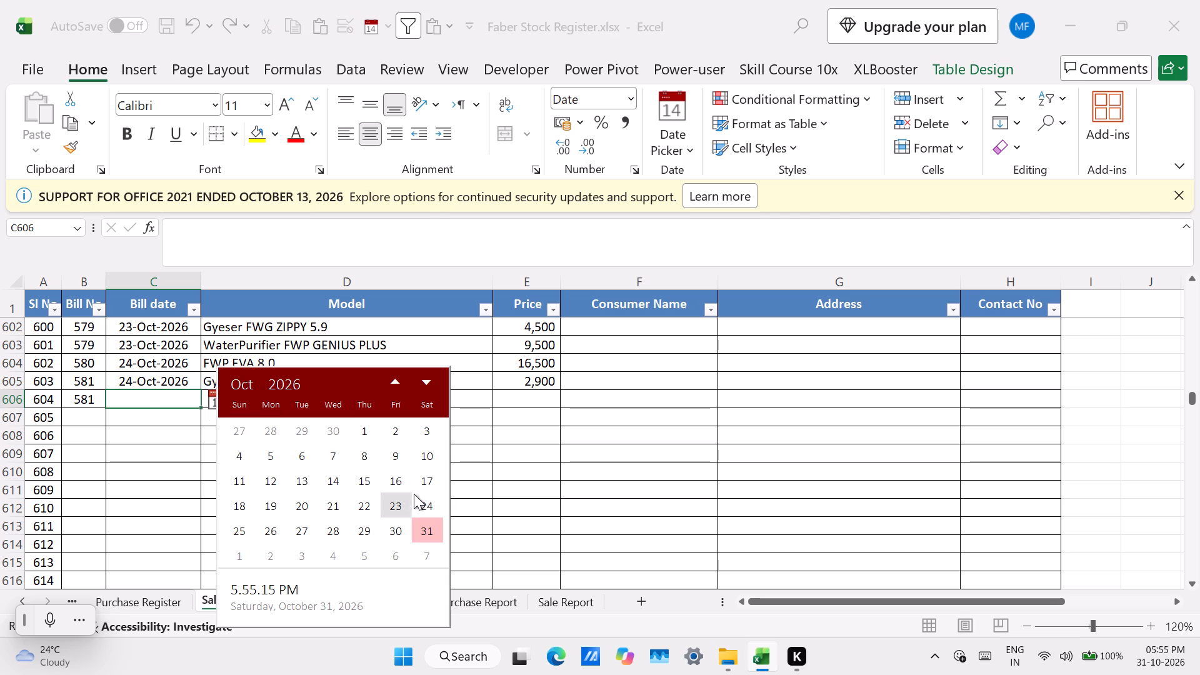
{"action": "left_click", "coordinate": [425, 499]}
Enter model FWP ALKALINE WATER PITCHER 3.5 BLUE F with price 299 in the row for Sl No 604.
{"action": "left_click", "coordinate": [275, 398]}
{"action": "key", "text": "shift+f"}
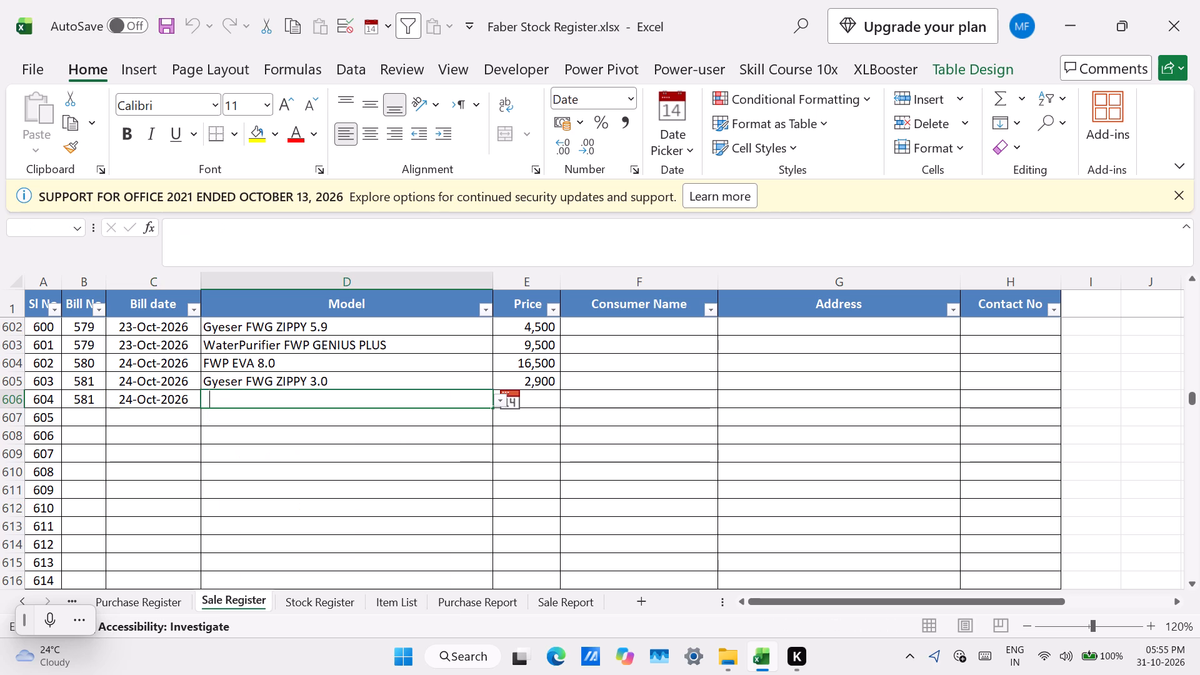
{"action": "type", "text": "WP"}
{"action": "key", "text": "space"}
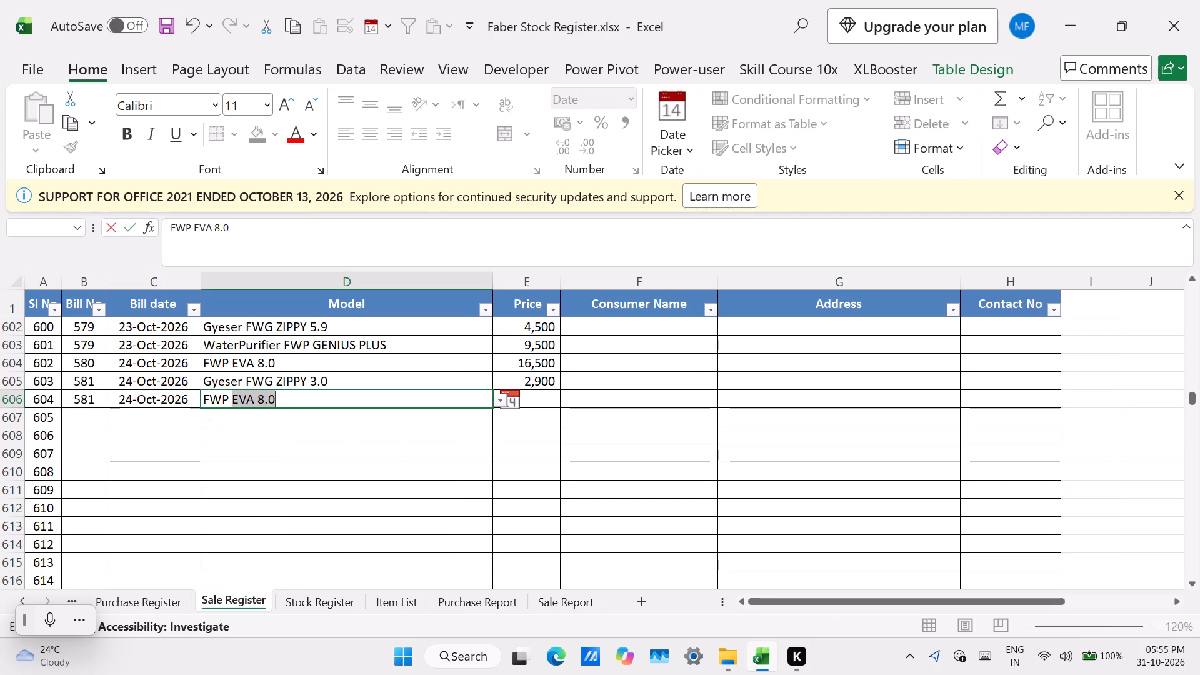
{"action": "type", "text": "ALKALINE WATER"}
{"action": "key", "text": "space"}
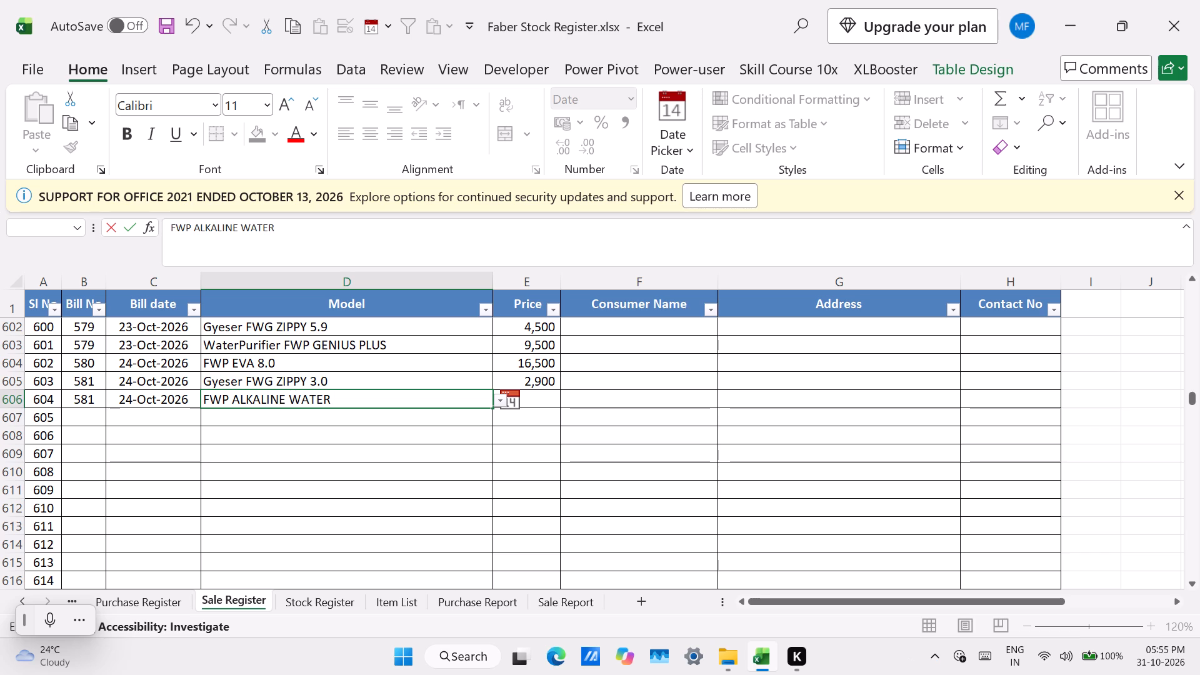
{"action": "type", "text": "PITCHET"}
{"action": "key", "text": "space"}
{"action": "key", "text": "BackSpace"}
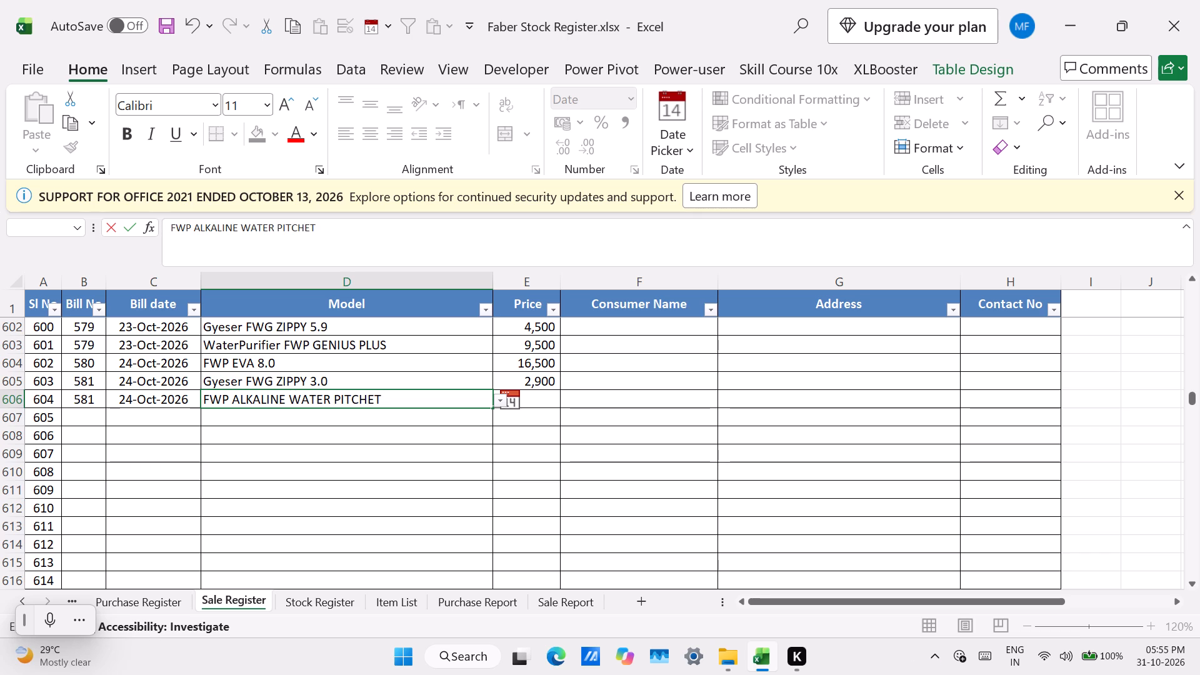
{"action": "key", "text": "BackSpace"}
{"action": "type", "text": "R"}
{"action": "key", "text": "space"}
{"action": "key", "text": "3"}
{"action": "type", "text": ".5 BLUE"}
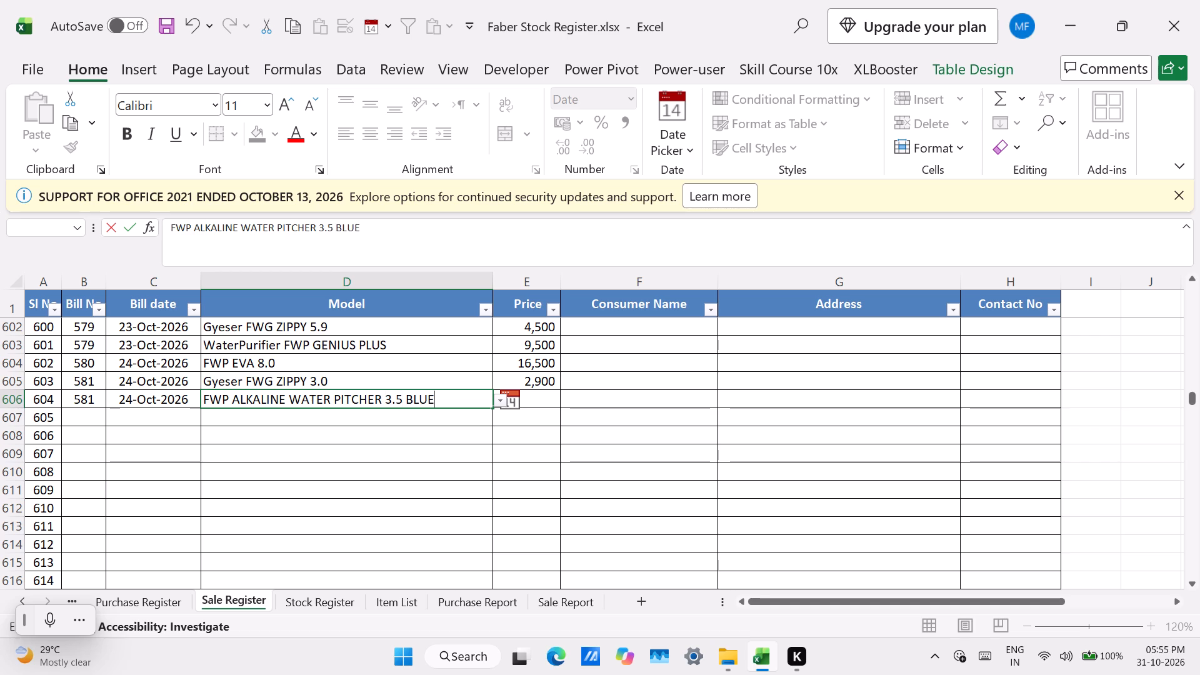
{"action": "key", "text": "n"}
{"action": "key", "text": "BackSpace"}
{"action": "key", "text": "space"}
{"action": "type", "text": "F"}
{"action": "key", "text": "Tab"}
{"action": "type", "text": "299"}
{"action": "key", "text": "Down"}
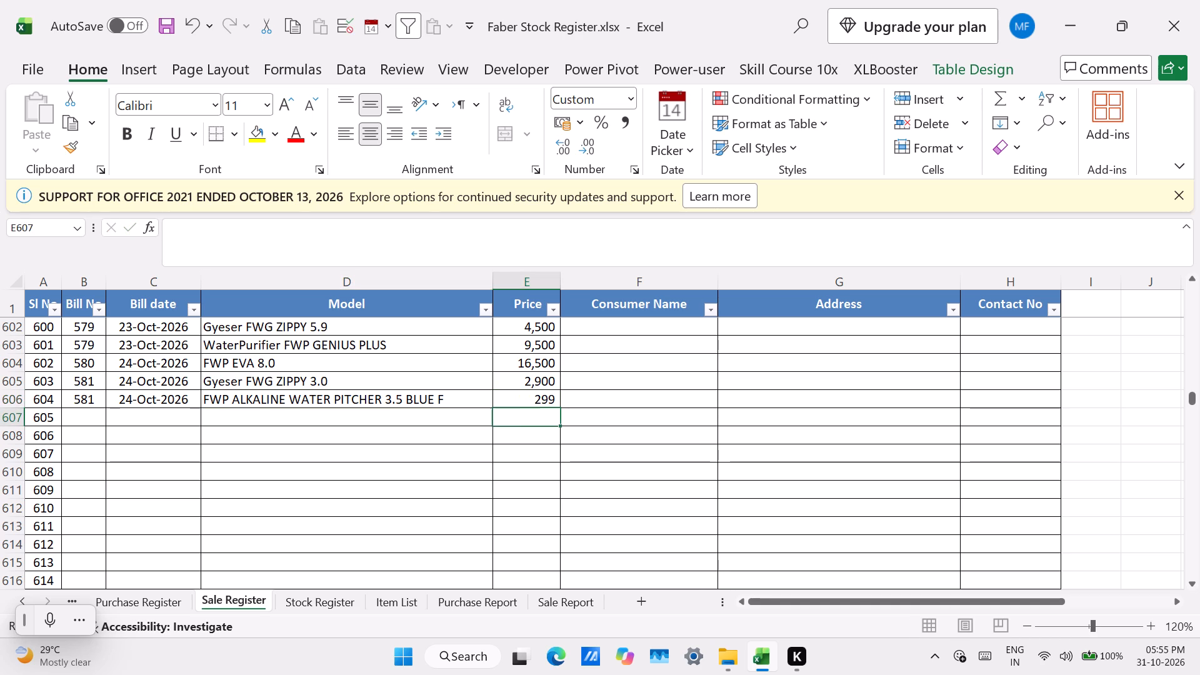
Enter bill number 582 with bill date 24-Oct-2026 in the row for Sl No 605.
{"action": "key", "text": "Left"}
{"action": "key", "text": "Left"}
{"action": "key", "text": "Left"}
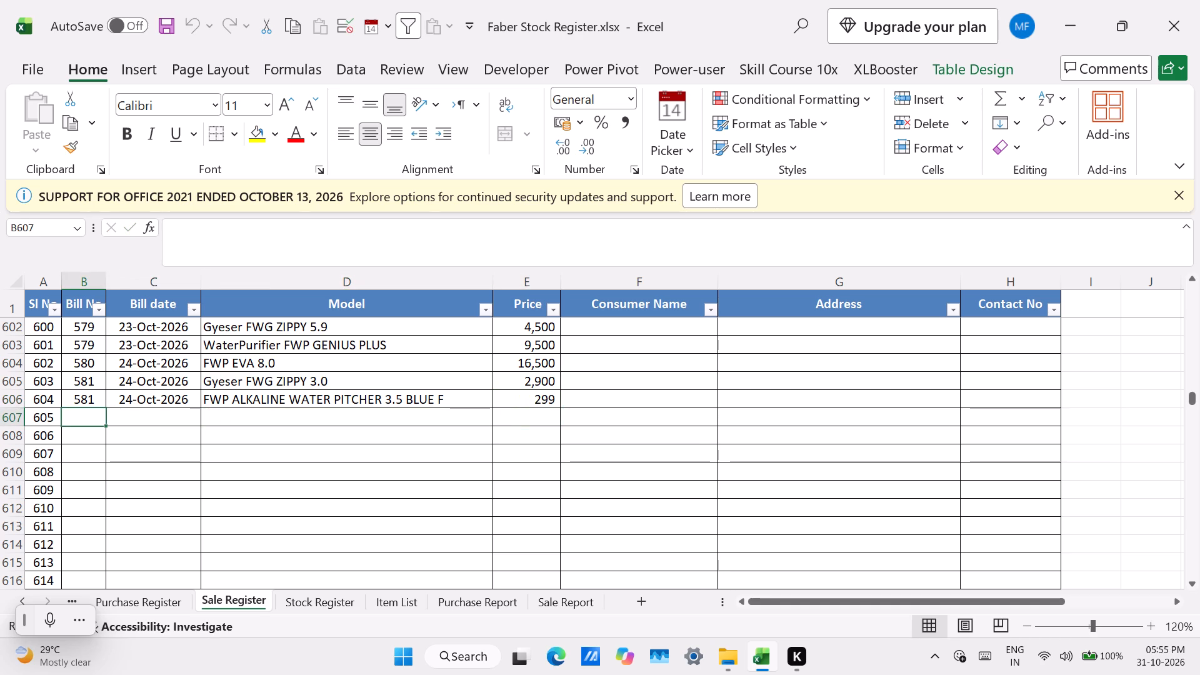
{"action": "key", "text": "8"}
{"action": "key", "text": "BackSpace"}
{"action": "type", "text": "582"}
{"action": "key", "text": "Right"}
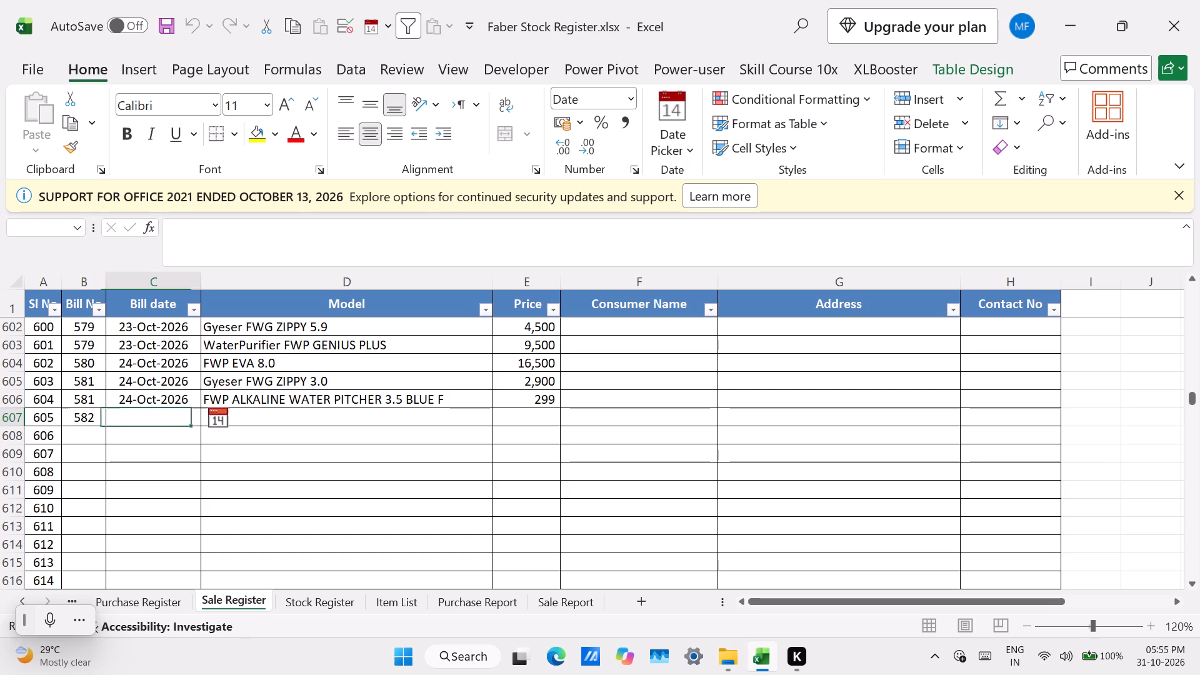
{"action": "left_click", "coordinate": [224, 422]}
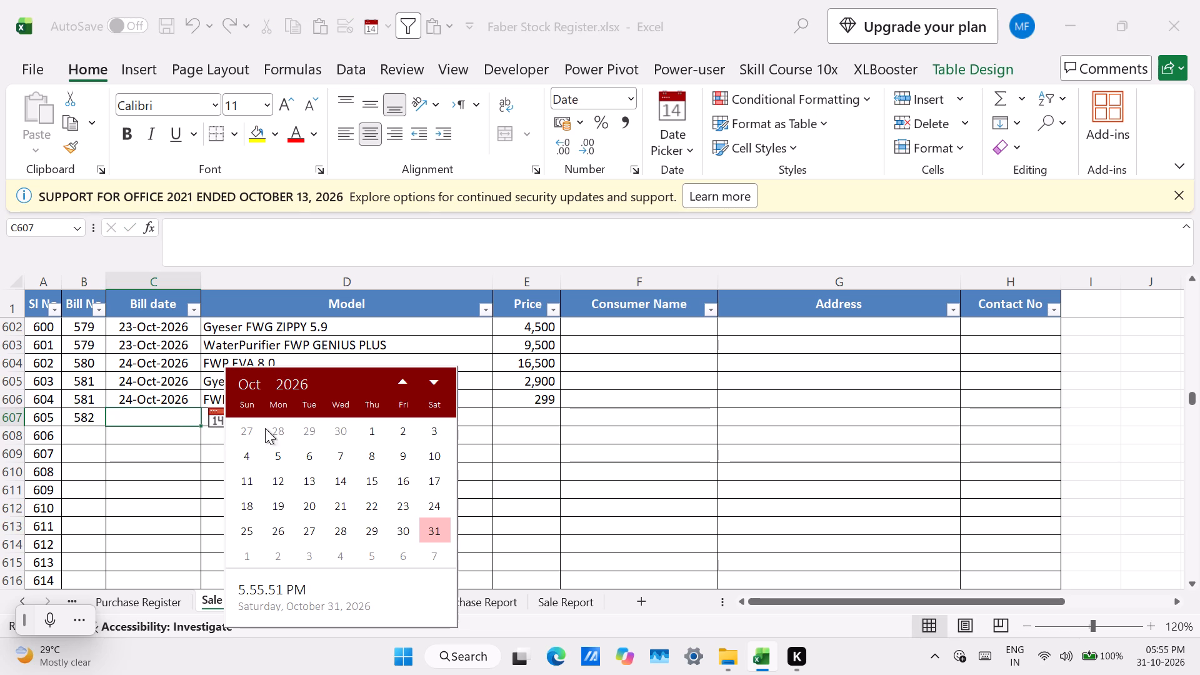
{"action": "left_click", "coordinate": [439, 501]}
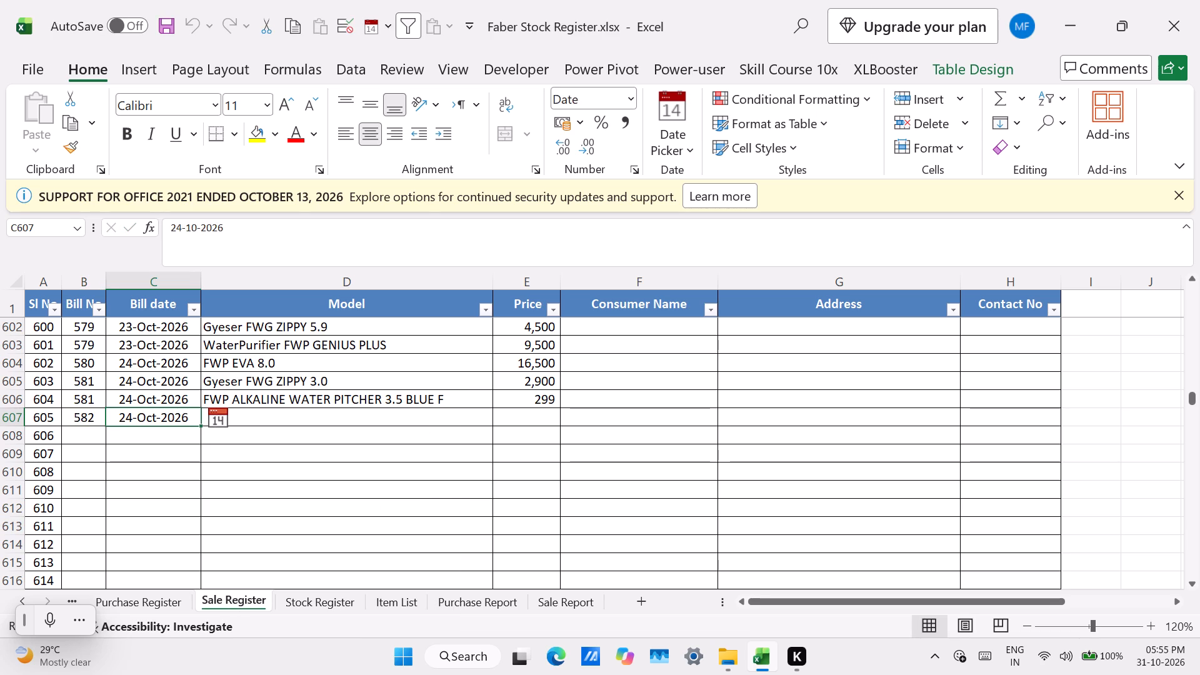
Enter model FIP EMBER PLUS 22 INFRARED SS with price 3300 in the row for Sl No 605.
{"action": "left_click", "coordinate": [317, 418]}
{"action": "type", "text": "fip"}
{"action": "key", "text": "Tab"}
{"action": "type", "text": "3300"}
{"action": "key", "text": "Down"}
Enter bill number 583 with bill date 24-Oct-2026 in the row for Sl No 606.
{"action": "key", "text": "Left"}
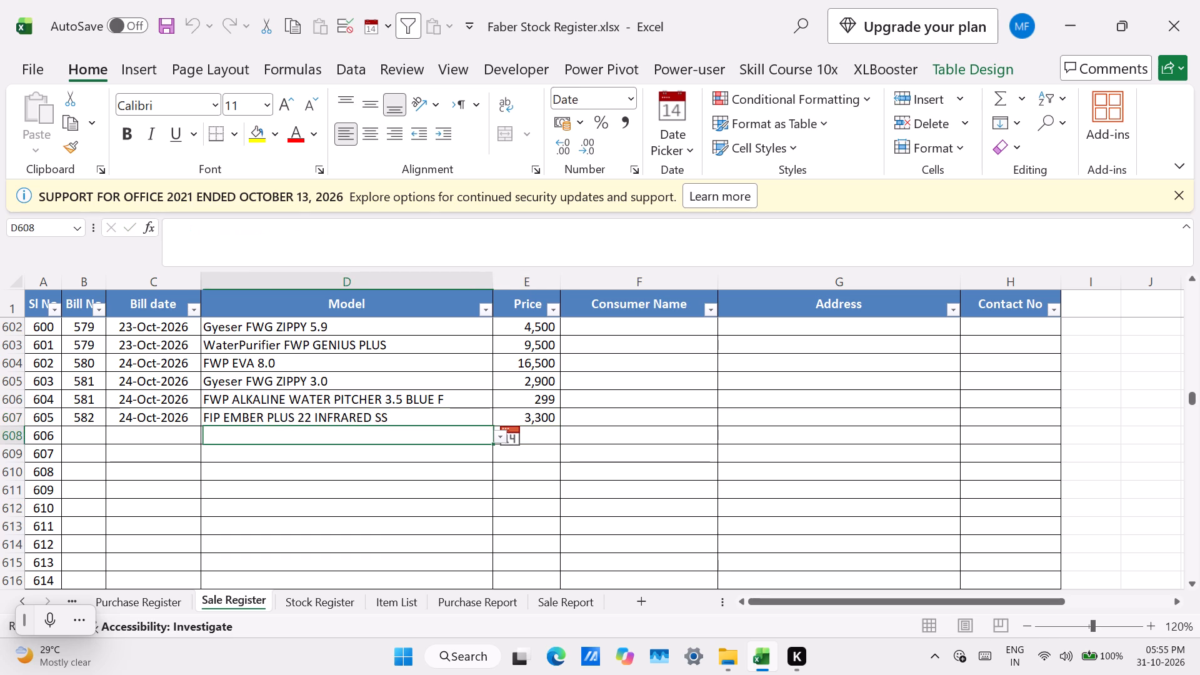
{"action": "key", "text": "Left"}
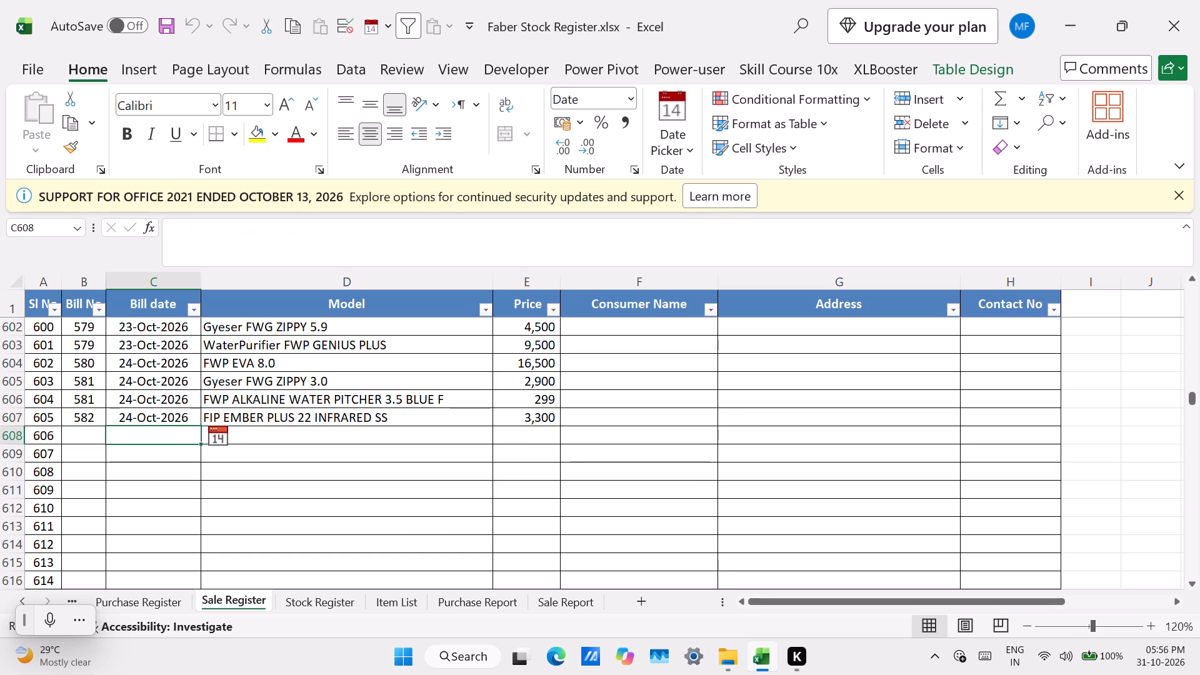
{"action": "key", "text": "Left"}
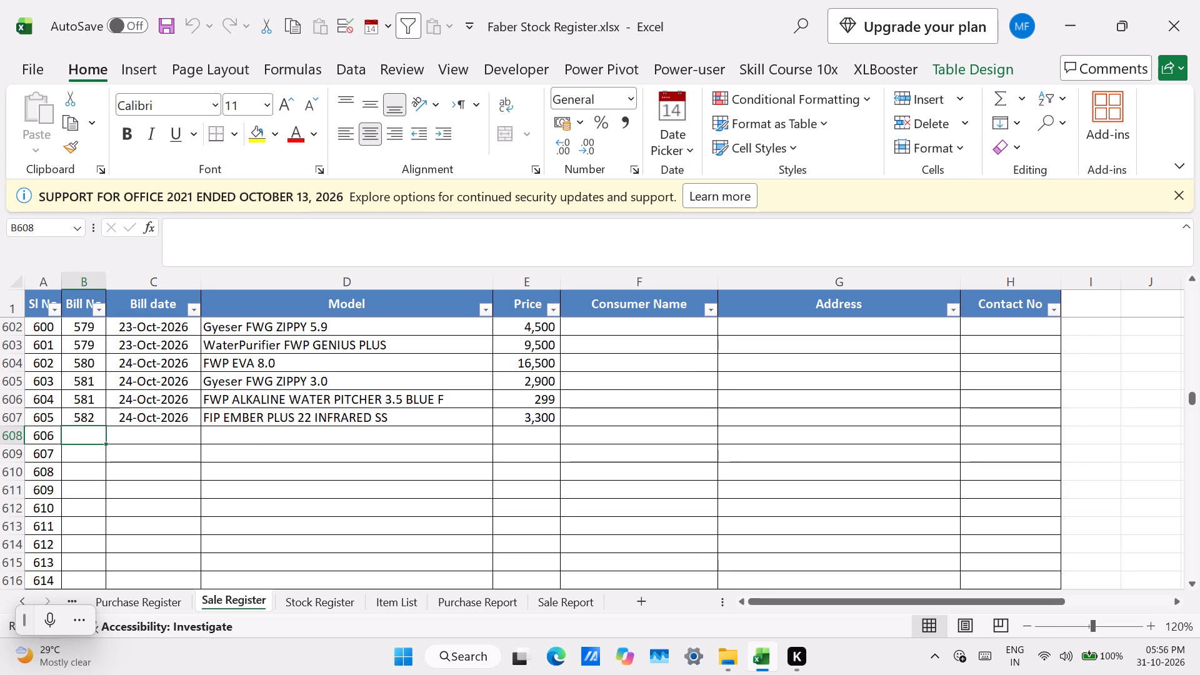
{"action": "type", "text": "583"}
{"action": "key", "text": "Right"}
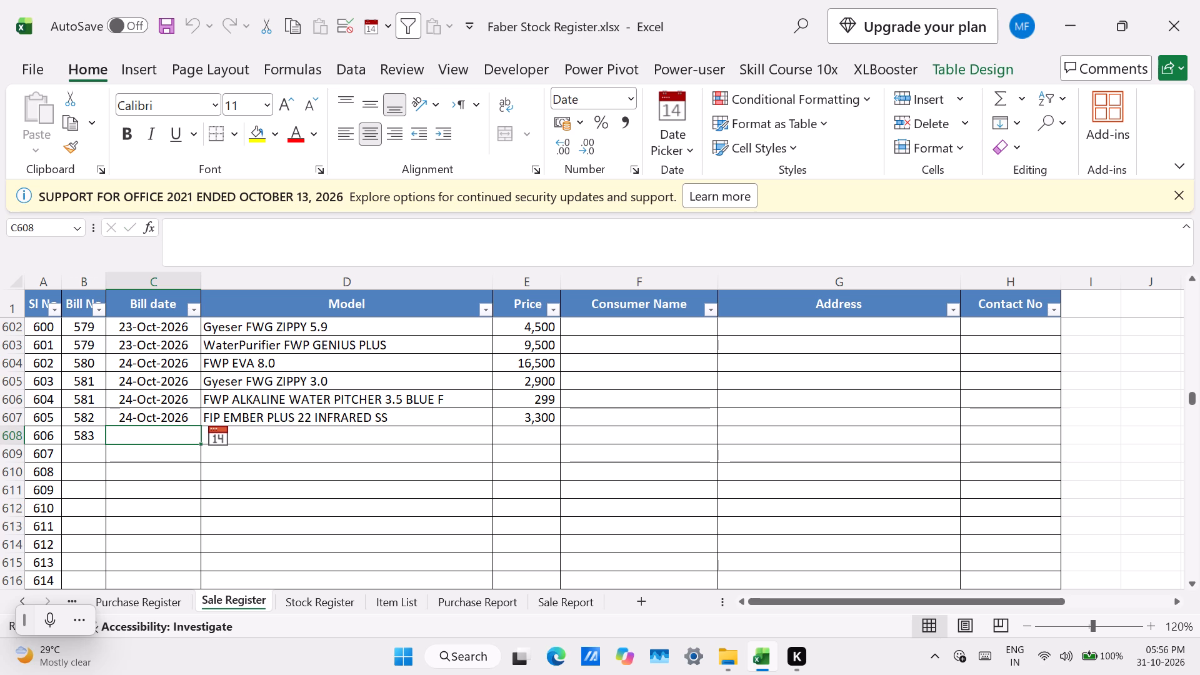
{"action": "type", "text": "faf"}
{"action": "key", "text": "BackSpace"}
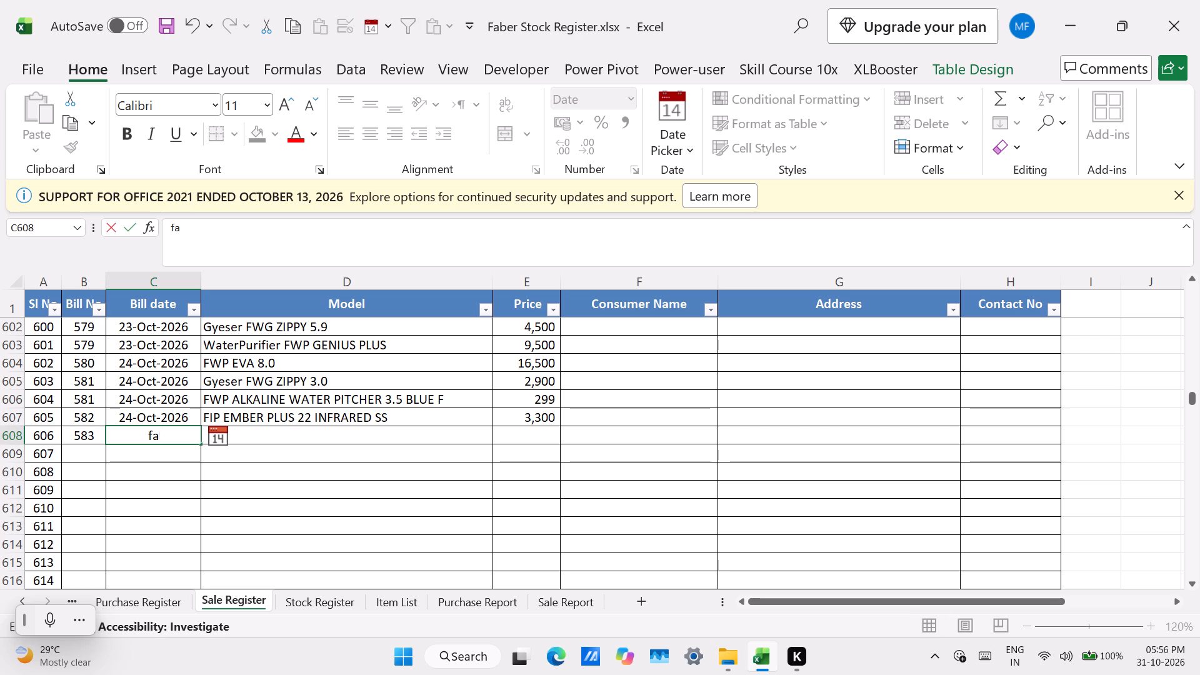
{"action": "key", "text": "BackSpace"}
{"action": "key", "text": "BackSpace"}
{"action": "key", "text": "BackSpace"}
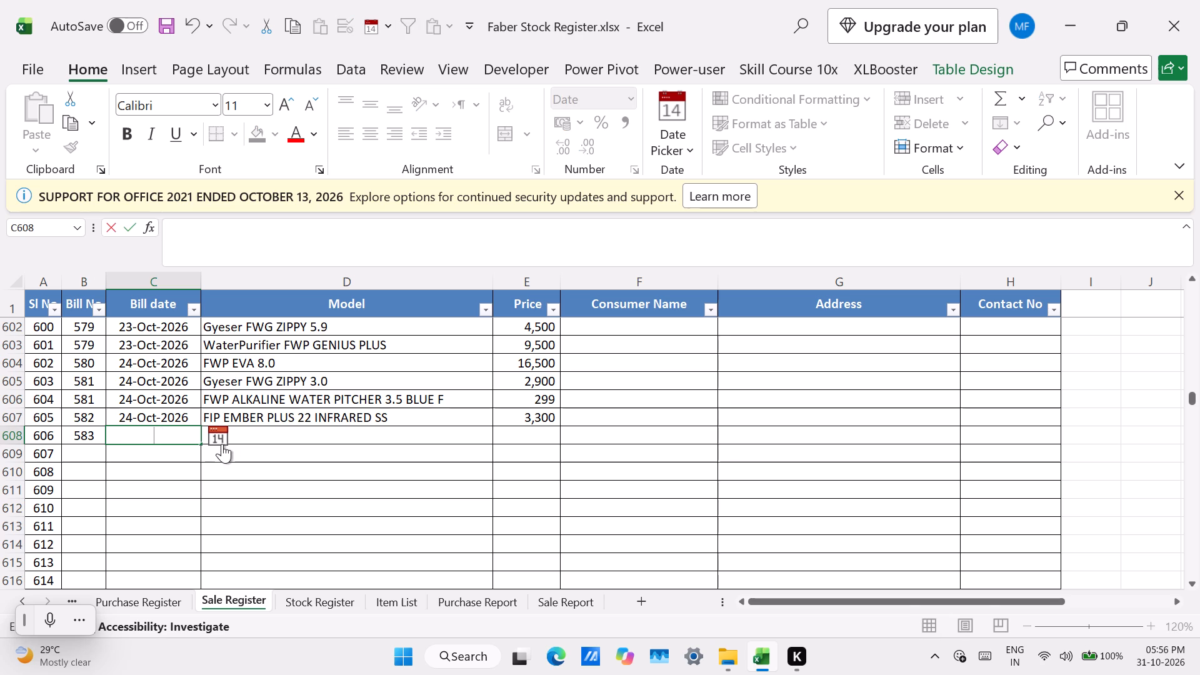
{"action": "left_click", "coordinate": [222, 444]}
{"action": "left_click", "coordinate": [718, 426]}
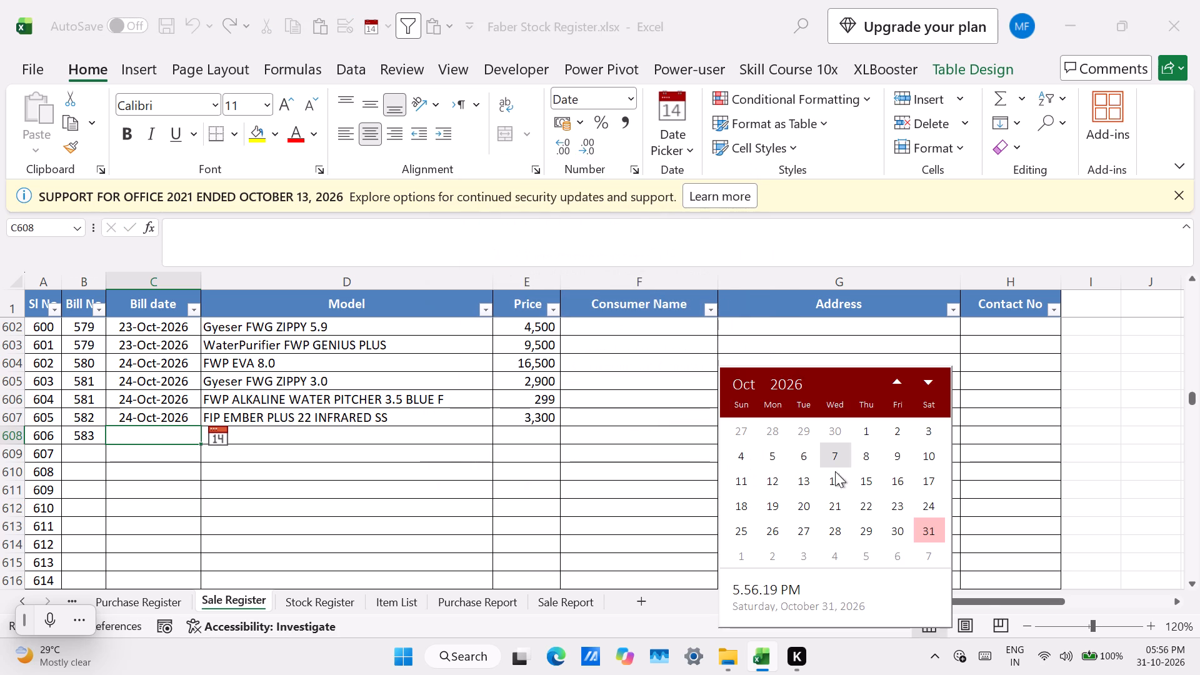
{"action": "left_click", "coordinate": [924, 504]}
{"action": "left_click", "coordinate": [252, 425]}
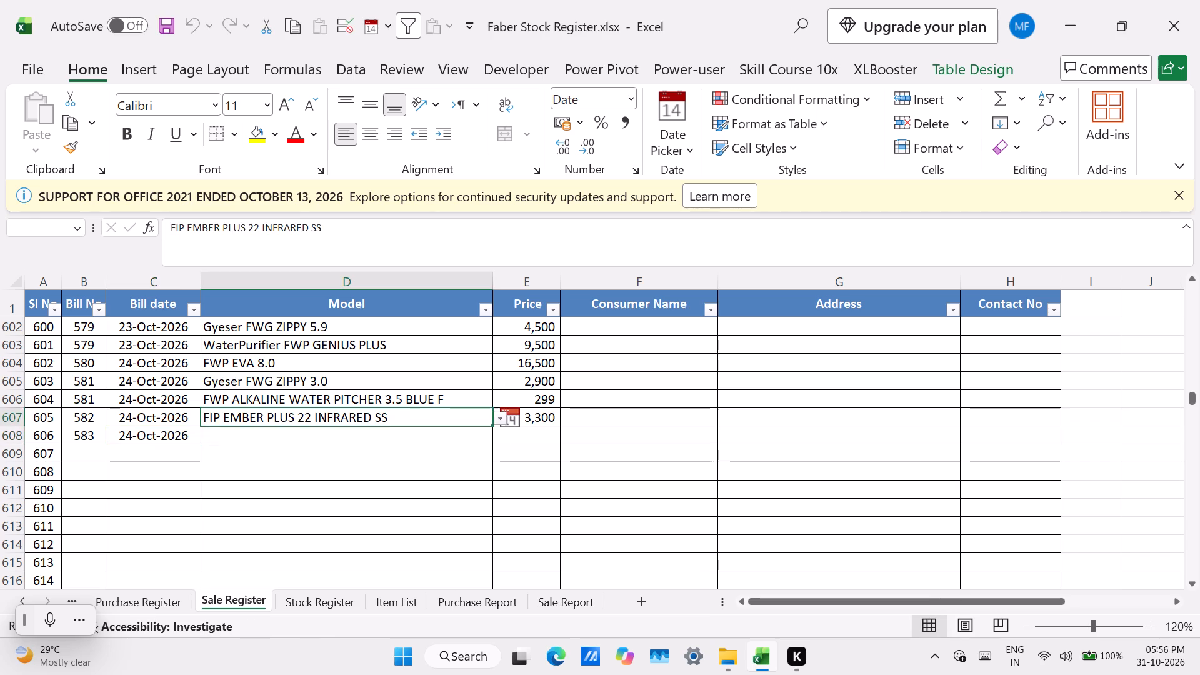
Enter model Air Fryer FAF EVA 6.0L VW BK in the row for Sl No 606.
{"action": "left_click", "coordinate": [266, 439]}
{"action": "type", "text": "faf"}
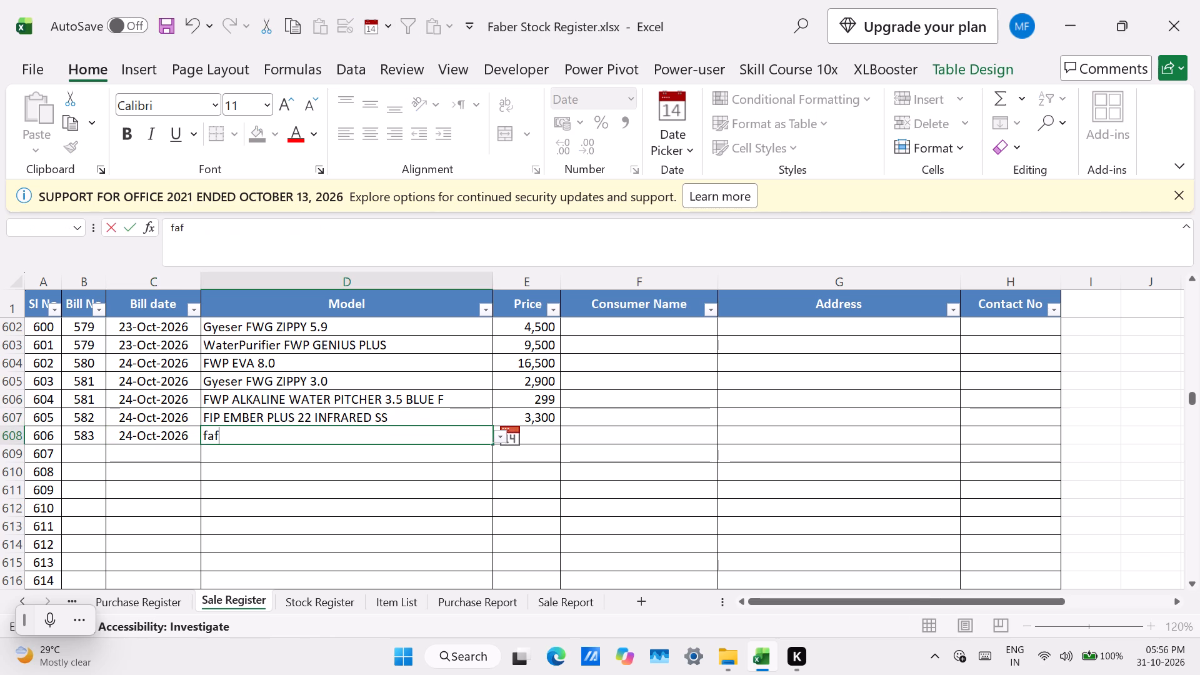
{"action": "left_click", "coordinate": [504, 437]}
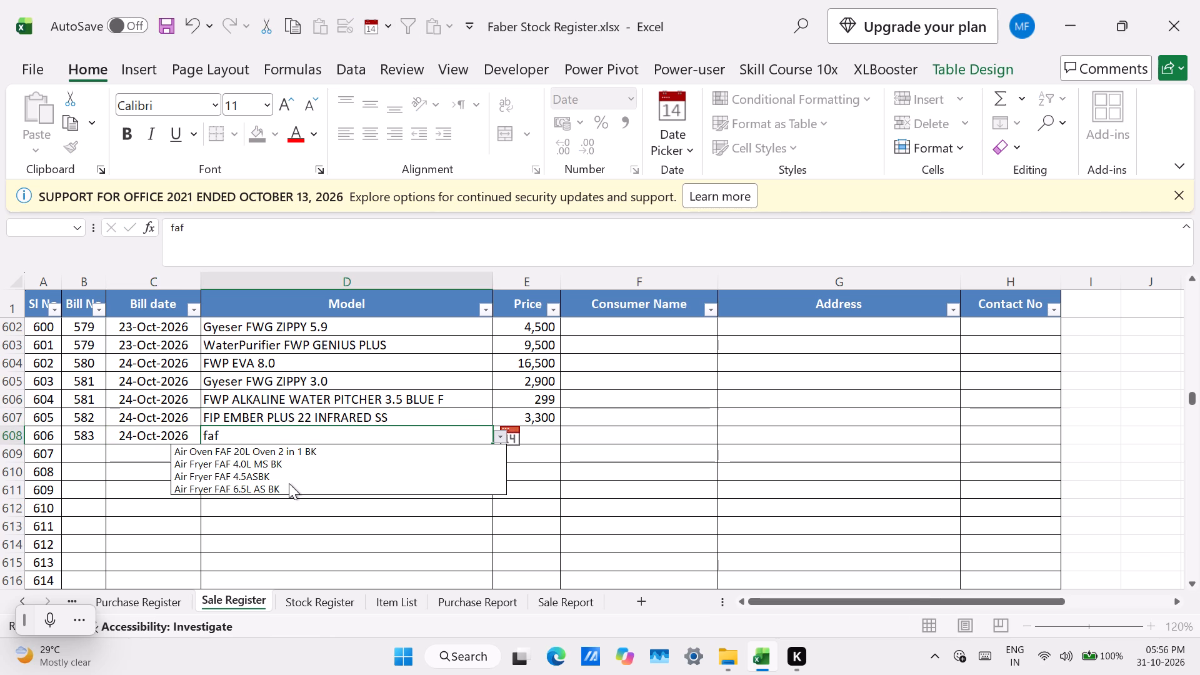
{"action": "scroll", "coordinate": [289, 483], "scroll_direction": "down", "scroll_amount": 3}
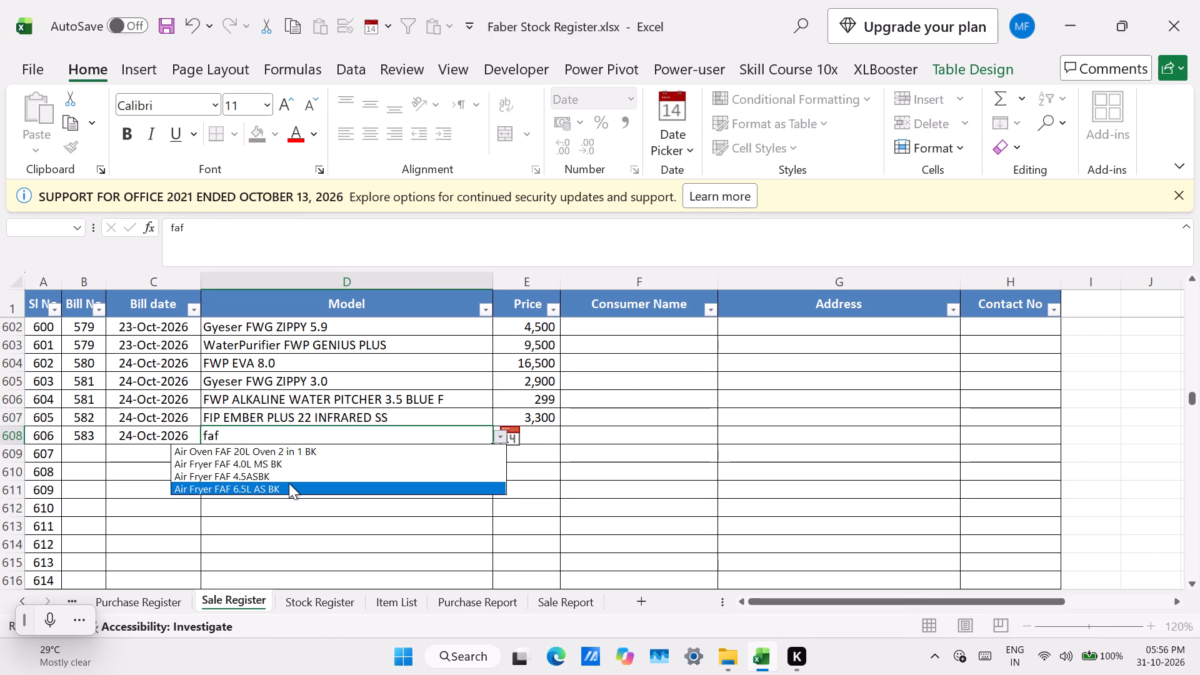
{"action": "left_click", "coordinate": [252, 493]}
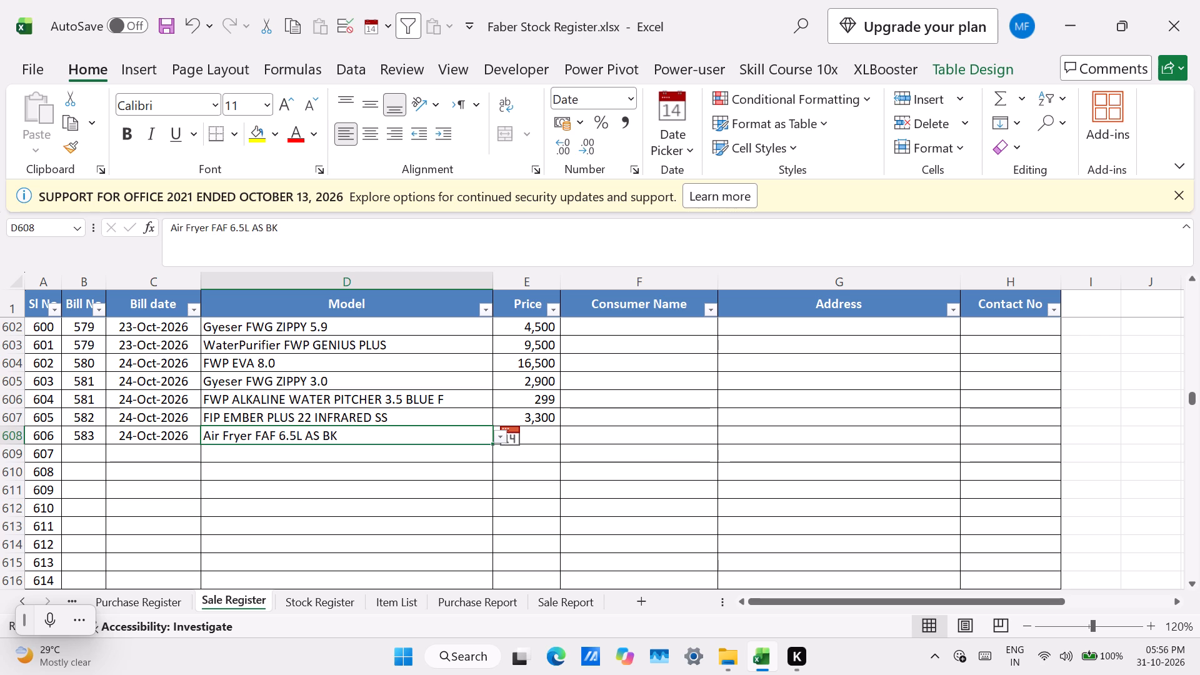
{"action": "double_click", "coordinate": [387, 438]}
{"action": "key", "text": "BackSpace"}
{"action": "key", "text": "BackSpace"}
{"action": "key", "text": "BackSpace"}
{"action": "key", "text": "BackSpace"}
{"action": "key", "text": "BackSpace"}
{"action": "key", "text": "BackSpace"}
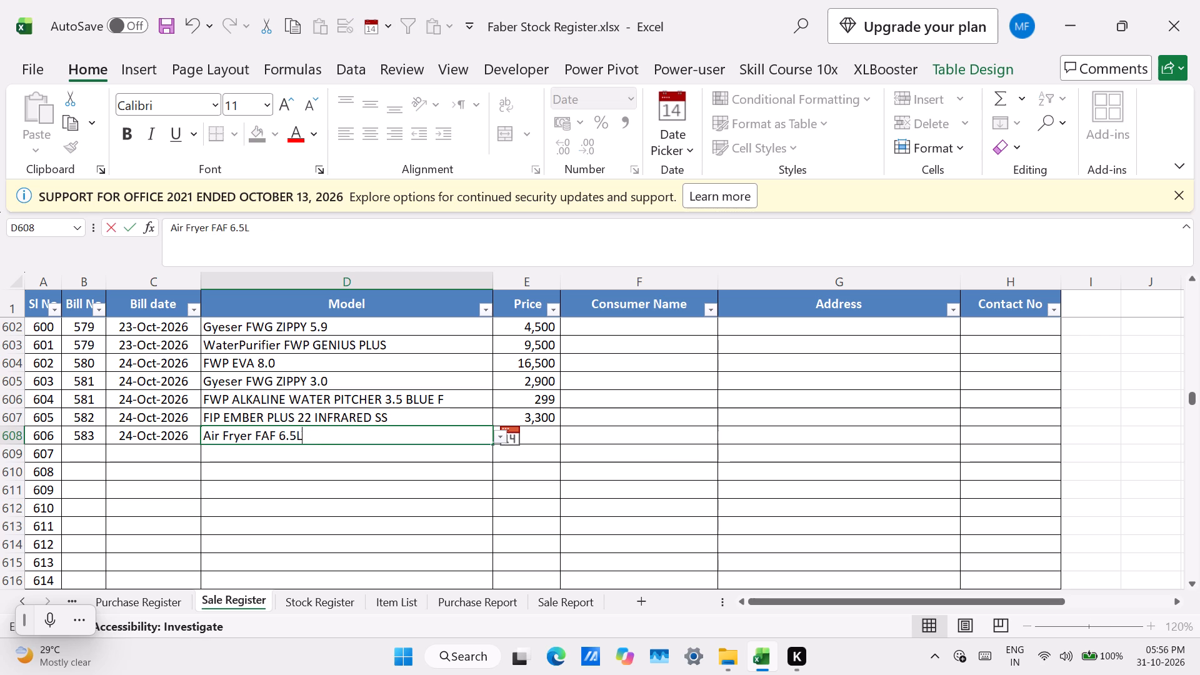
{"action": "key", "text": "BackSpace"}
{"action": "key", "text": "BackSpace"}
{"action": "key", "text": "BackSpace"}
{"action": "key", "text": "BackSpace"}
{"action": "key", "text": "e"}
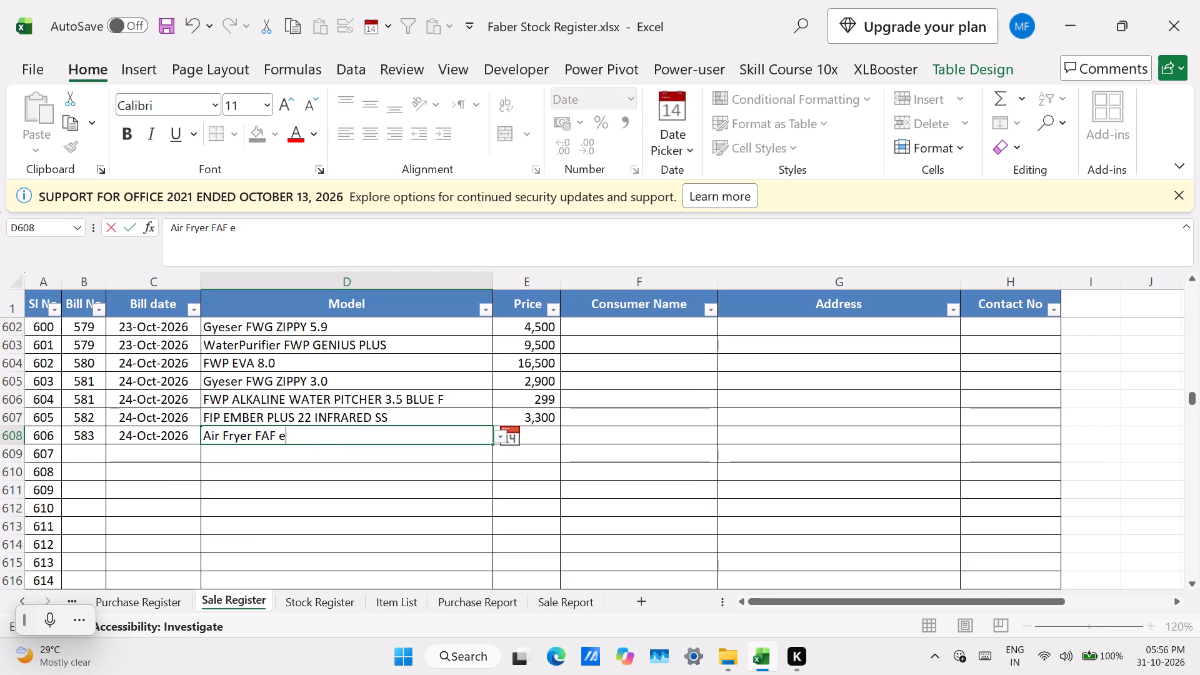
{"action": "key", "text": "BackSpace"}
{"action": "type", "text": "EVA 6"}
{"action": "type", "text": ".0L VW BK"}
{"action": "key", "text": "Tab"}
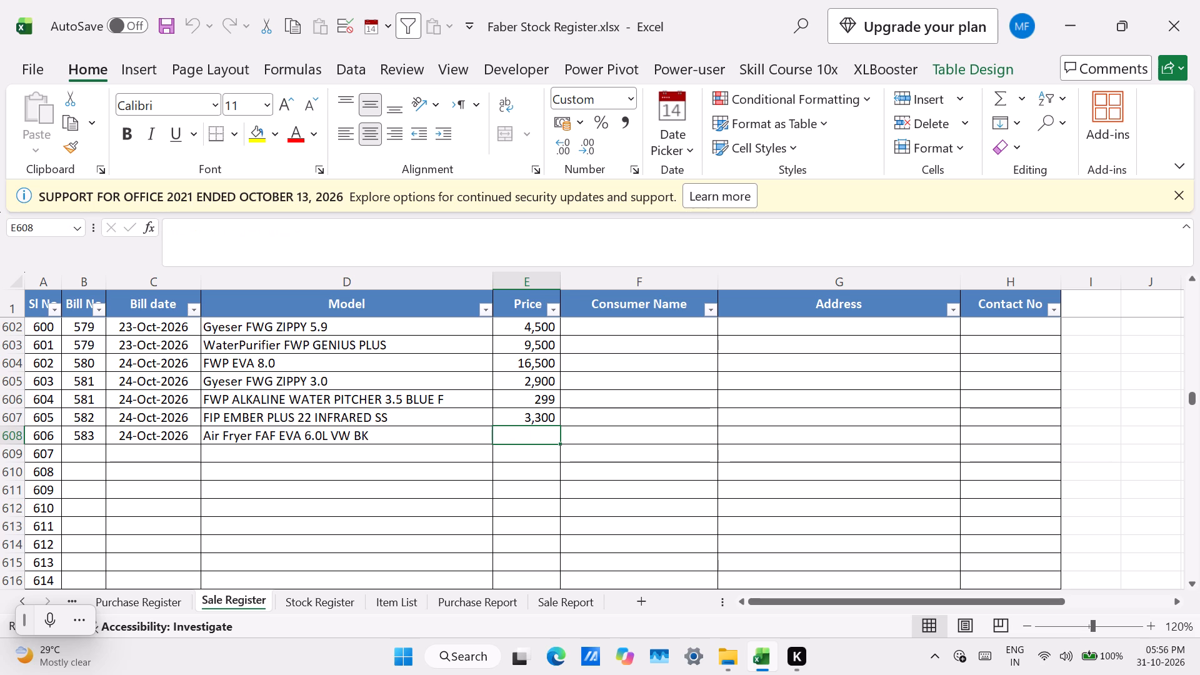
Enter price 3000 for the air fryer in the row for Sl No 606.
{"action": "type", "text": "5999"}
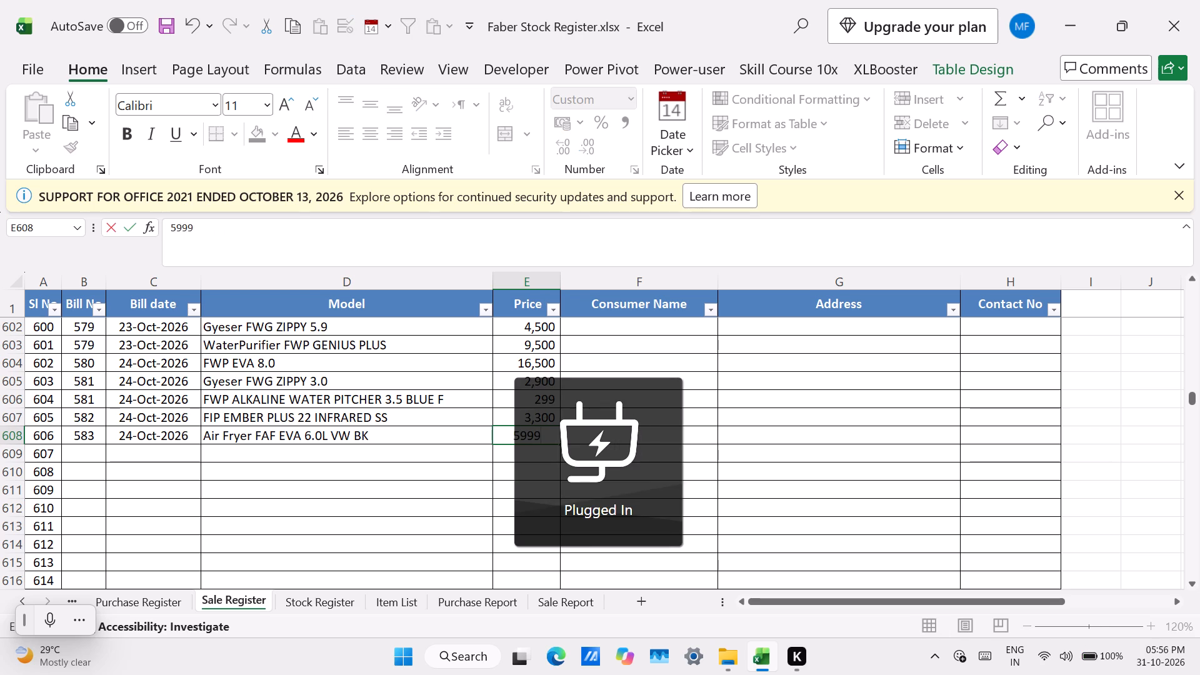
{"action": "key", "text": "BackSpace"}
{"action": "key", "text": "BackSpace"}
{"action": "key", "text": "BackSpace"}
{"action": "key", "text": "BackSpace"}
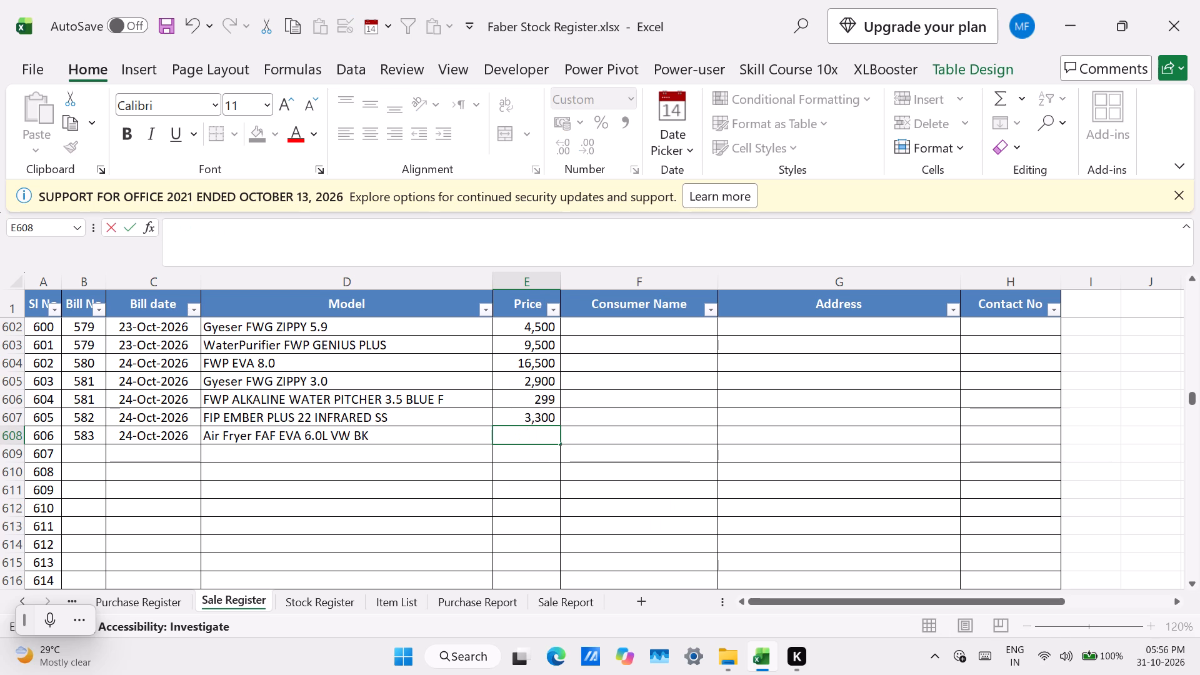
{"action": "type", "text": "3000"}
{"action": "key", "text": "Down"}
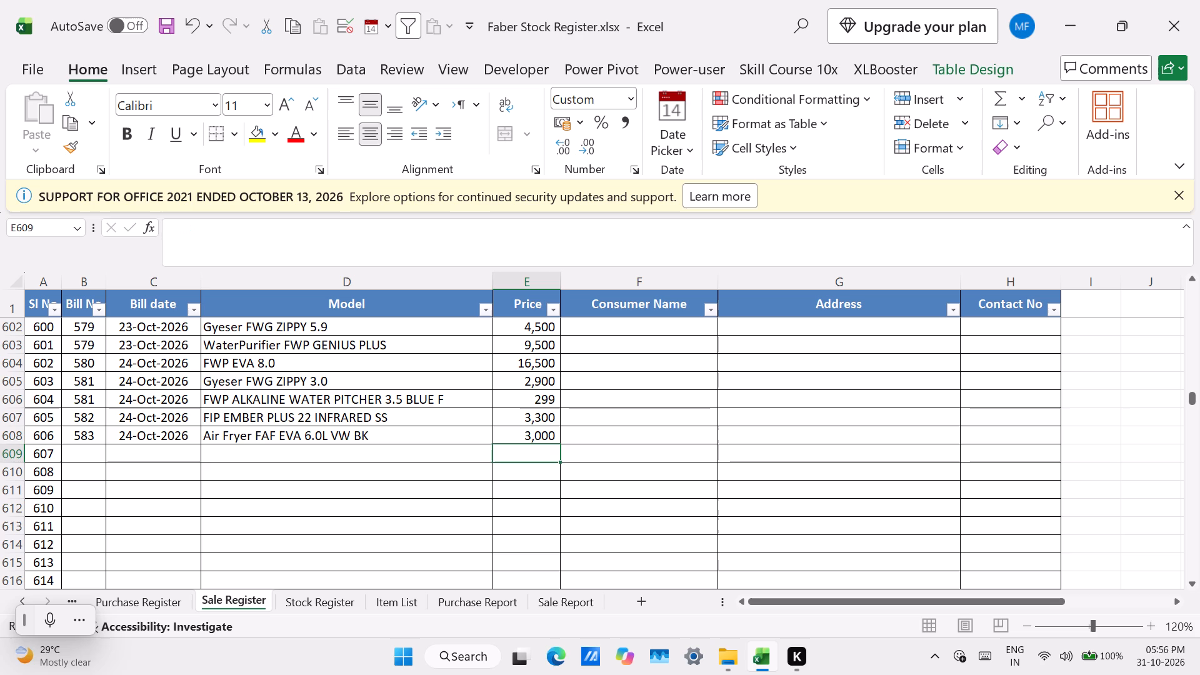
Enter bill number 583 with bill date 24-Oct-2026 in the row for Sl No 607.
{"action": "key", "text": "Left"}
{"action": "key", "text": "Left"}
{"action": "key", "text": "Left"}
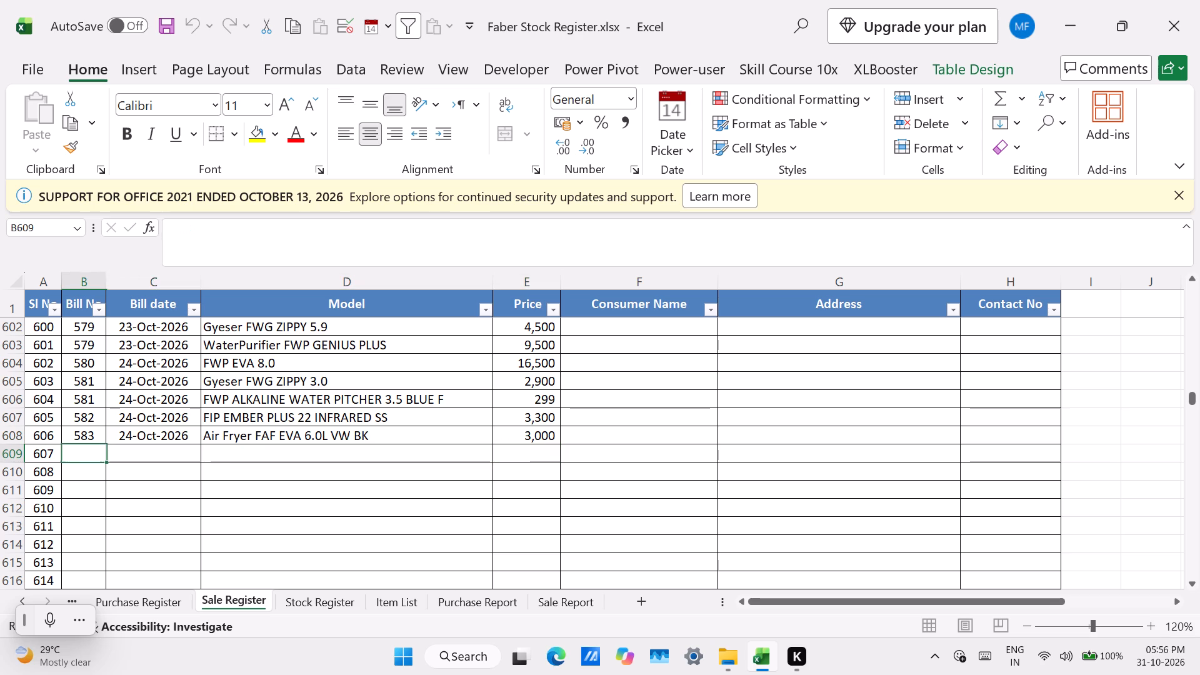
{"action": "type", "text": "583"}
{"action": "key", "text": "Right"}
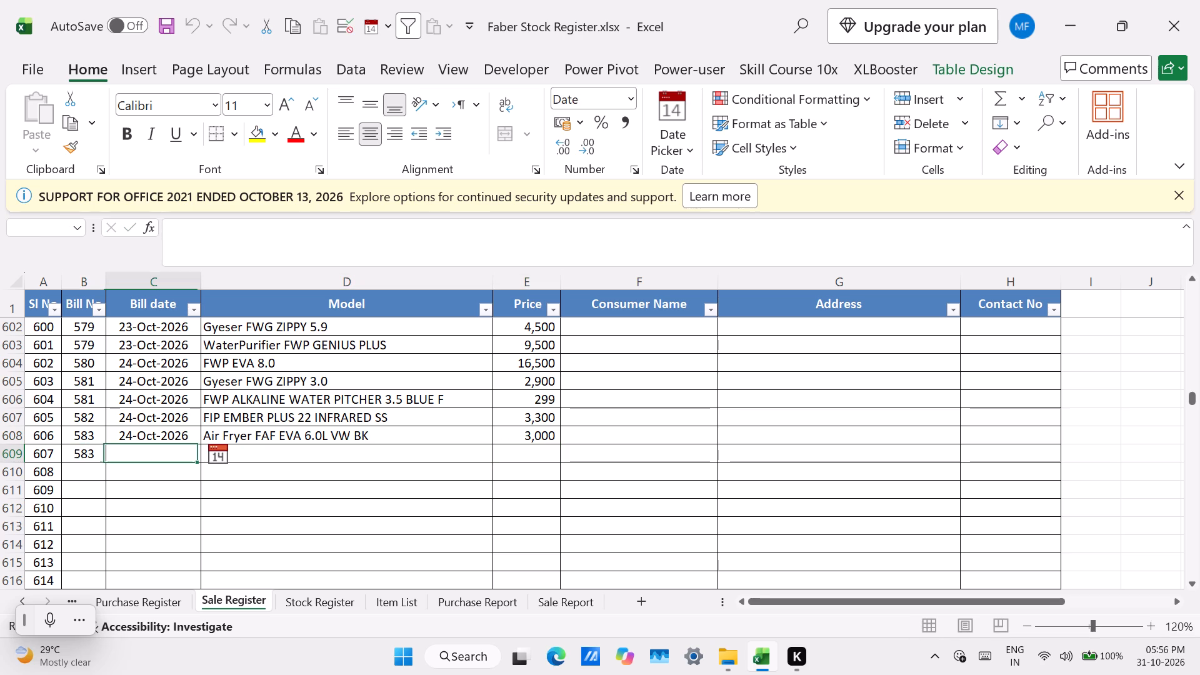
{"action": "left_click", "coordinate": [209, 447]}
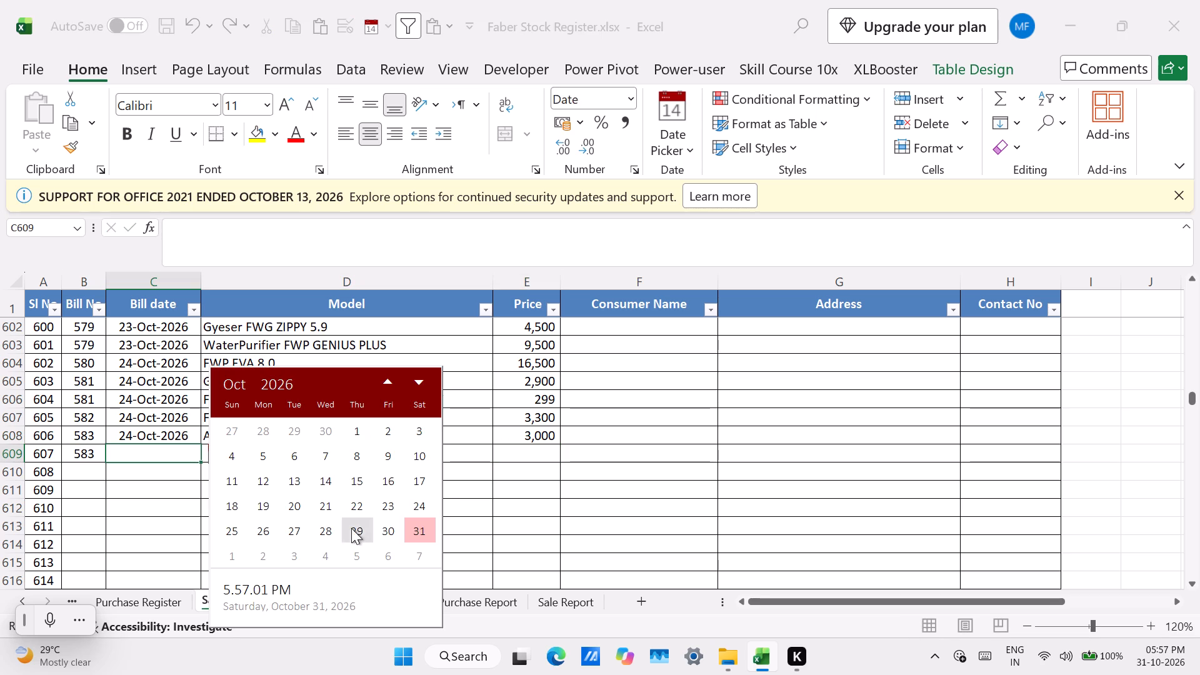
{"action": "left_click", "coordinate": [420, 501]}
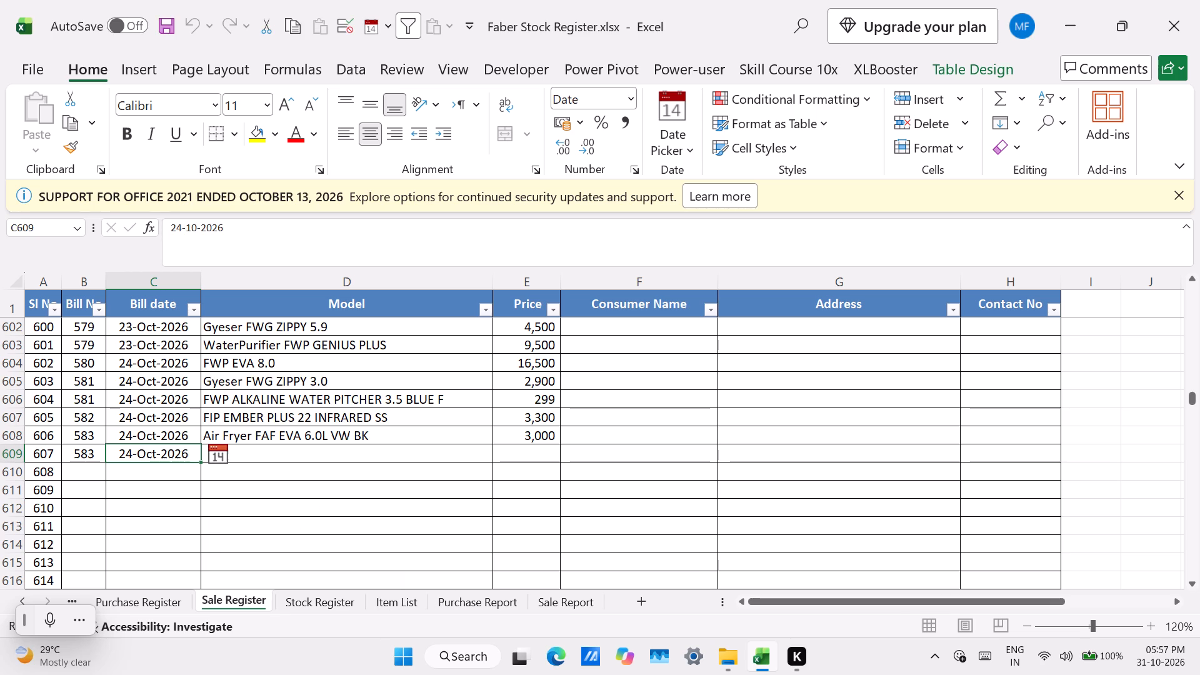
Enter model FRC SYDNEY 1.8 SS with price 2990 in the row for Sl No 607.
{"action": "left_click", "coordinate": [272, 451]}
{"action": "type", "text": "frc"}
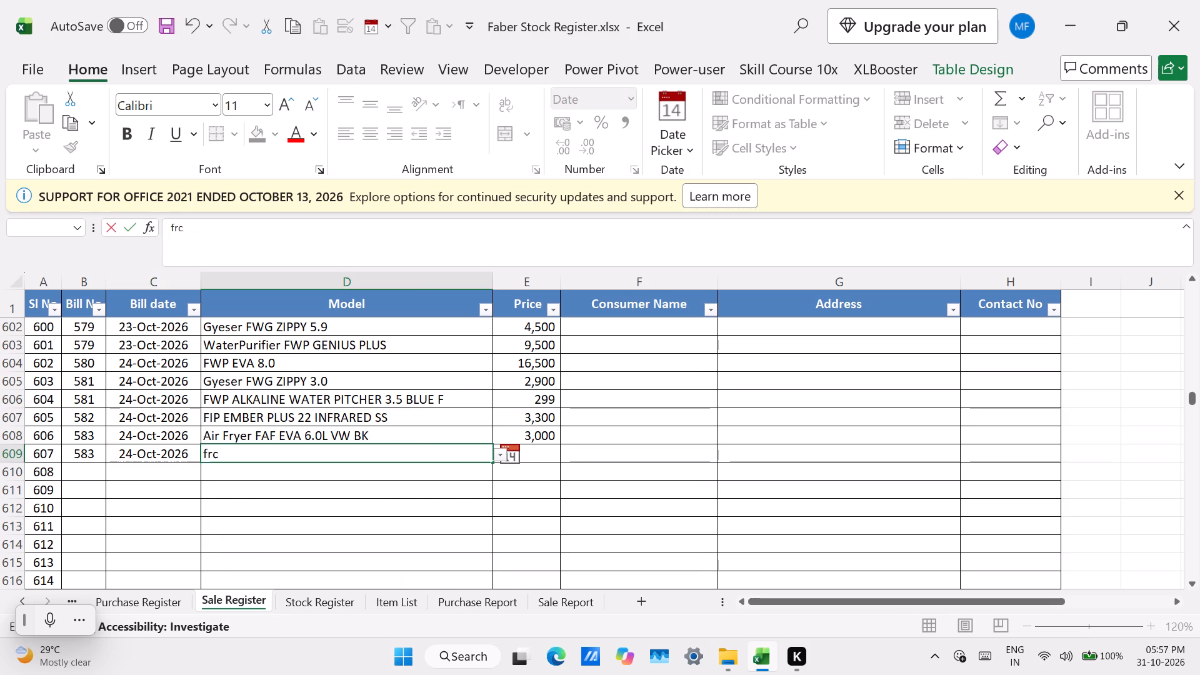
{"action": "left_click", "coordinate": [501, 451]}
{"action": "left_click", "coordinate": [497, 454]}
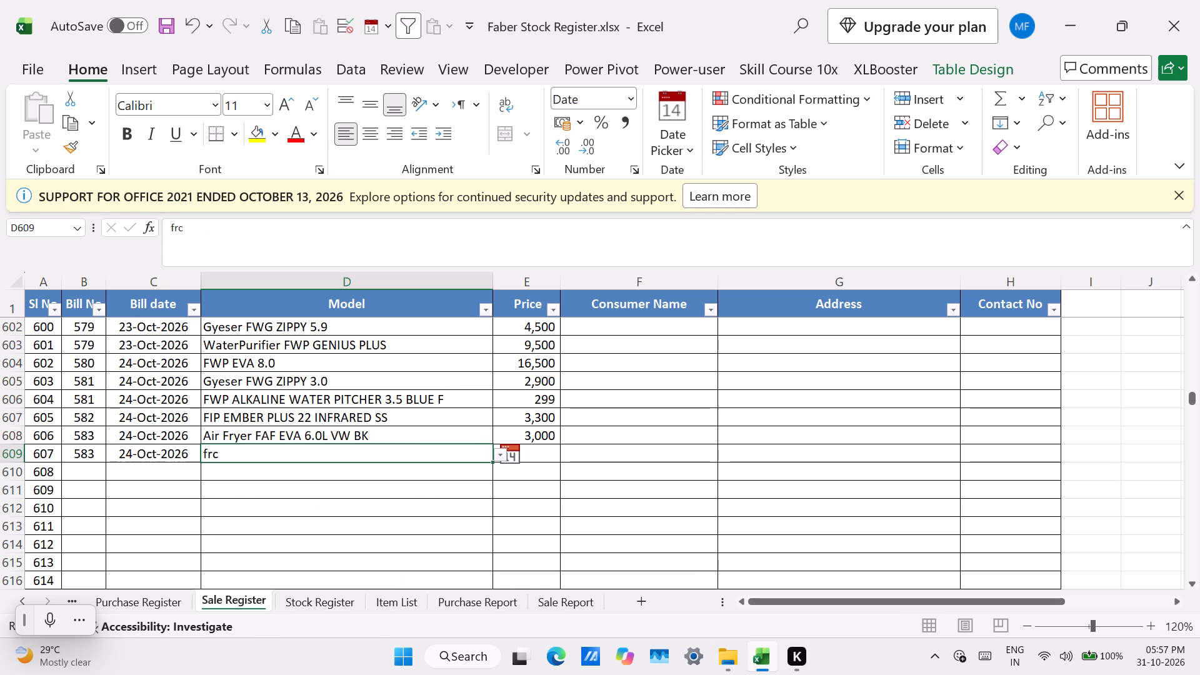
{"action": "double_click", "coordinate": [270, 459]}
{"action": "key", "text": "BackSpace"}
{"action": "key", "text": "BackSpace"}
{"action": "key", "text": "BackSpace"}
{"action": "key", "text": "BackSpace"}
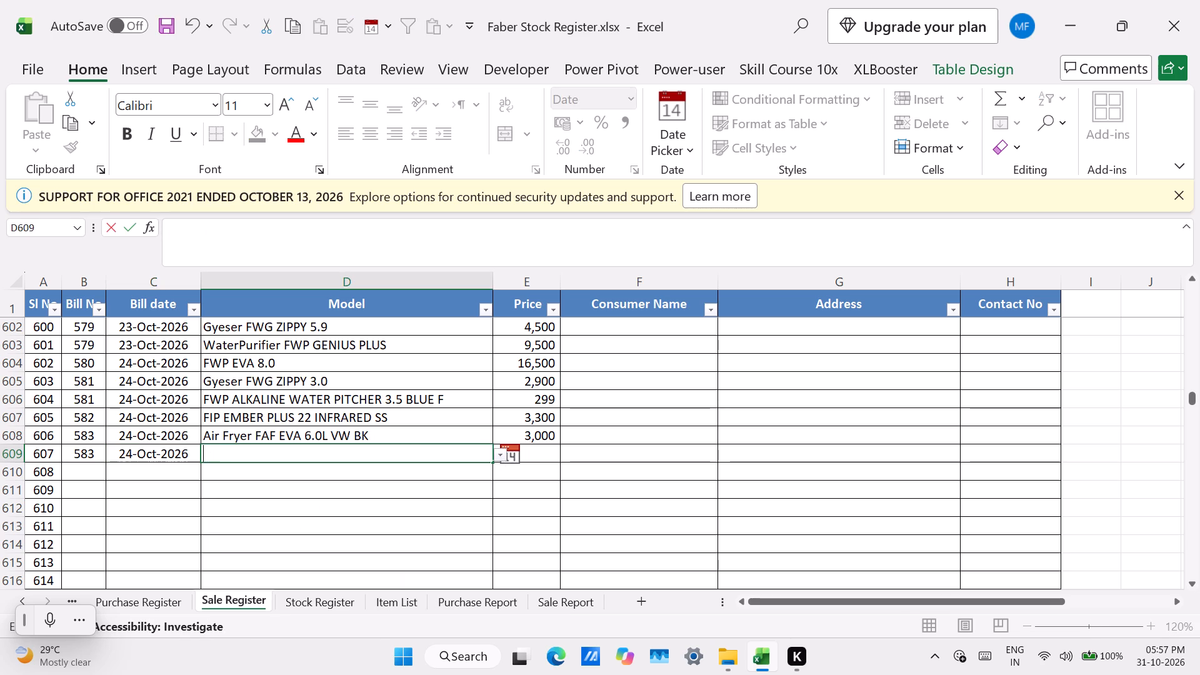
{"action": "type", "text": "FRC"}
{"action": "key", "text": "space"}
{"action": "type", "text": "SYDNEY"}
{"action": "key", "text": "space"}
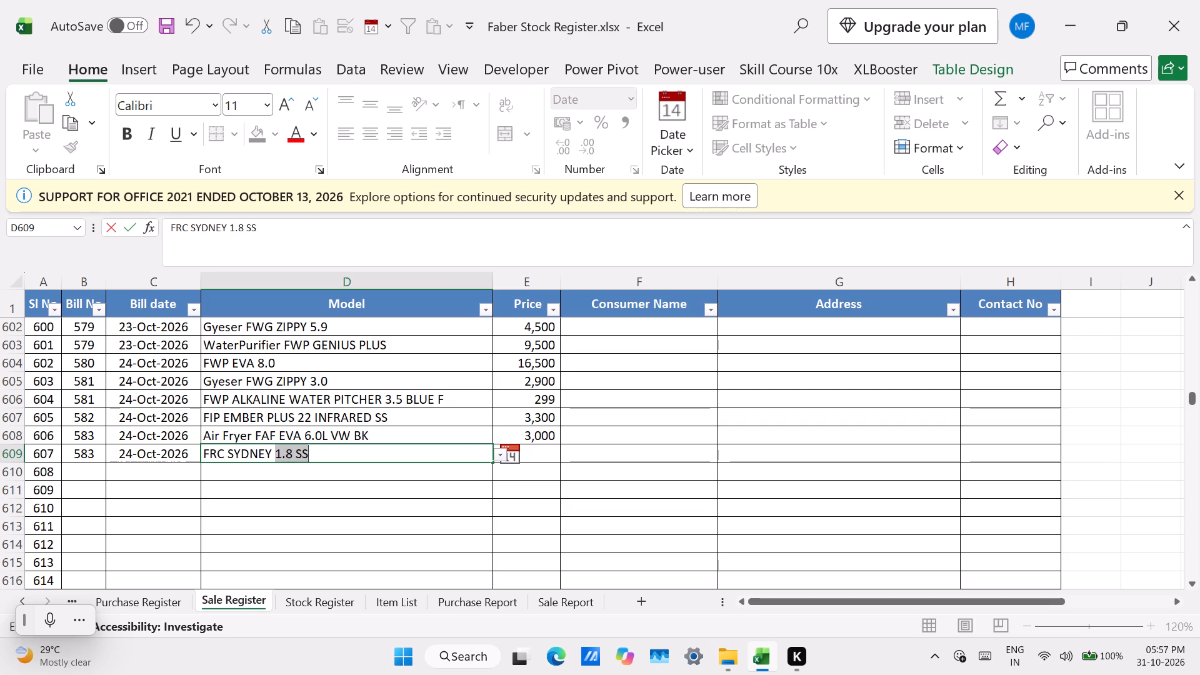
{"action": "key", "text": "Tab"}
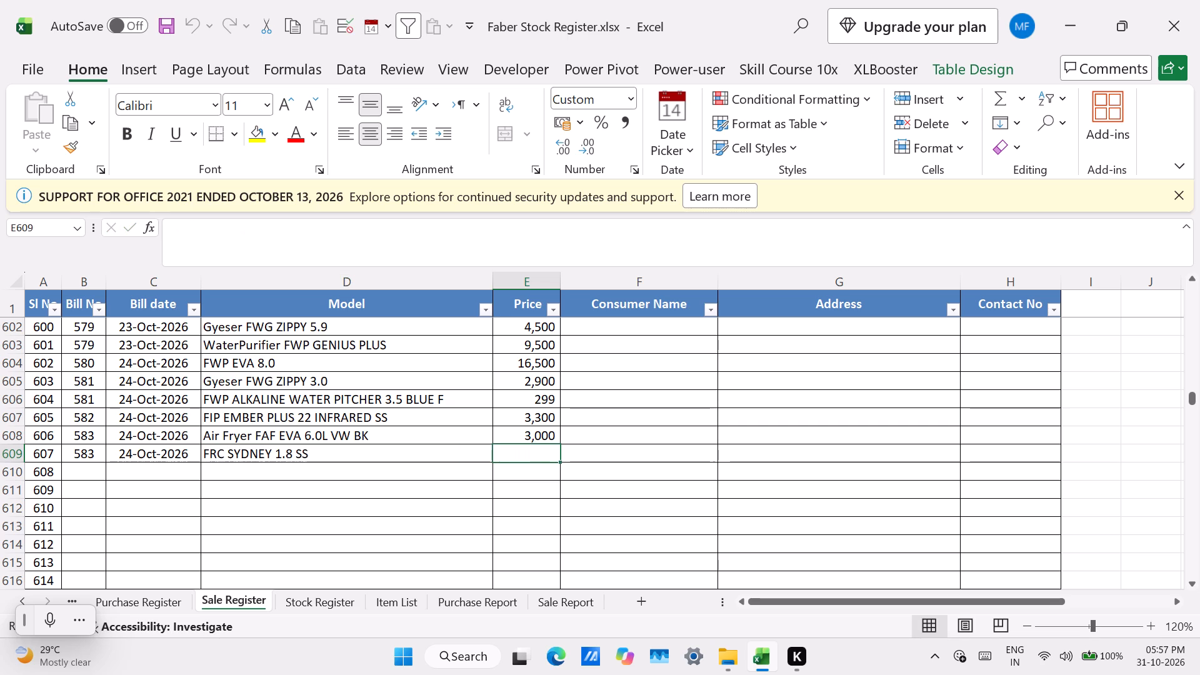
{"action": "type", "text": "2999"}
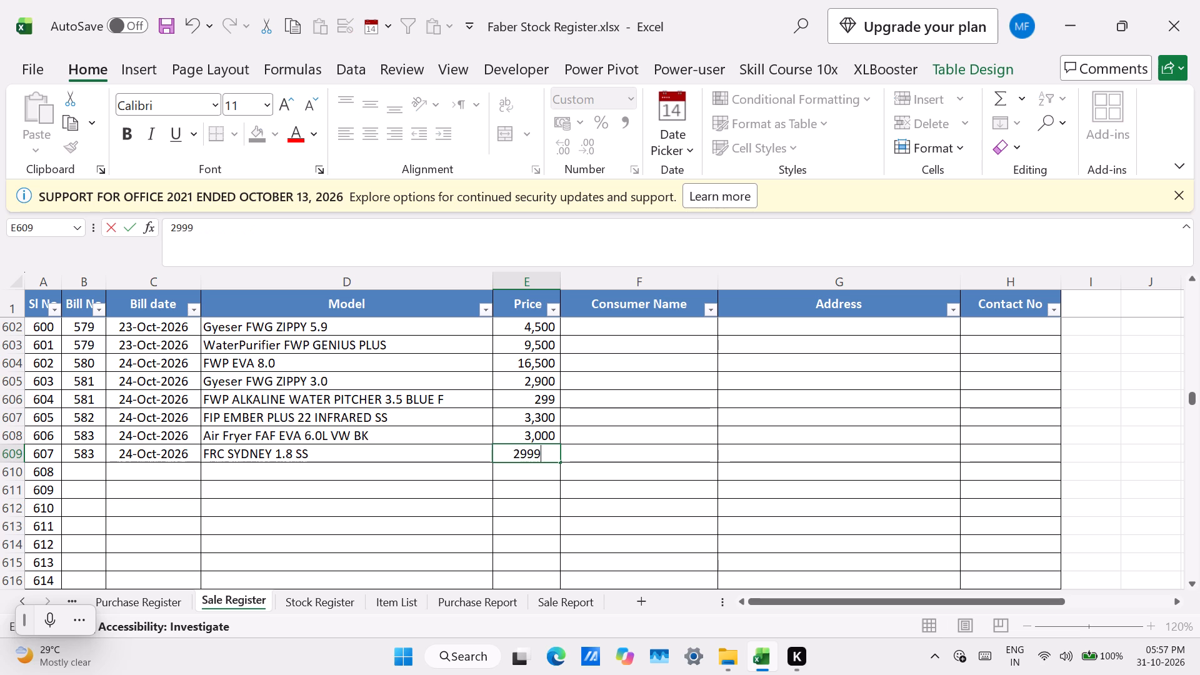
{"action": "key", "text": "BackSpace"}
{"action": "key", "text": "0"}
{"action": "key", "text": "Return"}
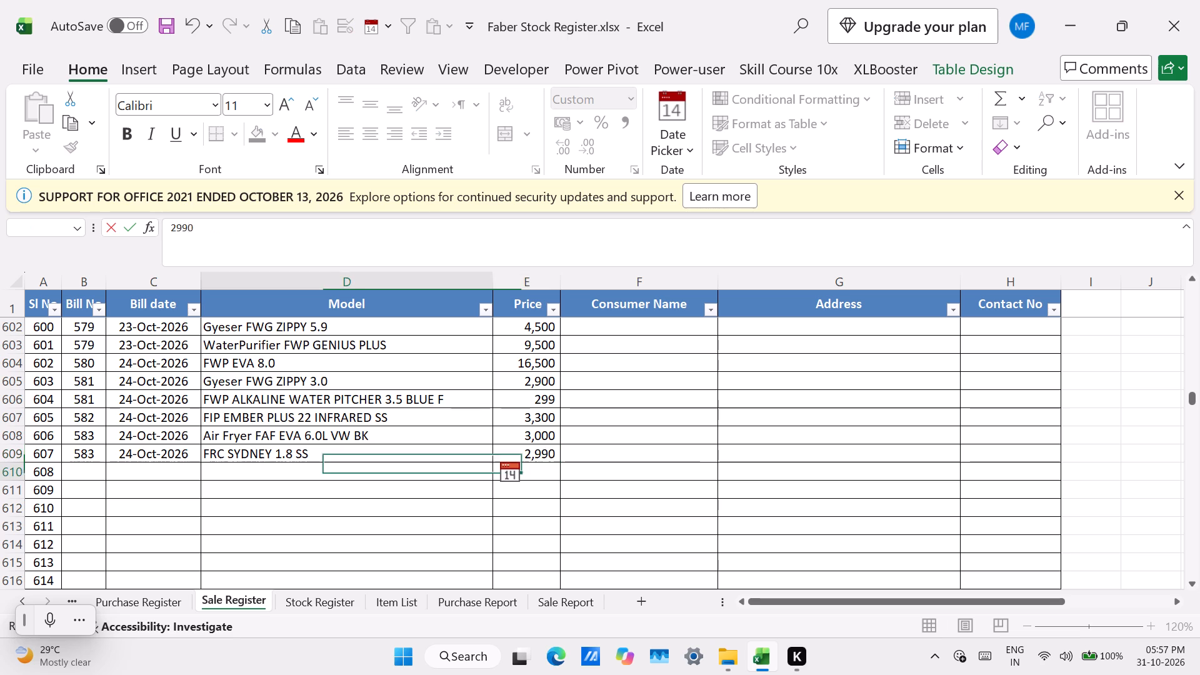
Enter bill number 584 with bill date 26-Oct-2026 in the row for Sl No 608.
{"action": "key", "text": "Left"}
{"action": "key", "text": "Left"}
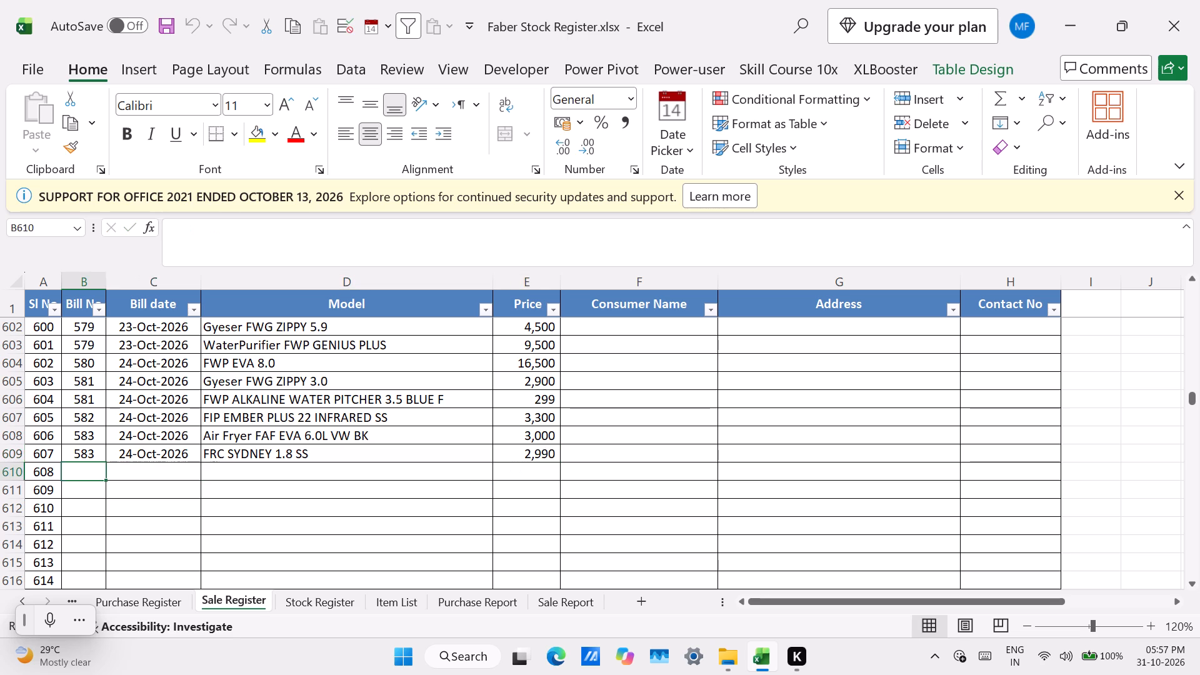
{"action": "type", "text": "584"}
{"action": "key", "text": "Right"}
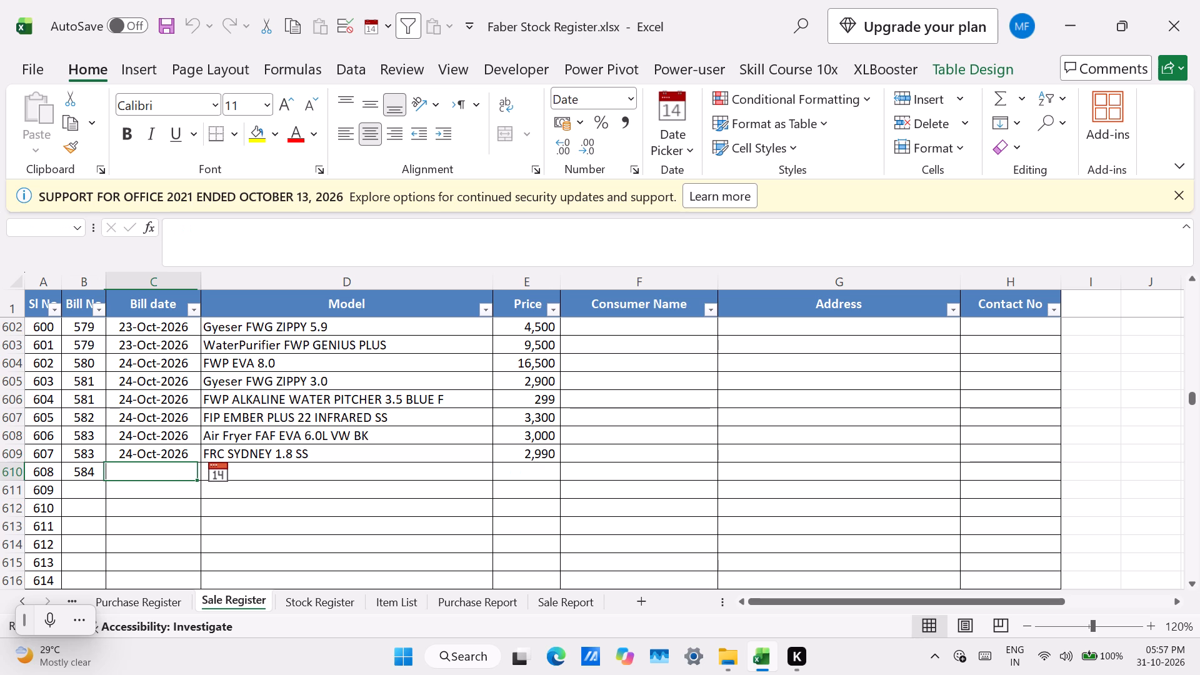
{"action": "left_click", "coordinate": [212, 473]}
{"action": "left_click", "coordinate": [266, 529]}
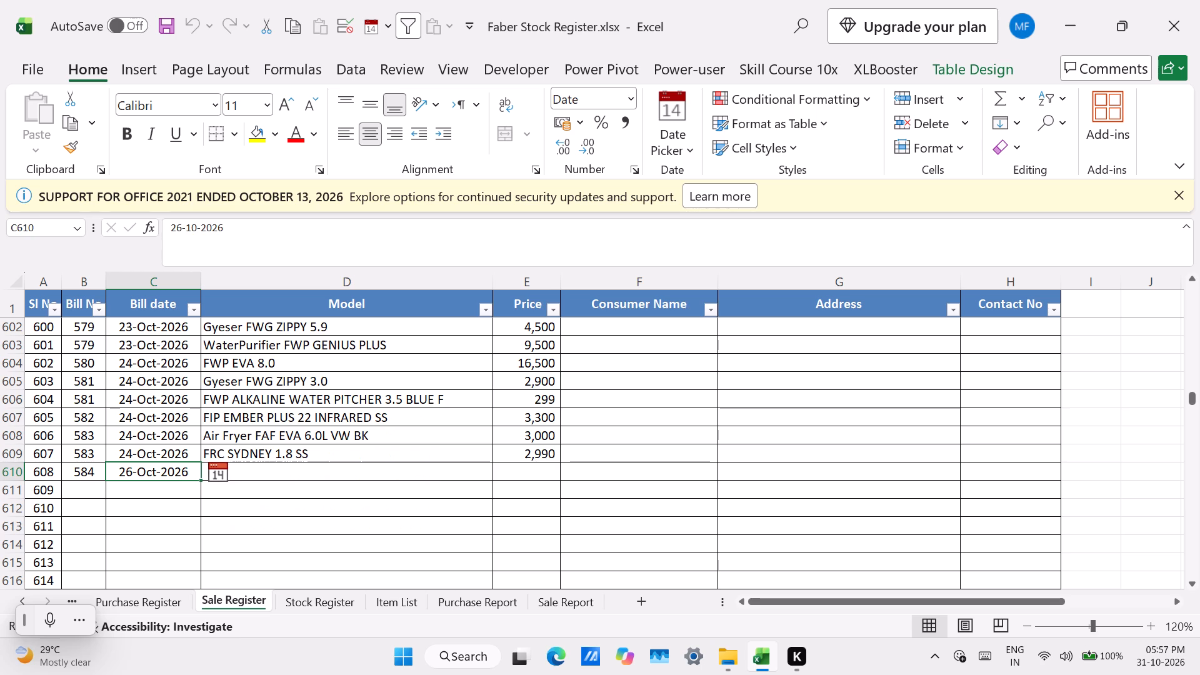
Enter model FMG CANDY 800W 3J+ 1 PC BK in the row for Sl No 608.
{"action": "left_click", "coordinate": [248, 476]}
{"action": "type", "text": "FMGH"}
{"action": "key", "text": "BackSpace"}
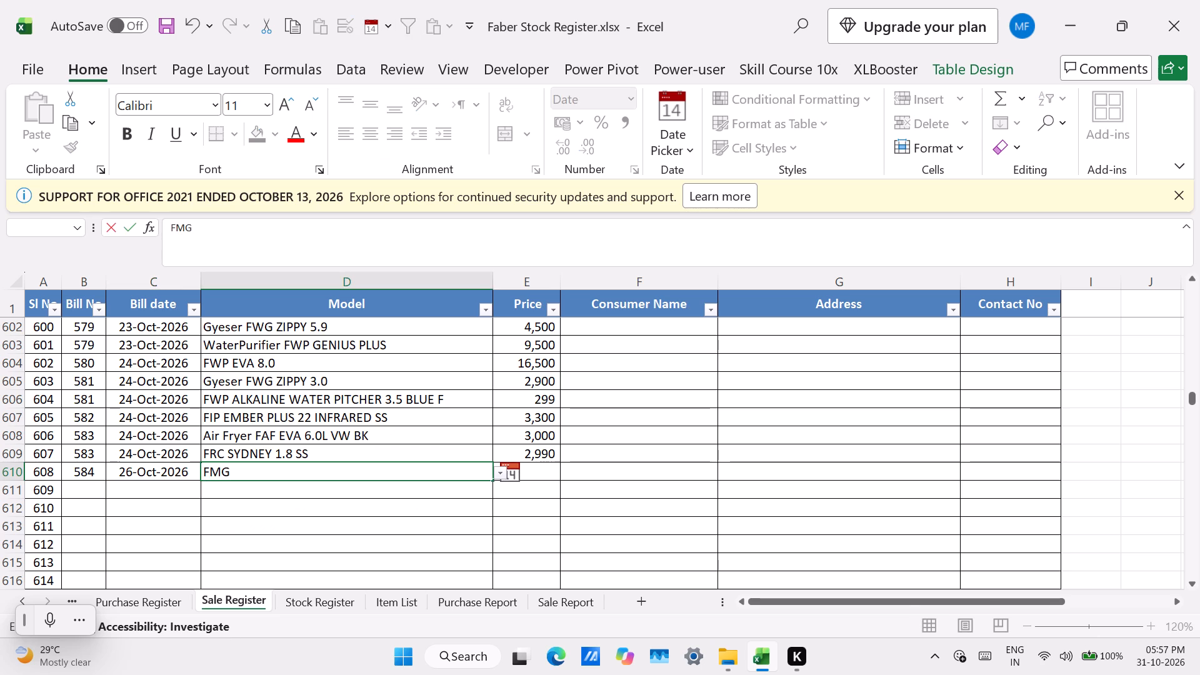
{"action": "left_click", "coordinate": [497, 471]}
{"action": "scroll", "coordinate": [356, 567], "scroll_direction": "down", "scroll_amount": 3}
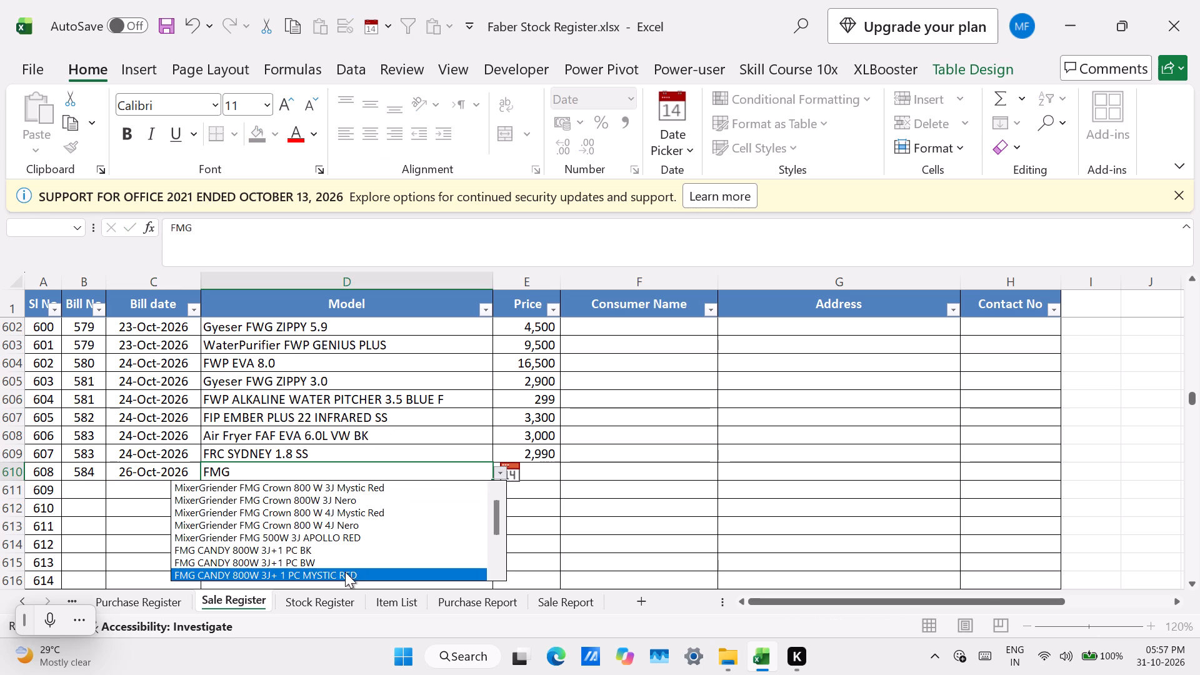
{"action": "left_click", "coordinate": [345, 572]}
{"action": "double_click", "coordinate": [456, 476]}
{"action": "key", "text": "BackSpace"}
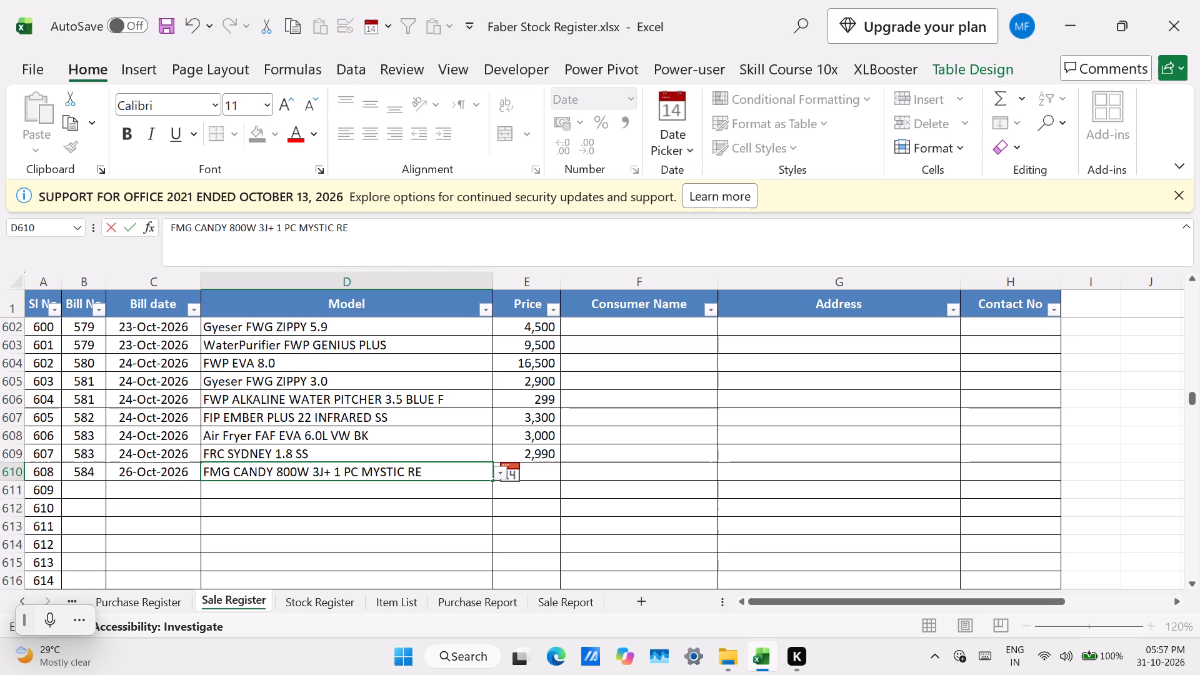
{"action": "key", "text": "BackSpace"}
{"action": "key", "text": "BackSpace"}
{"action": "key", "text": "BackSpace"}
{"action": "key", "text": "BackSpace"}
{"action": "key", "text": "BackSpace"}
{"action": "key", "text": "BackSpace"}
{"action": "key", "text": "BackSpace"}
{"action": "key", "text": "BackSpace"}
{"action": "key", "text": "BackSpace"}
{"action": "key", "text": "BackSpace"}
{"action": "key", "text": "space"}
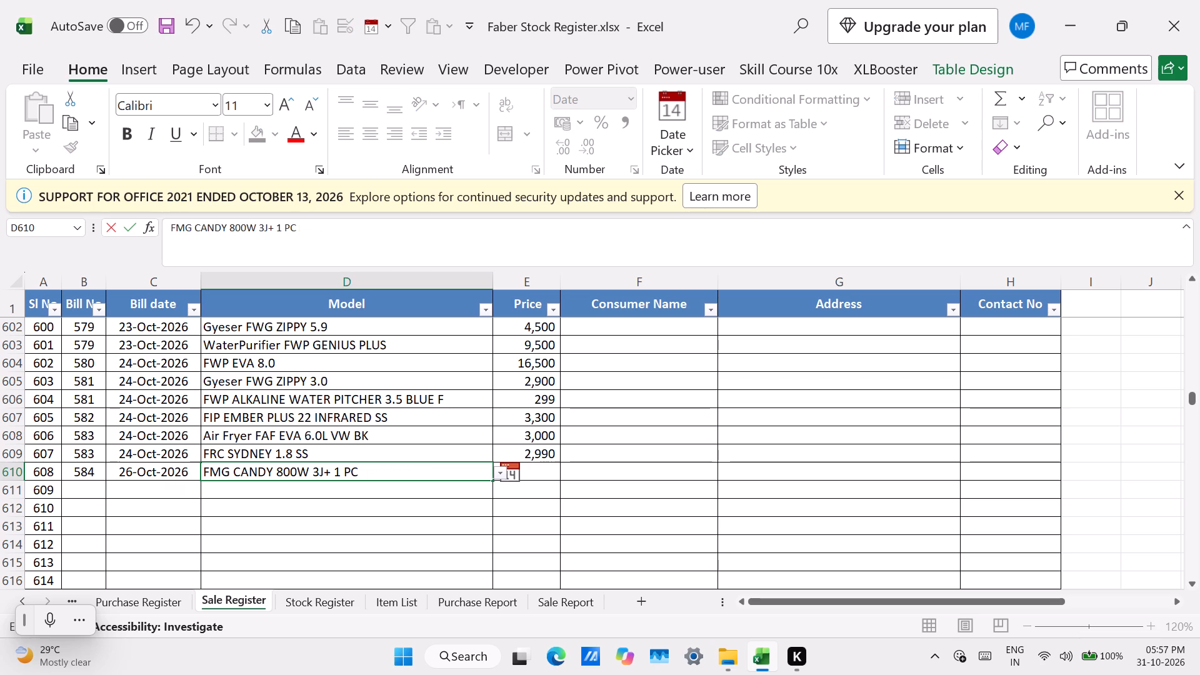
{"action": "type", "text": "BK"}
{"action": "key", "text": "Return"}
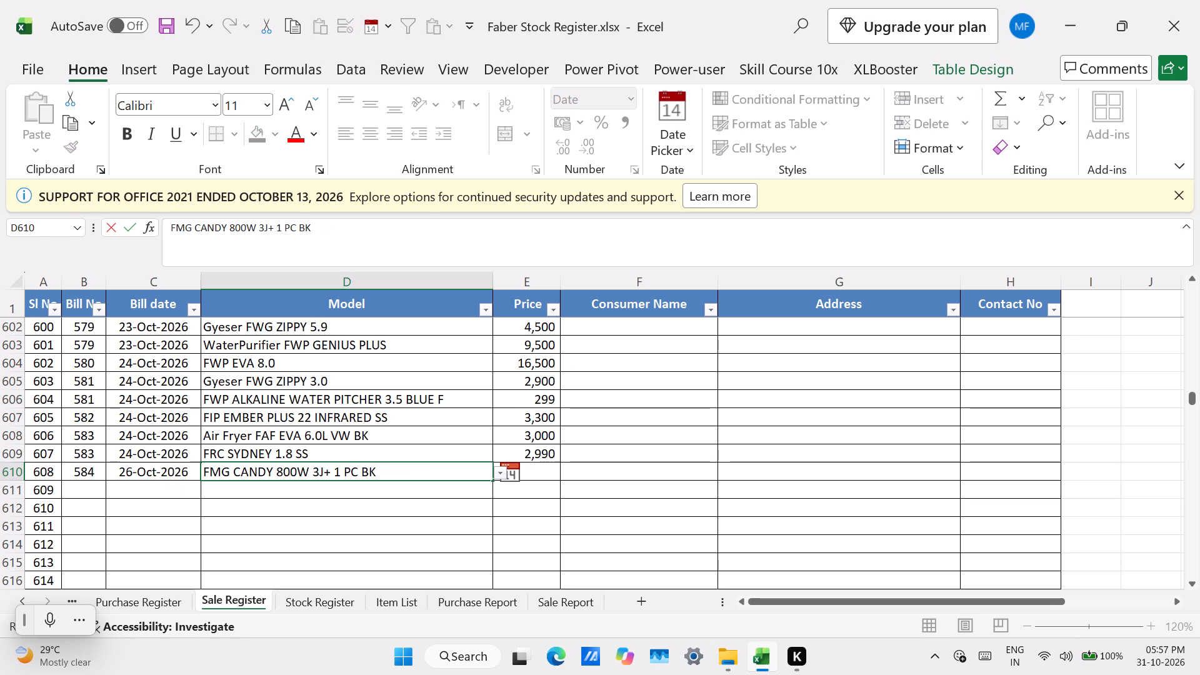
Enter model Kettle FK 1.2L SS in the row for Sl No 609.
{"action": "key", "text": "f"}
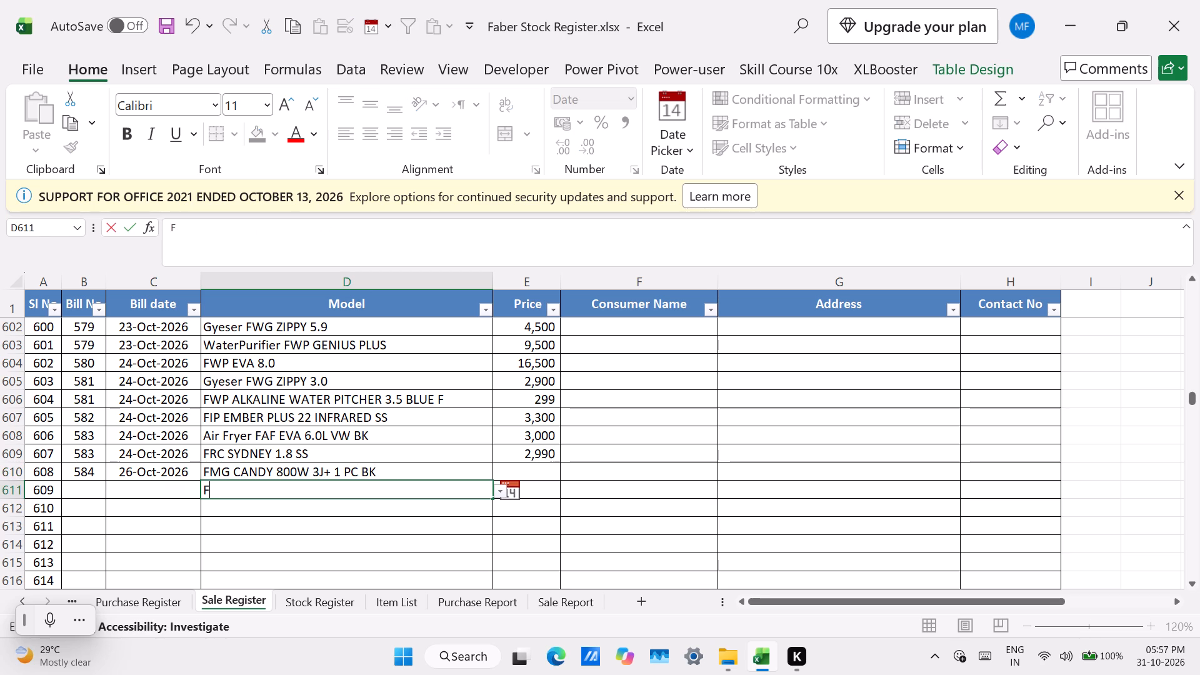
{"action": "key", "text": "k"}
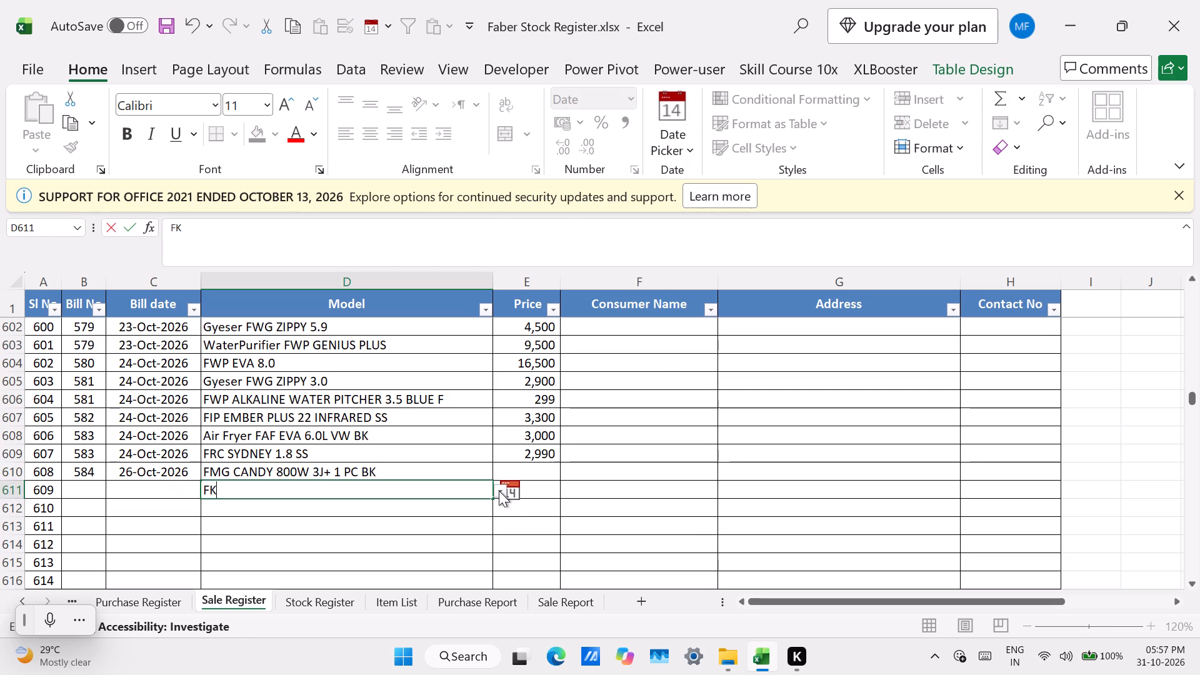
{"action": "left_click", "coordinate": [499, 490]}
{"action": "left_click", "coordinate": [705, 426]}
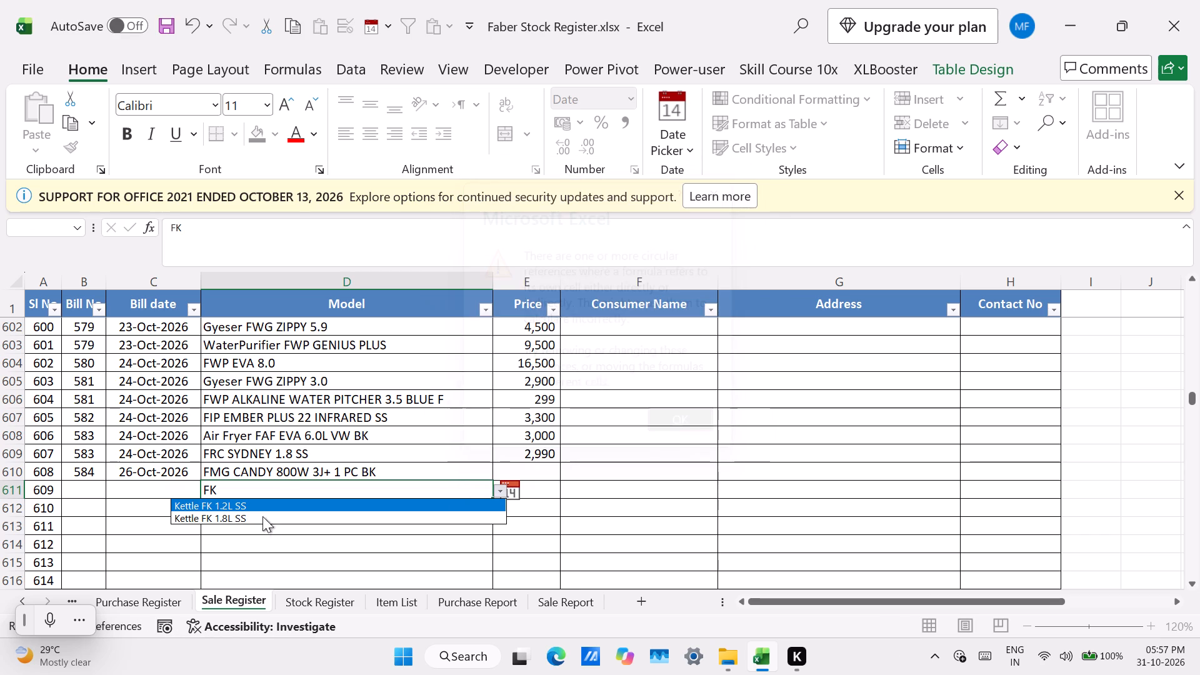
{"action": "left_click", "coordinate": [261, 507]}
Enter bill number 584 with bill date 26-Oct-2026 in the row for Sl No 609.
{"action": "left_click", "coordinate": [88, 487]}
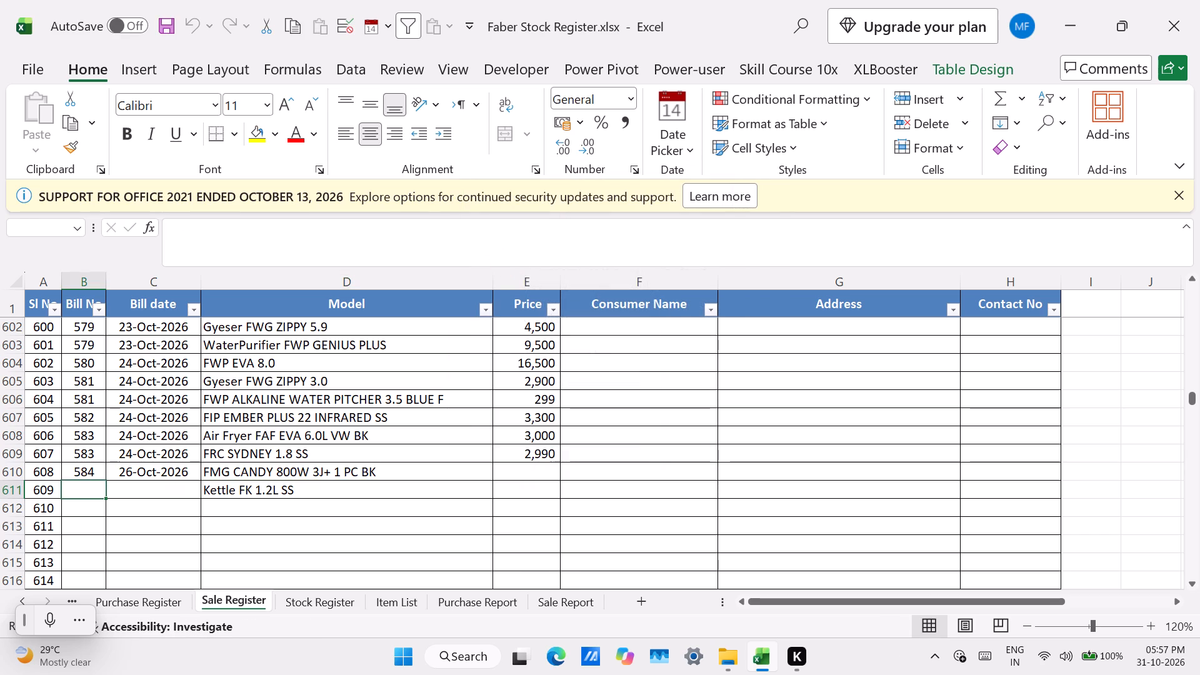
{"action": "type", "text": "584"}
{"action": "key", "text": "Right"}
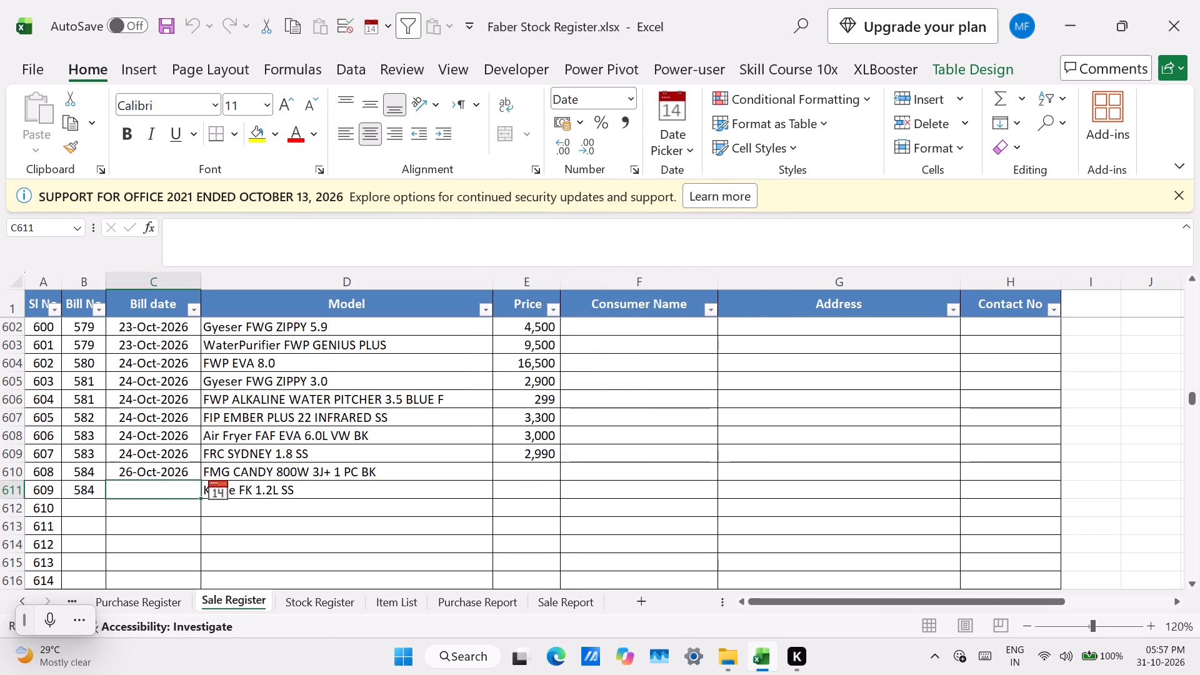
{"action": "left_click", "coordinate": [214, 487]}
{"action": "left_click", "coordinate": [266, 531]}
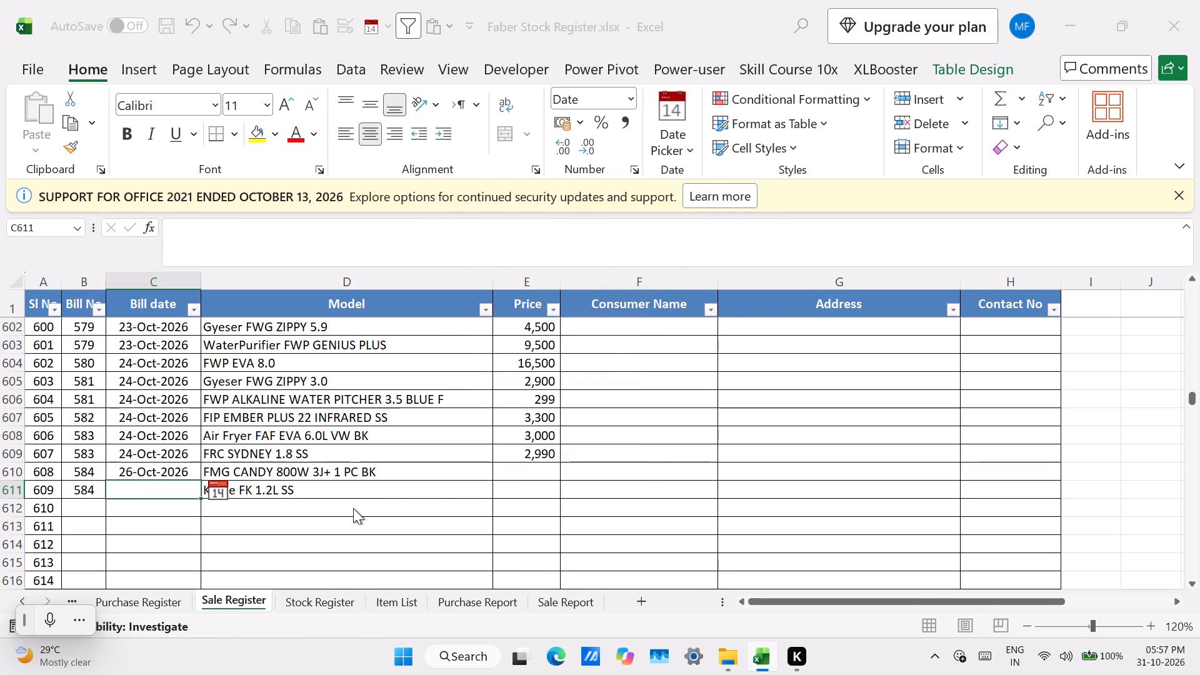
Enter prices 2900 for the FMG CANDY 800W row and 800 for the Kettle FK 1.2L SS row.
{"action": "left_click", "coordinate": [509, 469]}
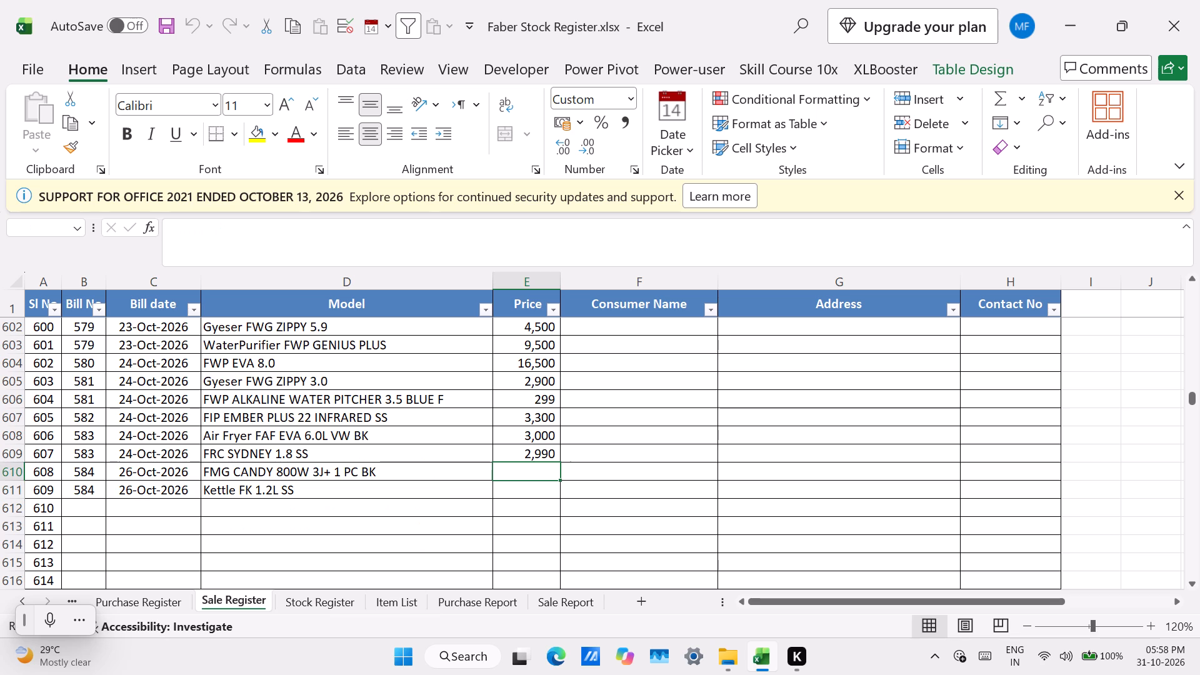
{"action": "type", "text": "2900"}
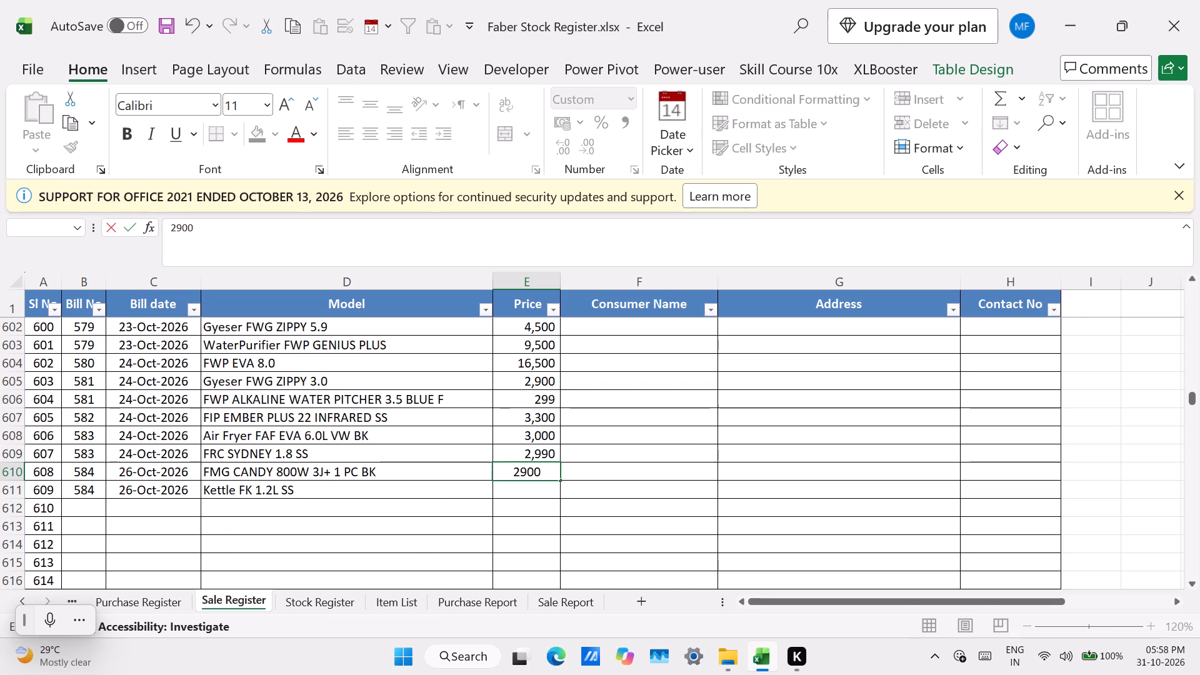
{"action": "key", "text": "Return"}
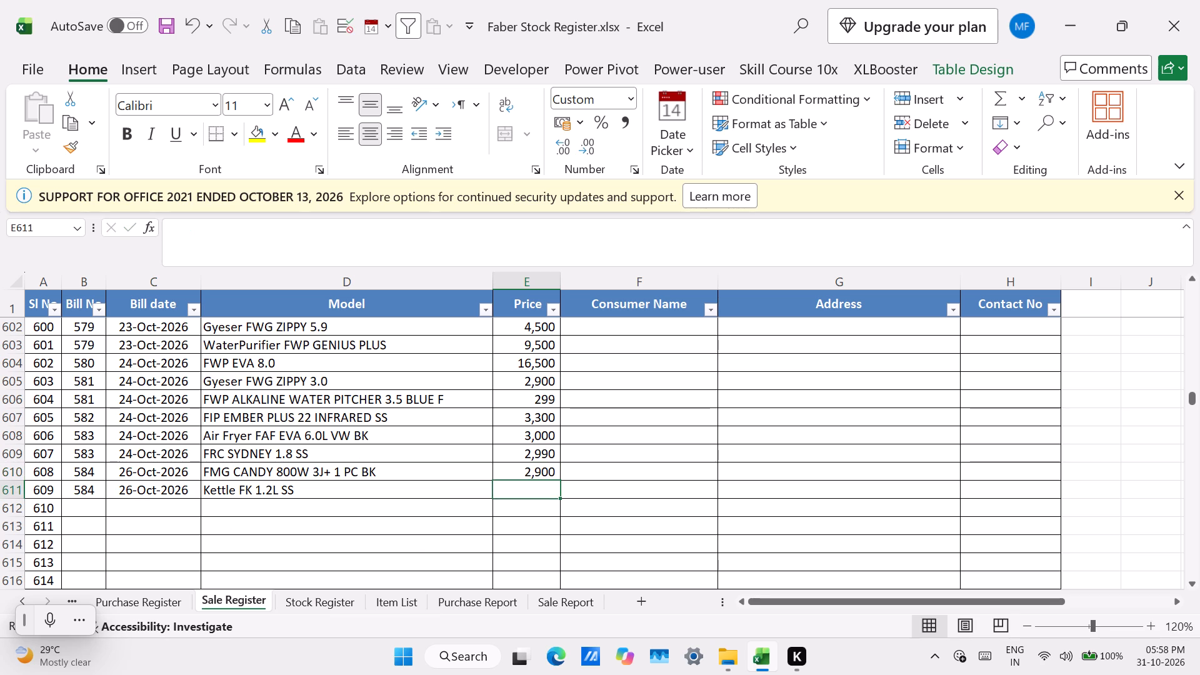
{"action": "type", "text": "800"}
{"action": "key", "text": "Return"}
Enter bill number 585 with bill date 27-Oct-2026 in the row for Sl No 610.
{"action": "key", "text": "Left"}
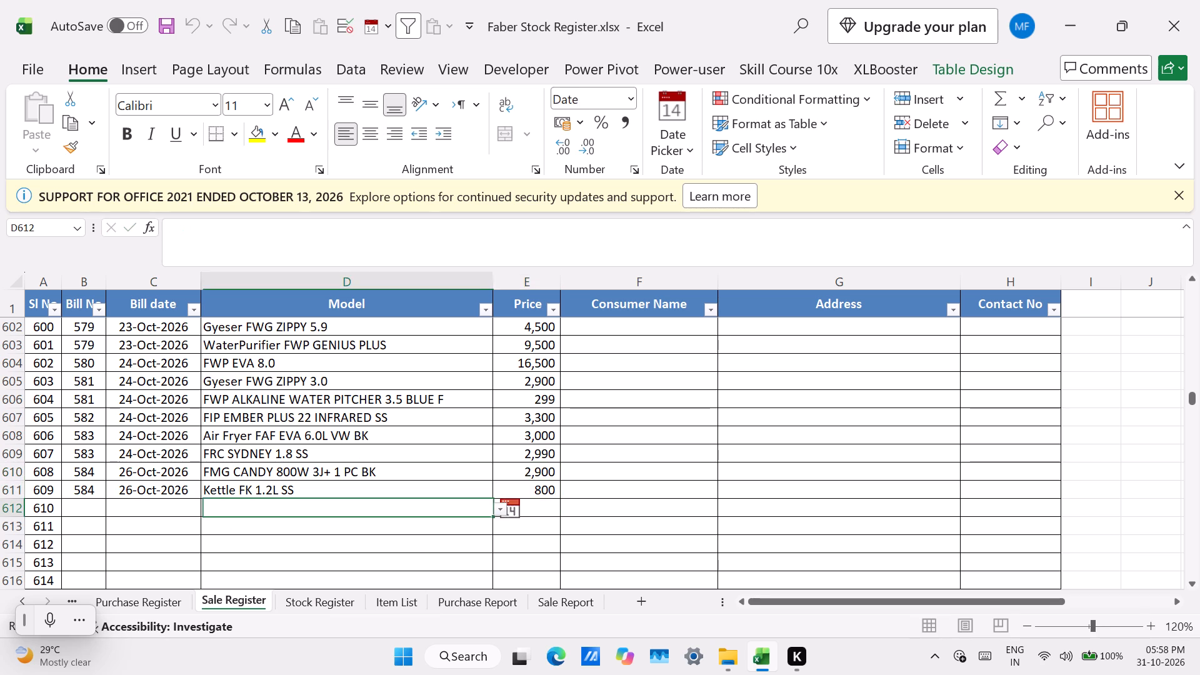
{"action": "key", "text": "Left"}
{"action": "key", "text": "Left"}
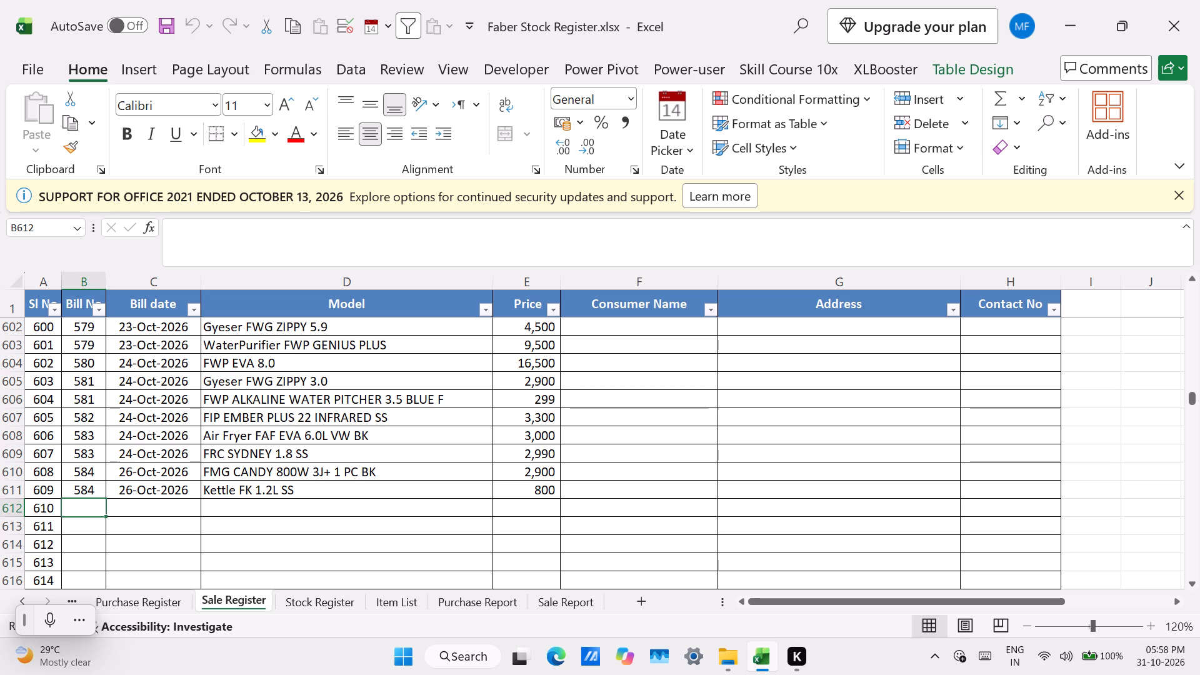
{"action": "type", "text": "585"}
{"action": "key", "text": "Right"}
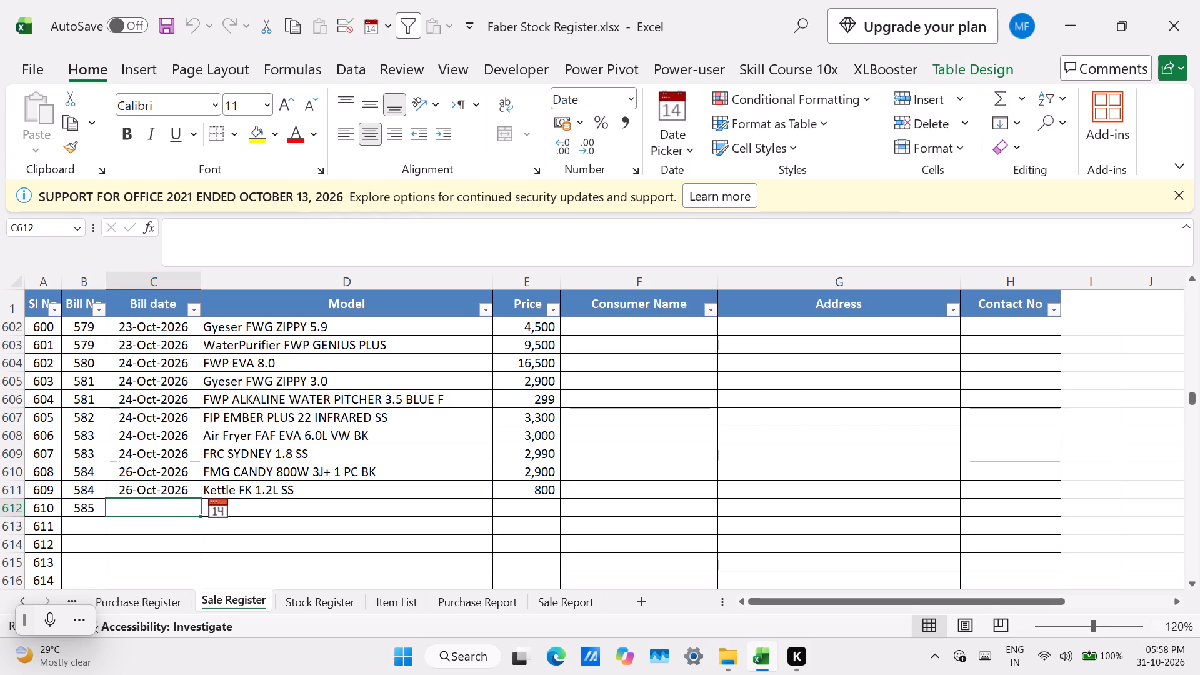
{"action": "scroll", "coordinate": [272, 394], "scroll_direction": "down", "scroll_amount": 1}
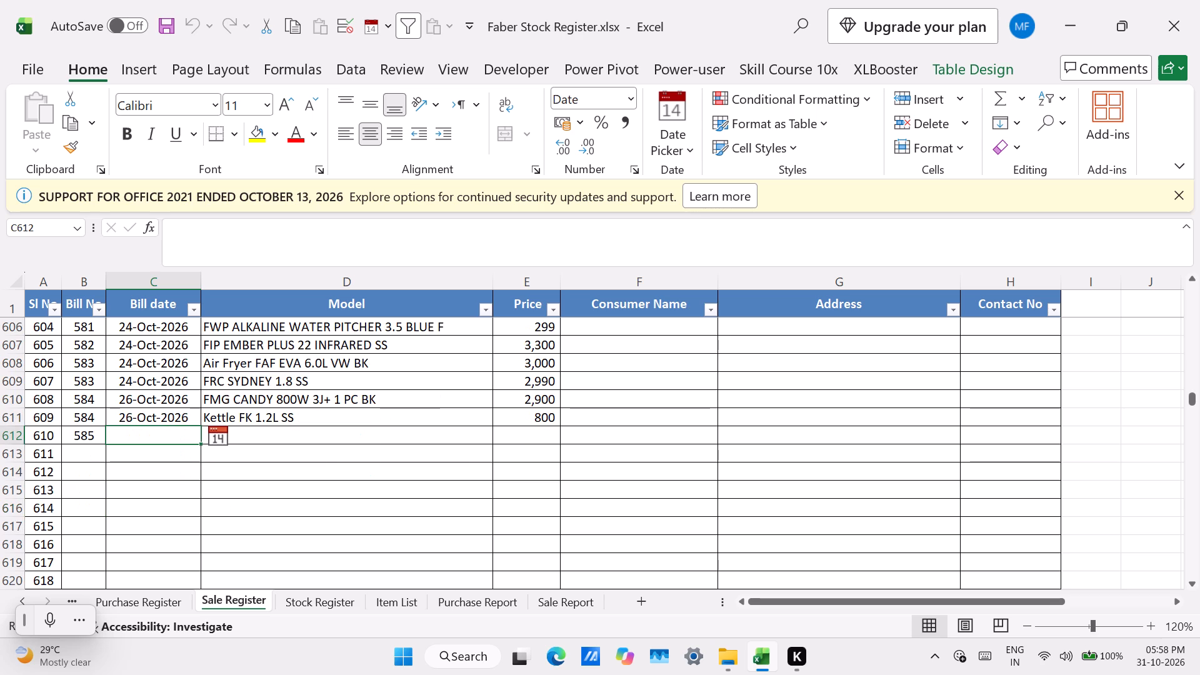
{"action": "left_click", "coordinate": [219, 434]}
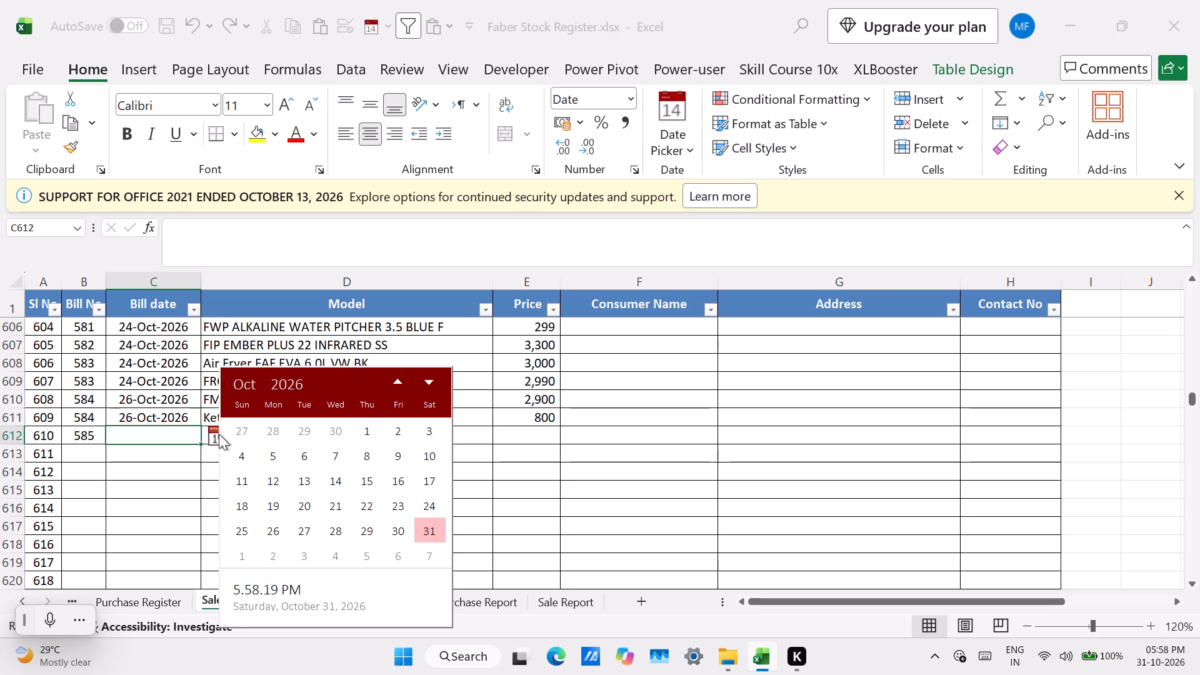
{"action": "left_click", "coordinate": [289, 532]}
Enter model HOOD ZEAL BLDC HC FC FL BK IN 75 C with price 20000 in the row for Sl No 610.
{"action": "left_click", "coordinate": [306, 437]}
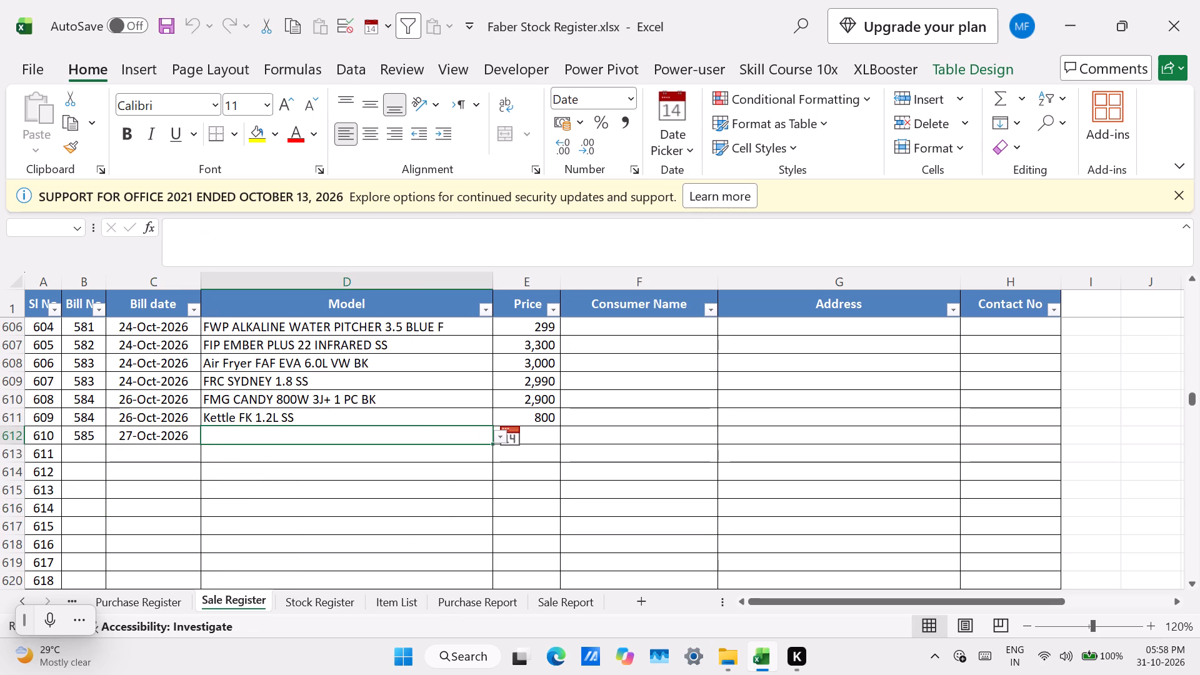
{"action": "type", "text": "ZEAL"}
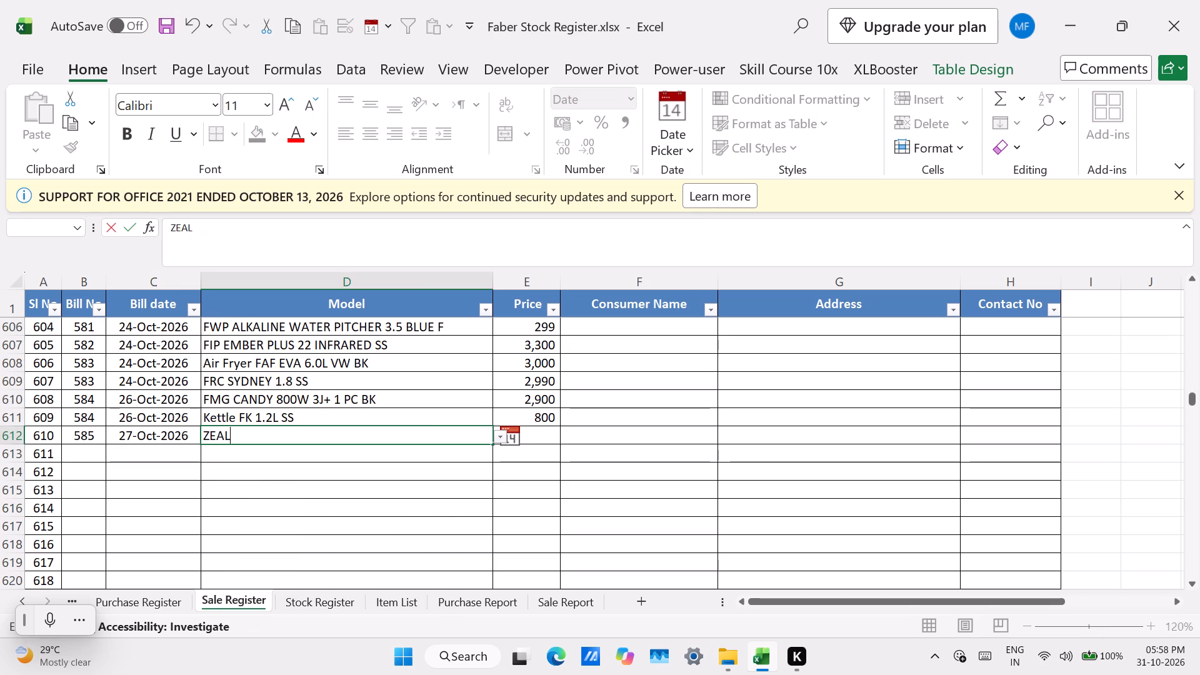
{"action": "left_click", "coordinate": [502, 436]}
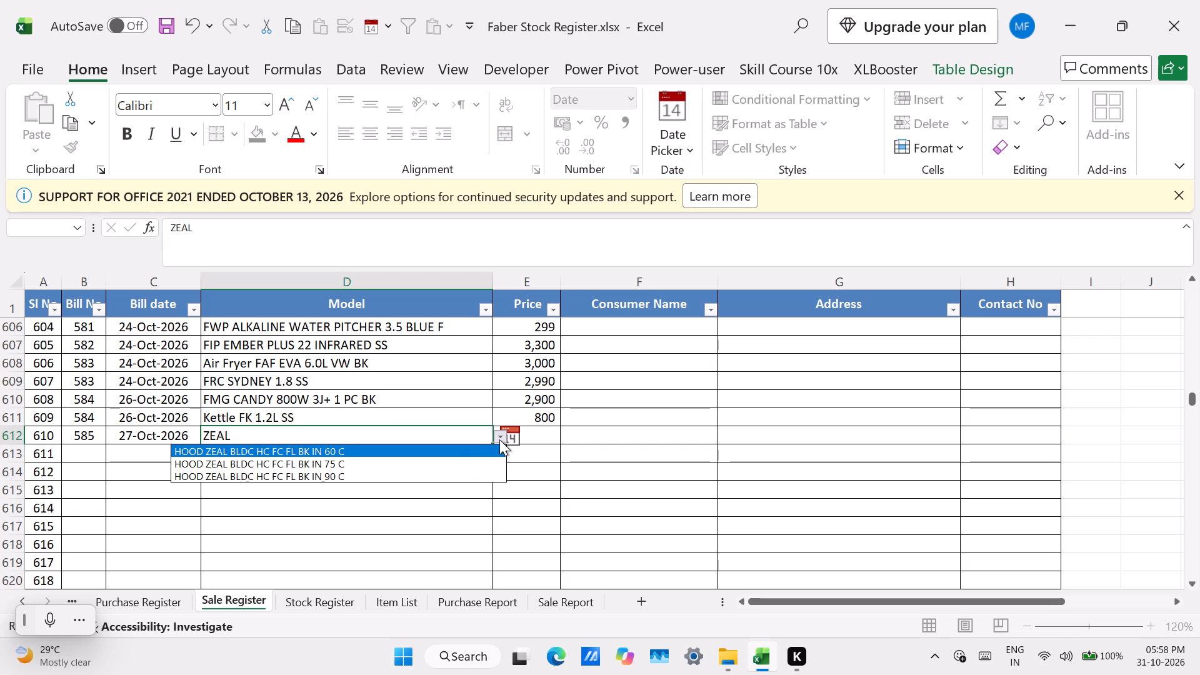
{"action": "left_click", "coordinate": [374, 461]}
{"action": "left_click", "coordinate": [536, 437]}
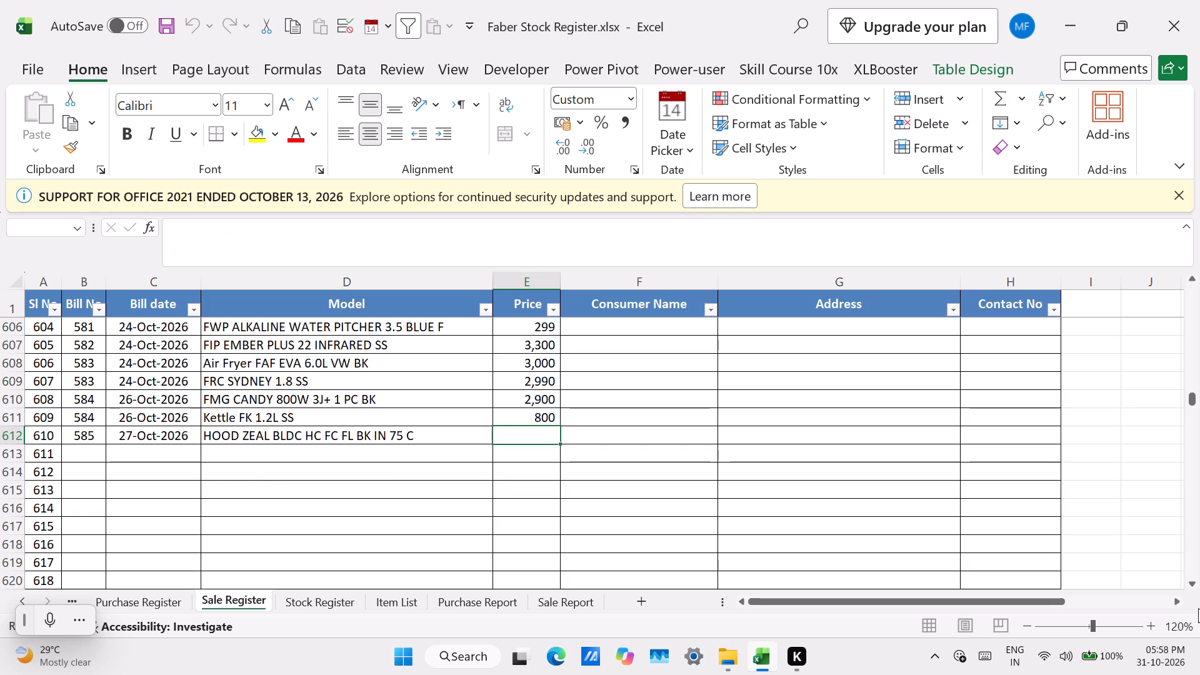
{"action": "type", "text": "20000"}
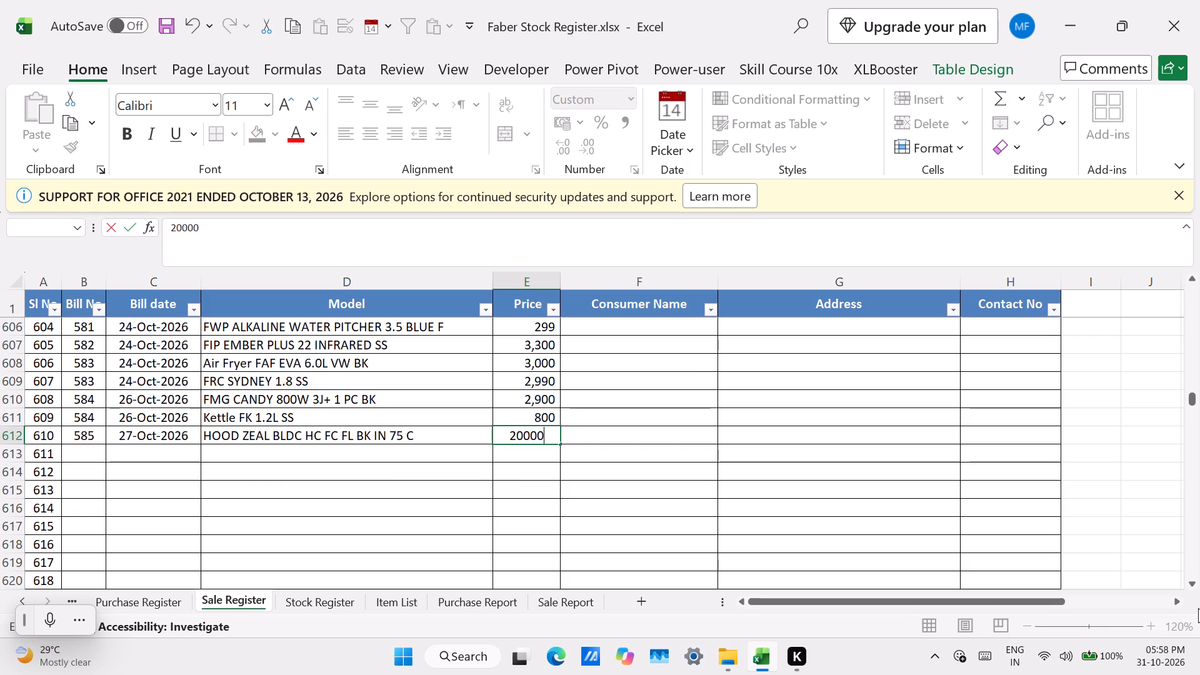
{"action": "key", "text": "Down"}
Enter bill number 586 in the row for Sl No 611.
{"action": "key", "text": "Left"}
{"action": "key", "text": "Left"}
{"action": "key", "text": "Left"}
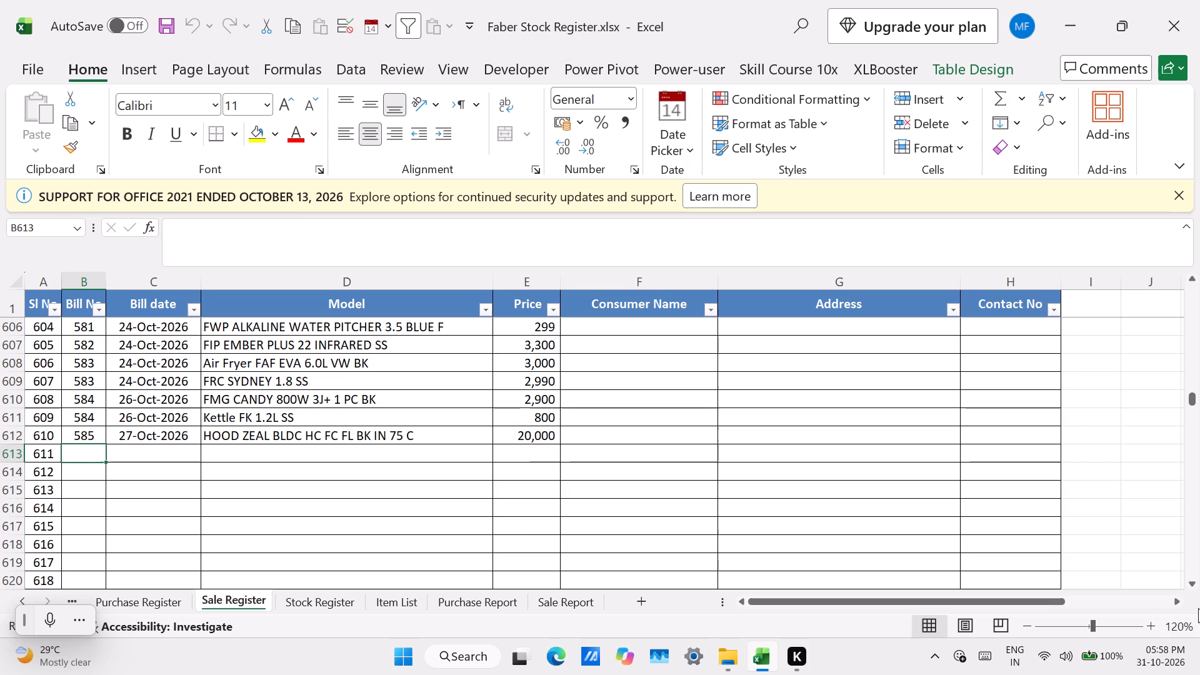
{"action": "type", "text": "54"}
{"action": "key", "text": "BackSpace"}
{"action": "type", "text": "86"}
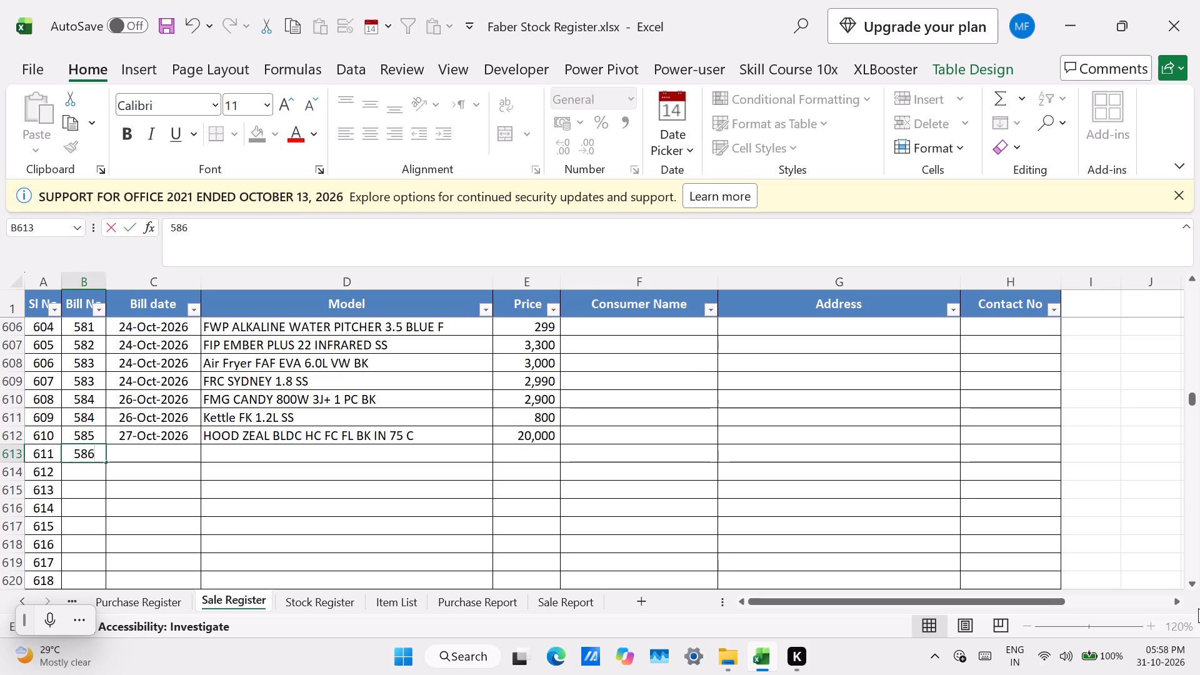
{"action": "key", "text": "Right"}
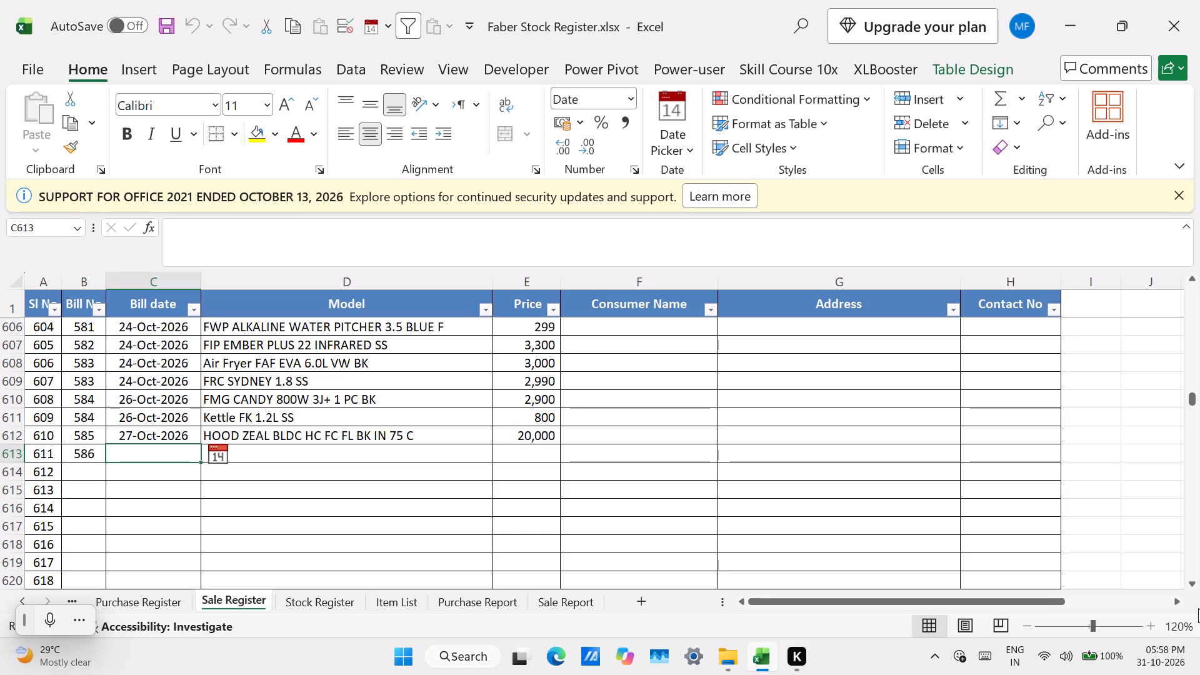
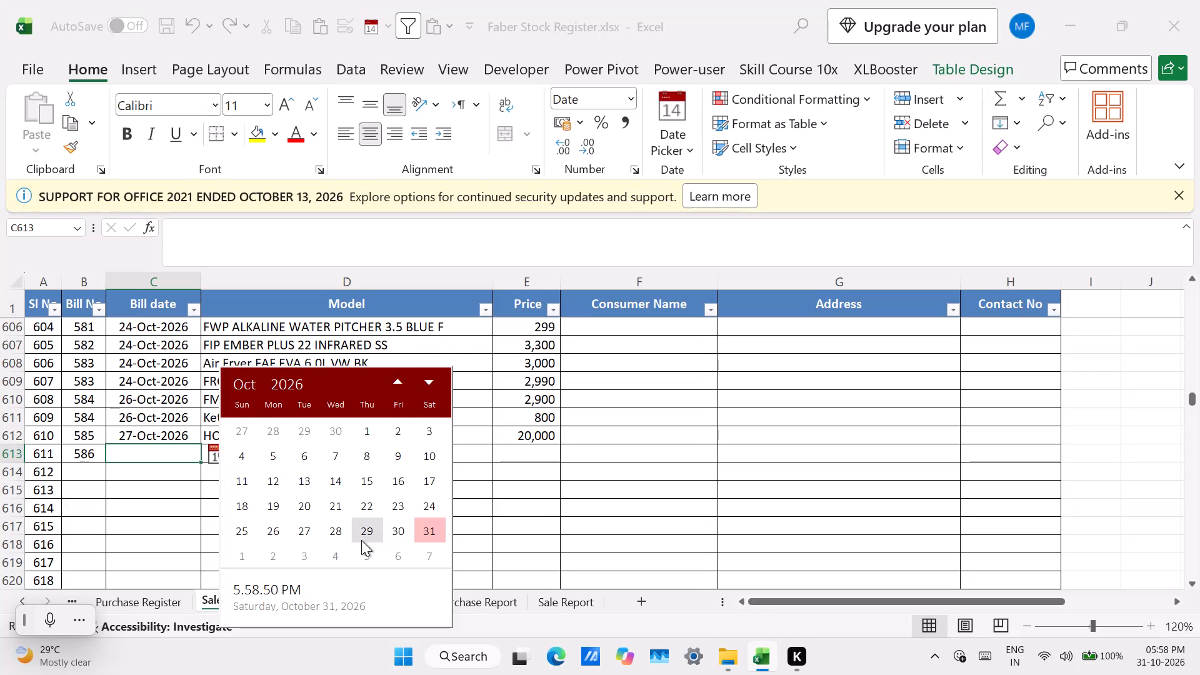
Set the bill date to 29-Oct-2026 in the rows for Sl No 611 and 612.
{"action": "left_click", "coordinate": [361, 540]}
{"action": "left_click", "coordinate": [187, 476]}
{"action": "left_click", "coordinate": [220, 472]}
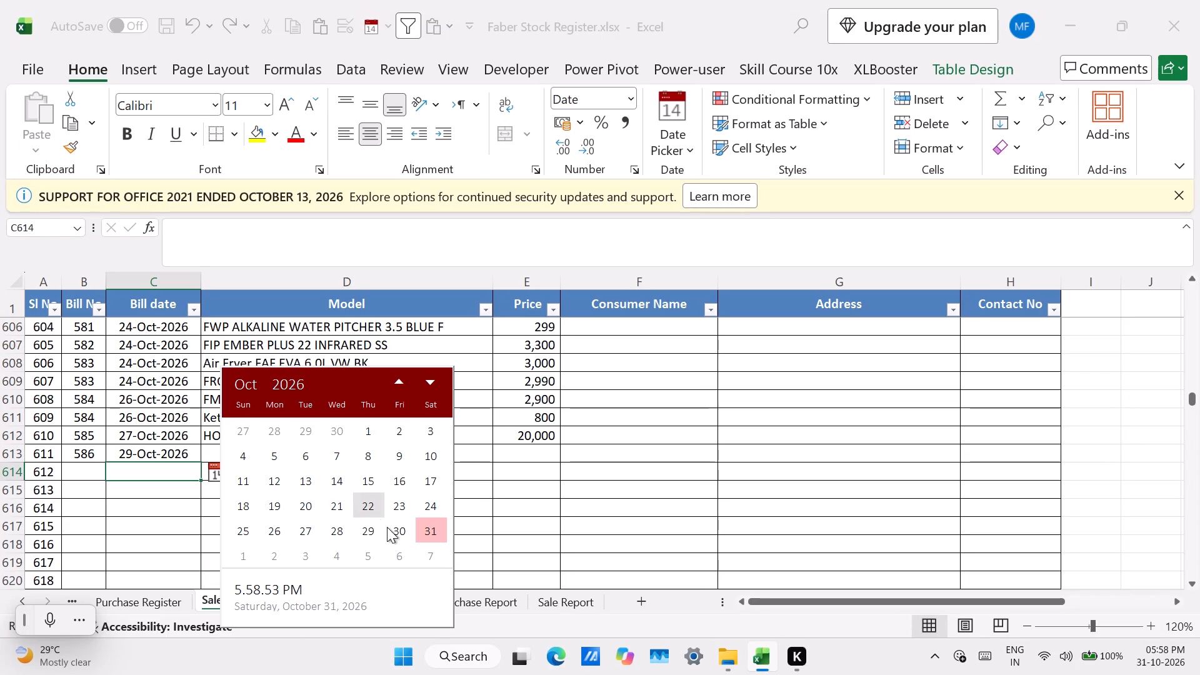
{"action": "left_click", "coordinate": [371, 532]}
Enter model WaterPurifier FWP GENIUS PLUS with price 9300 in the row for Sl No 611.
{"action": "left_click", "coordinate": [233, 452]}
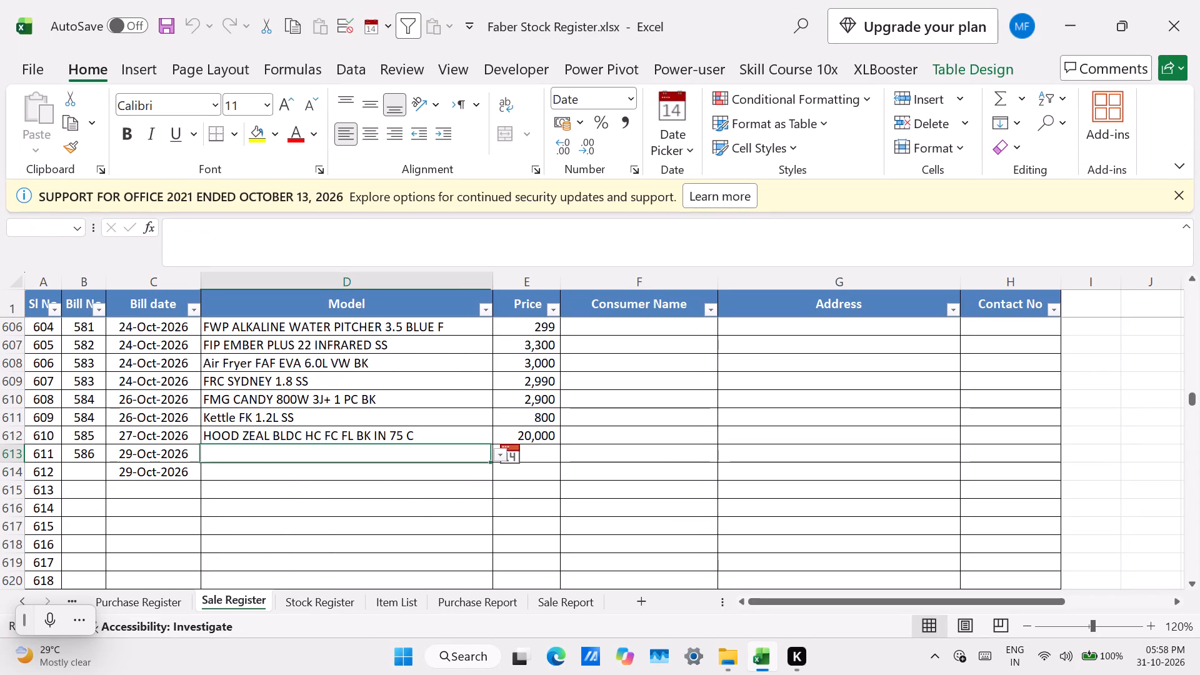
{"action": "type", "text": "GWE=="}
{"action": "key", "text": "BackSpace"}
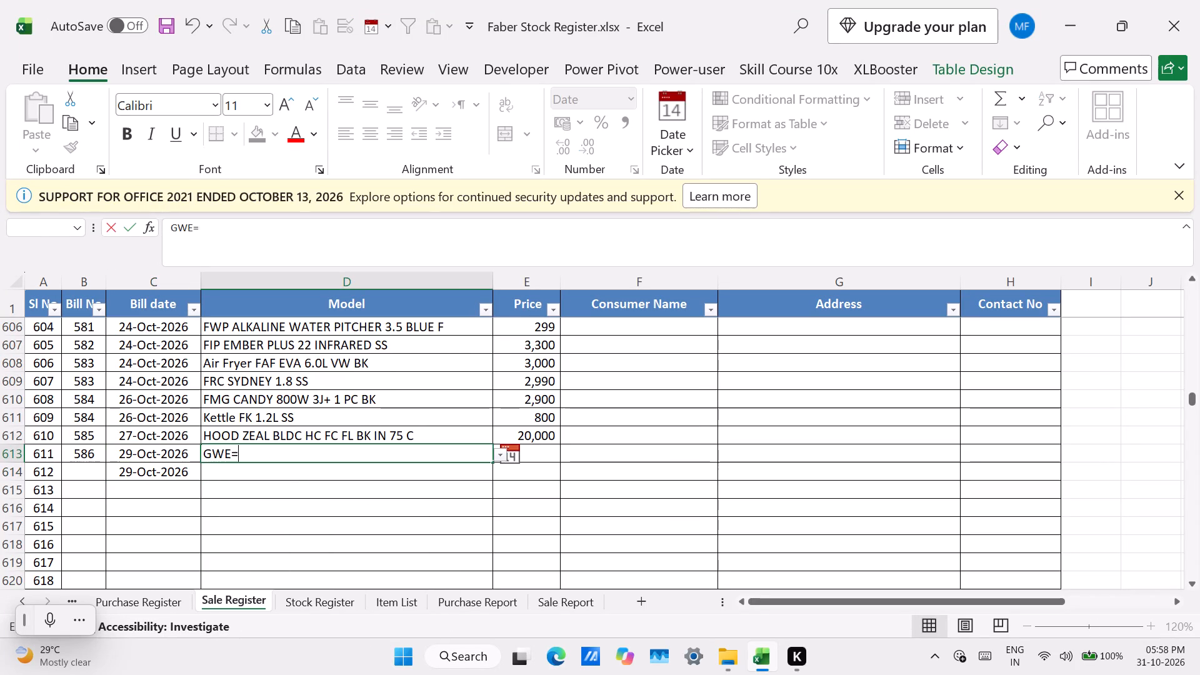
{"action": "key", "text": "BackSpace"}
{"action": "key", "text": "BackSpace"}
{"action": "key", "text": "BackSpace"}
{"action": "type", "text": "ENIYUS"}
{"action": "key", "text": "BackSpace"}
{"action": "key", "text": "BackSpace"}
{"action": "key", "text": "BackSpace"}
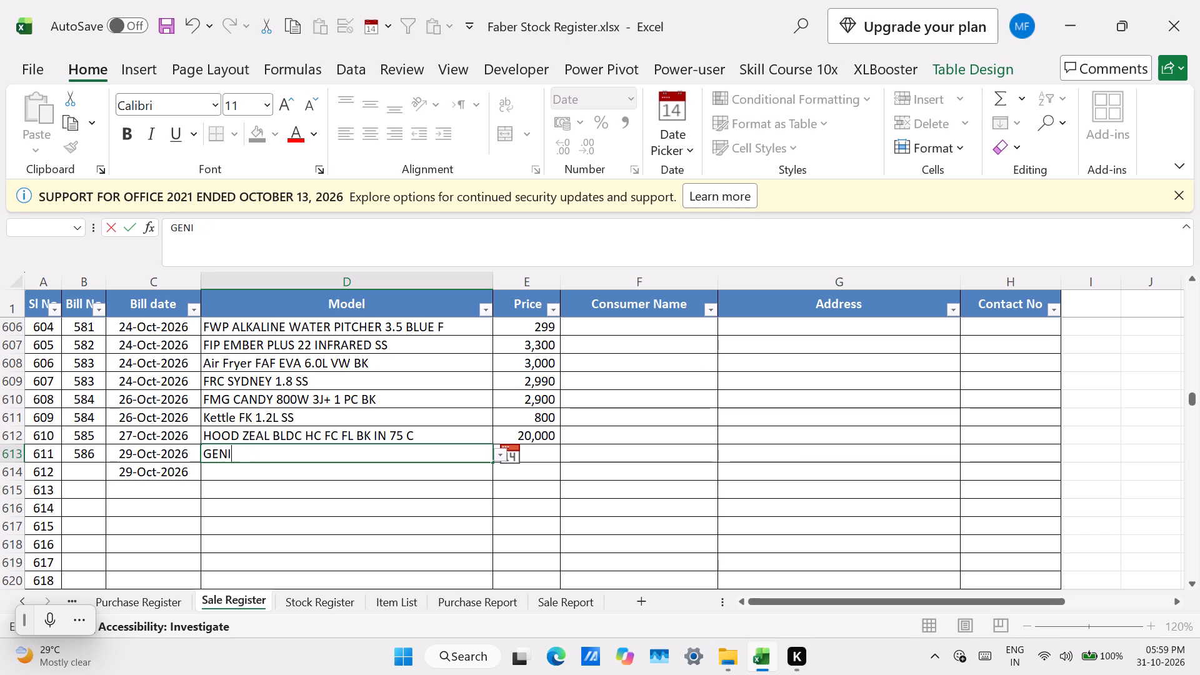
{"action": "type", "text": "US"}
{"action": "left_click", "coordinate": [502, 456]}
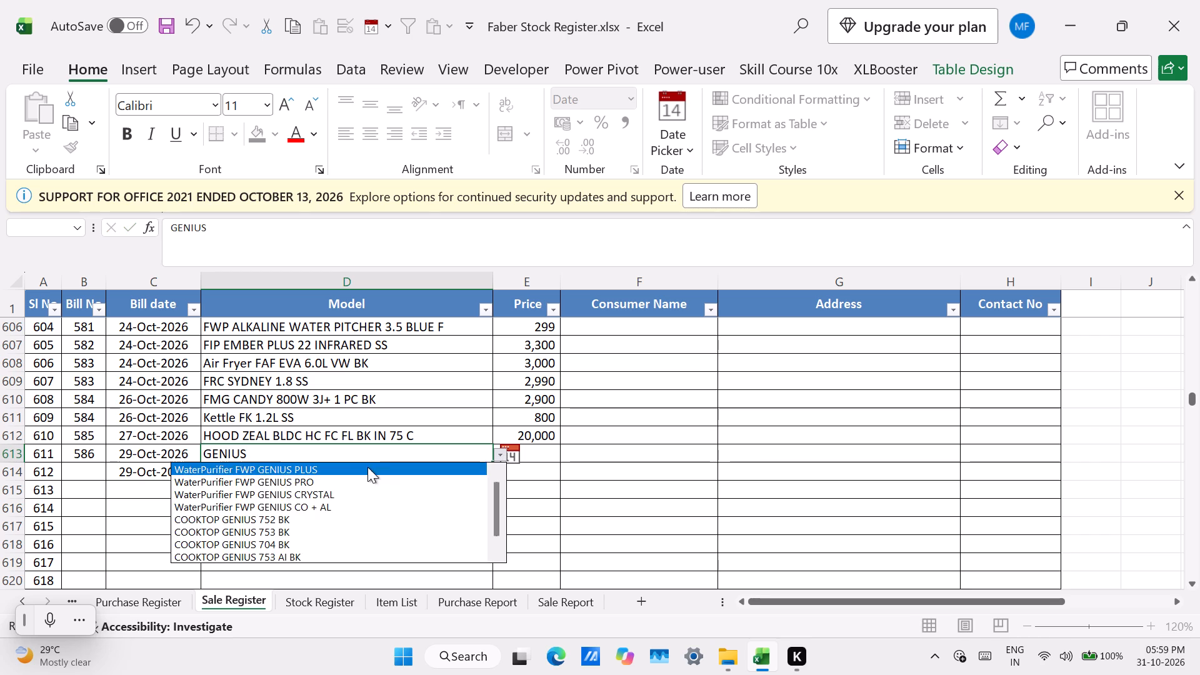
{"action": "left_click", "coordinate": [364, 461]}
{"action": "left_click", "coordinate": [497, 460]}
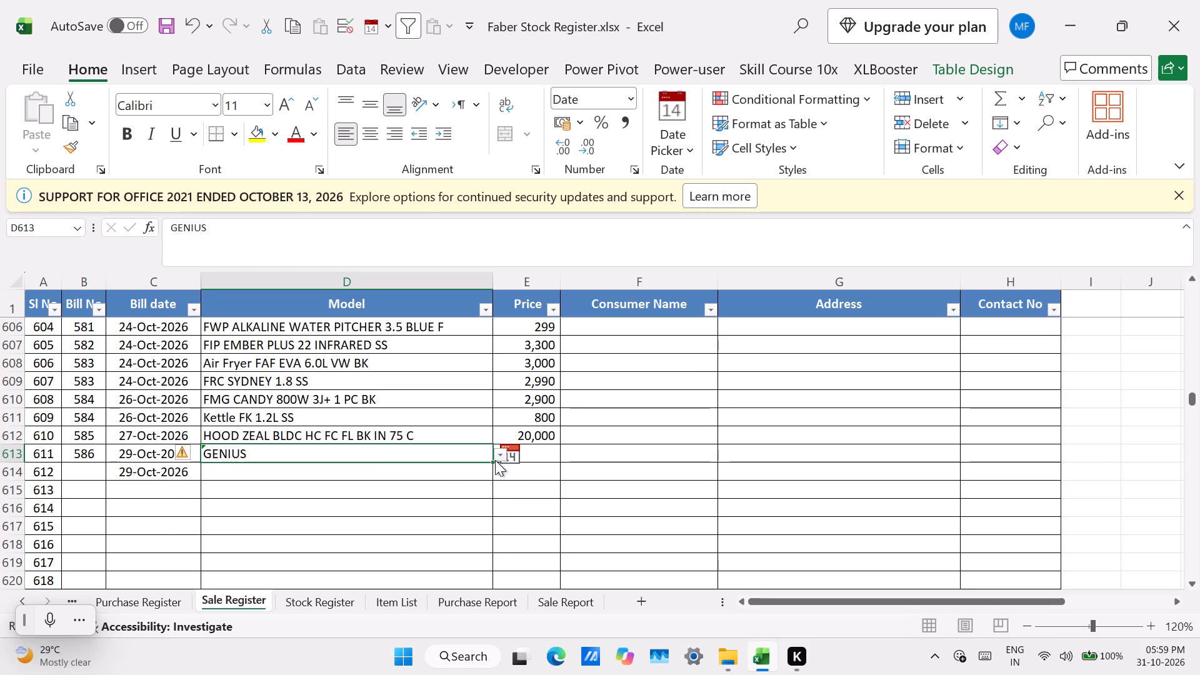
{"action": "left_click", "coordinate": [430, 469]}
{"action": "left_click", "coordinate": [537, 452]}
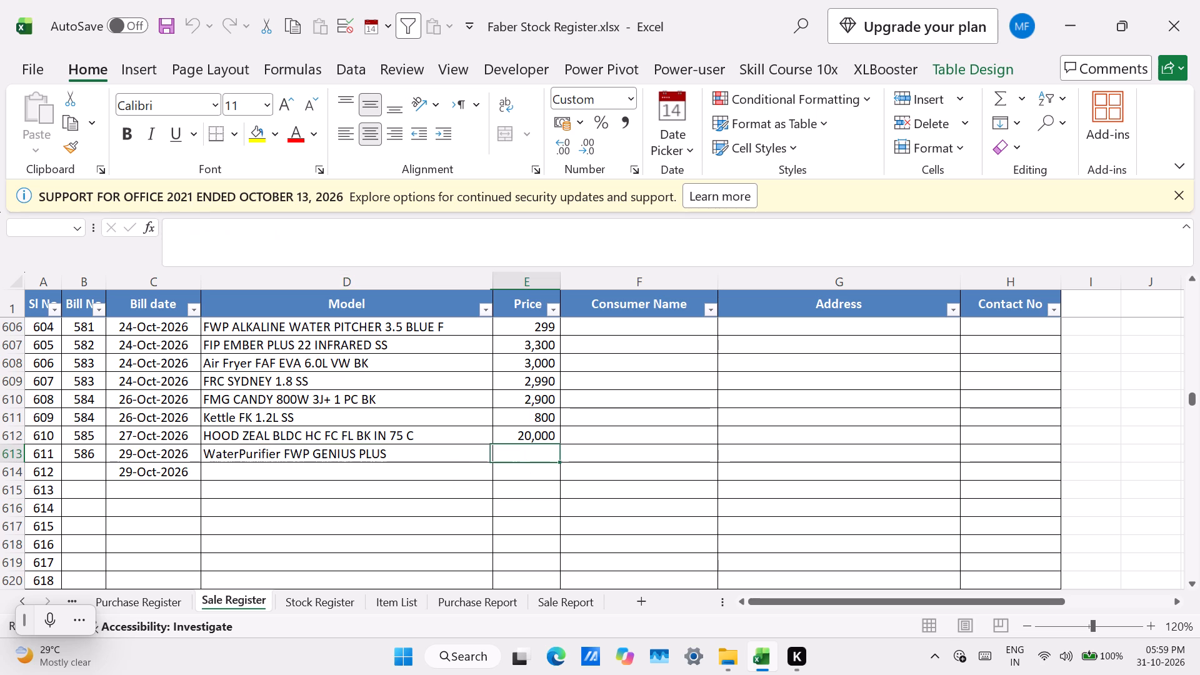
{"action": "type", "text": "9300"}
{"action": "key", "text": "Down"}
Search the model list for FSB and choose Sportz Blender FSB 2in1 NERO in the row for Sl No 612.
{"action": "key", "text": "Left"}
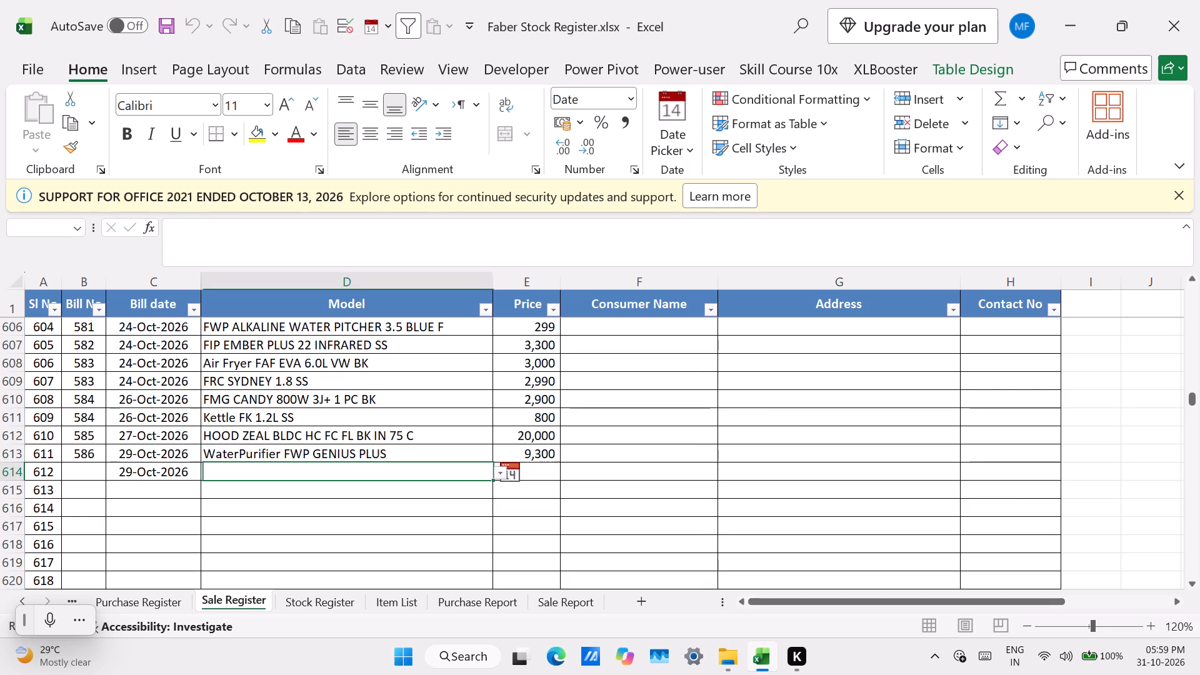
{"action": "type", "text": "FSN="}
{"action": "key", "text": "BackSpace"}
{"action": "key", "text": "BackSpace"}
{"action": "type", "text": "B"}
{"action": "key", "text": "space"}
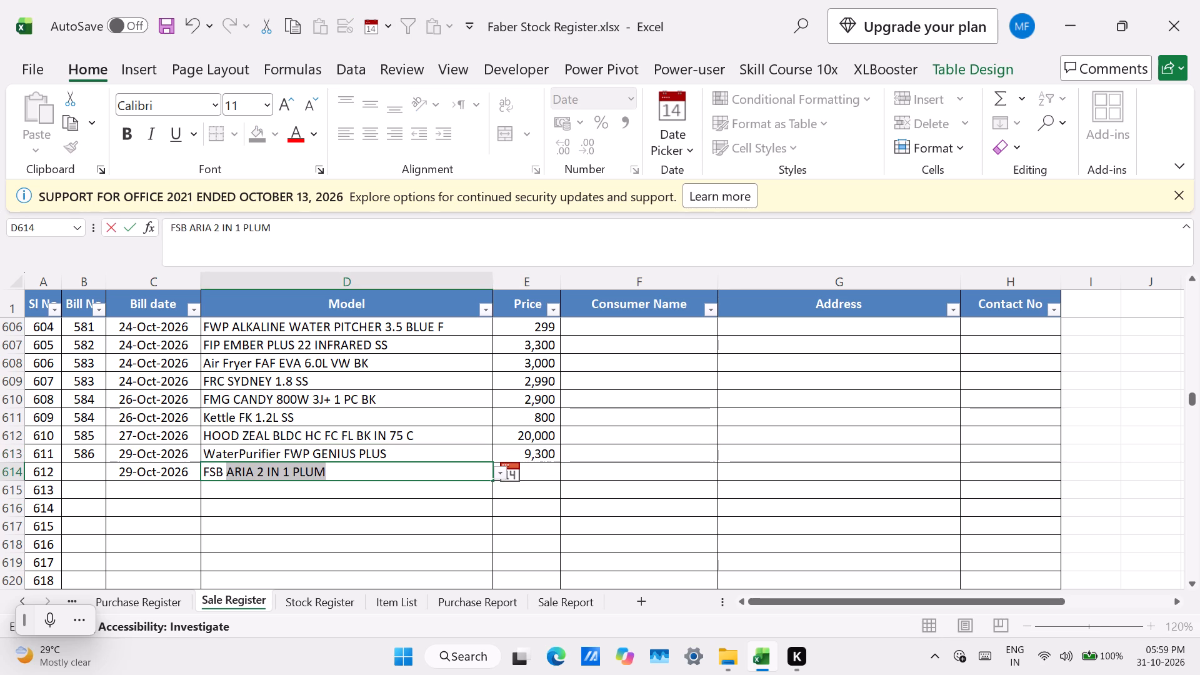
{"action": "type", "text": "2 IN 1"}
{"action": "key", "text": "space"}
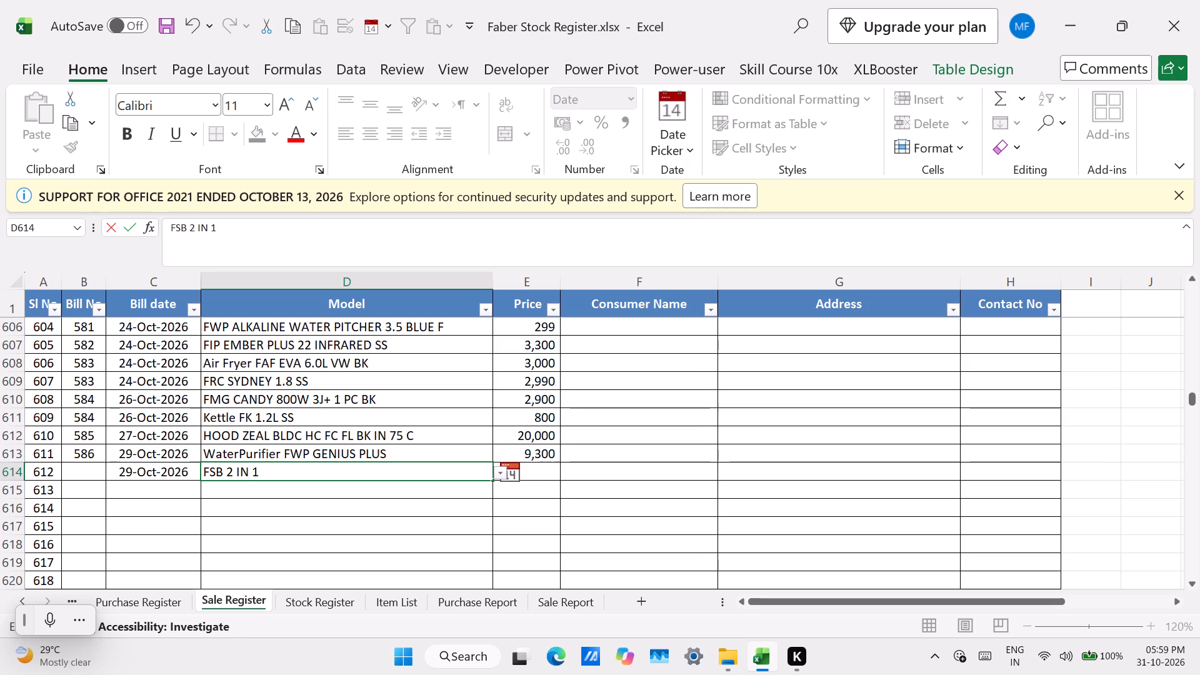
{"action": "left_click", "coordinate": [497, 472]}
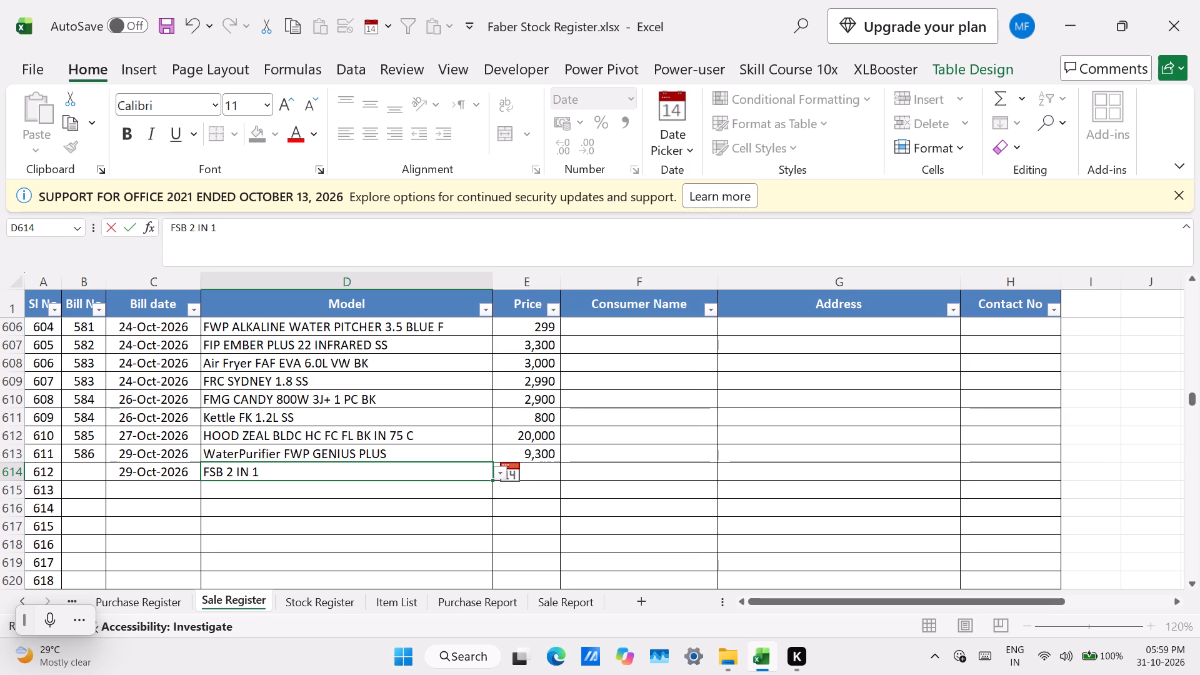
{"action": "double_click", "coordinate": [416, 476]}
{"action": "key", "text": "BackSpace"}
{"action": "key", "text": "BackSpace"}
{"action": "key", "text": "BackSpace"}
{"action": "key", "text": "BackSpace"}
{"action": "key", "text": "BackSpace"}
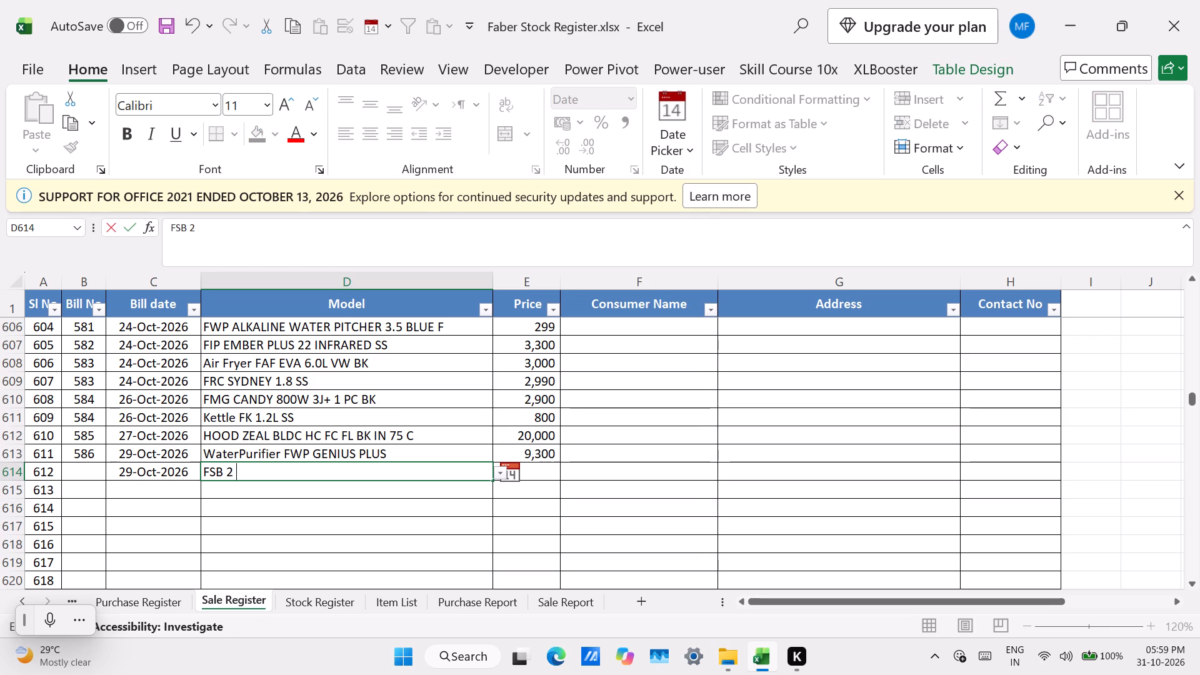
{"action": "key", "text": "BackSpace"}
{"action": "key", "text": "BackSpace"}
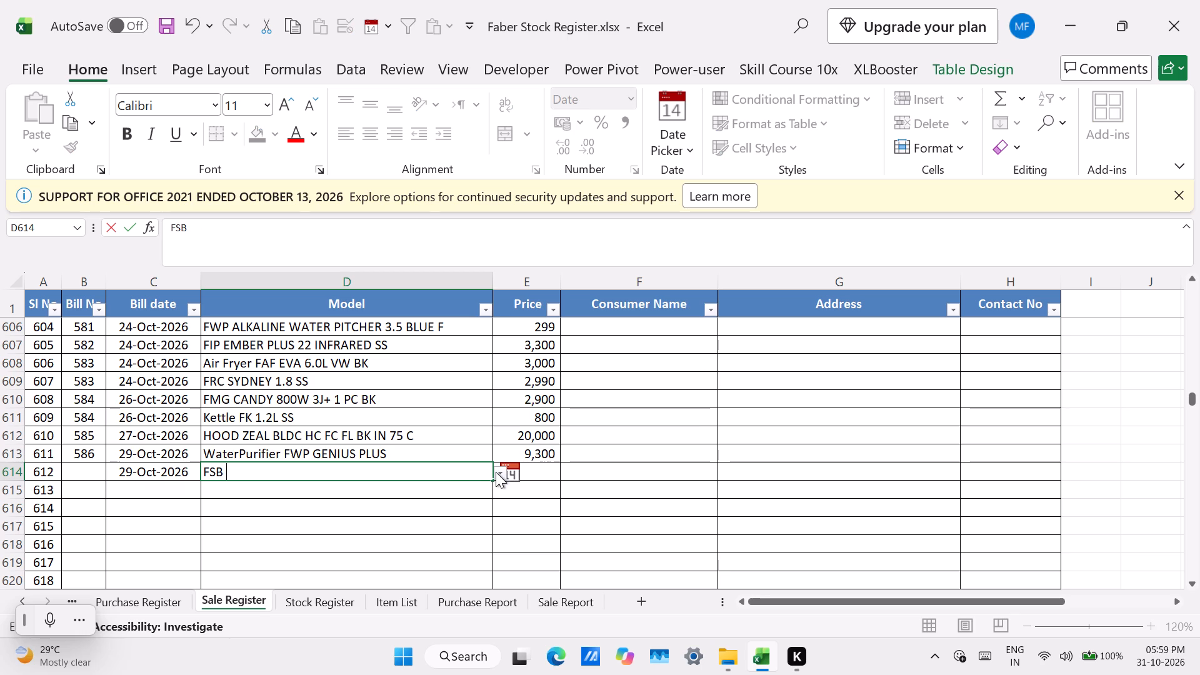
{"action": "left_click", "coordinate": [496, 472]}
{"action": "left_click", "coordinate": [441, 482]}
{"action": "double_click", "coordinate": [437, 473]}
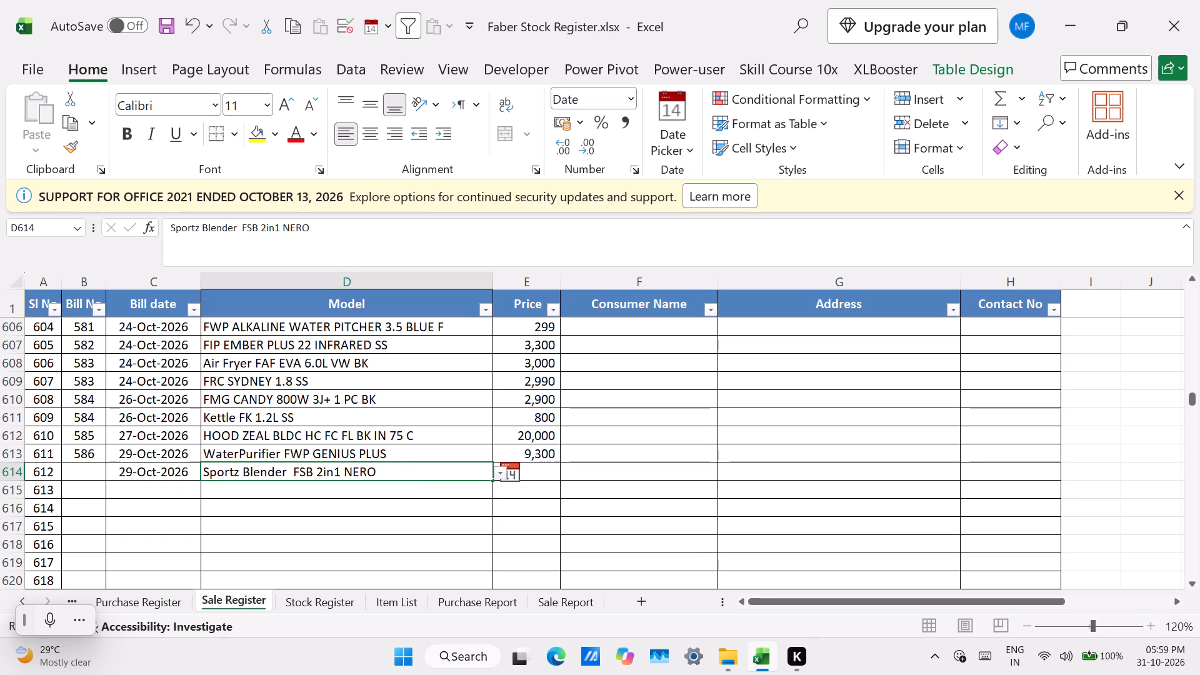
Extend the Sl No 612 model name with PRO and enter price 2100 for it.
{"action": "key", "text": "space"}
{"action": "type", "text": "P"}
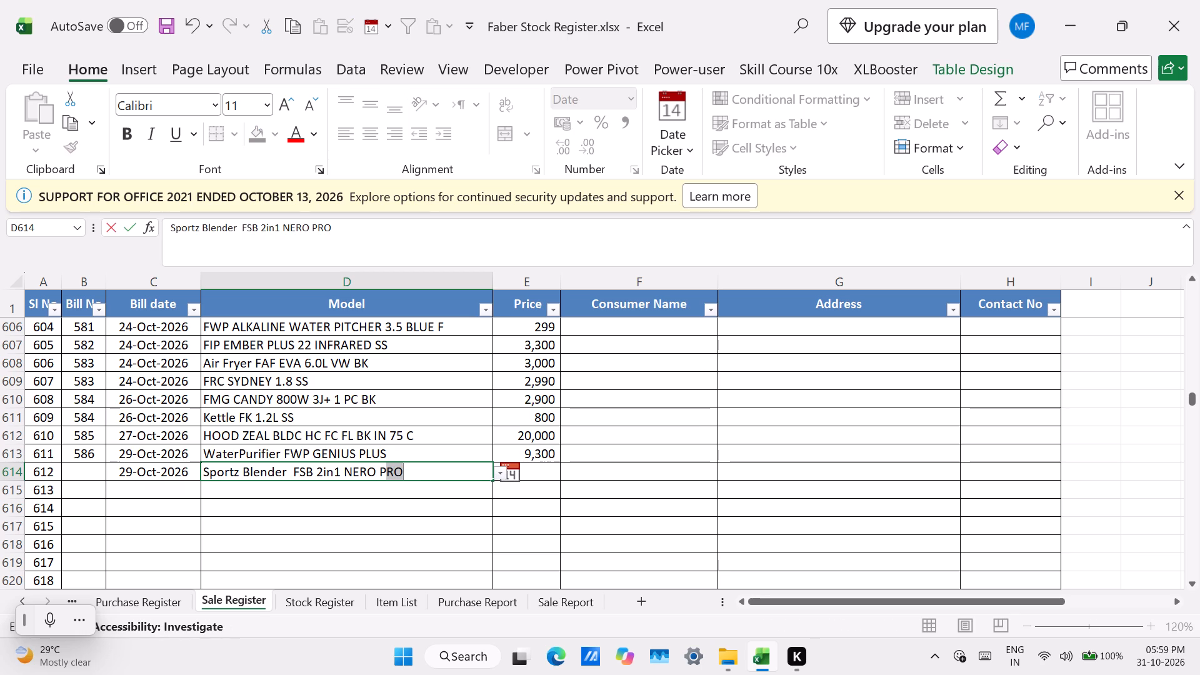
{"action": "type", "text": "RO"}
{"action": "key", "text": "Tab"}
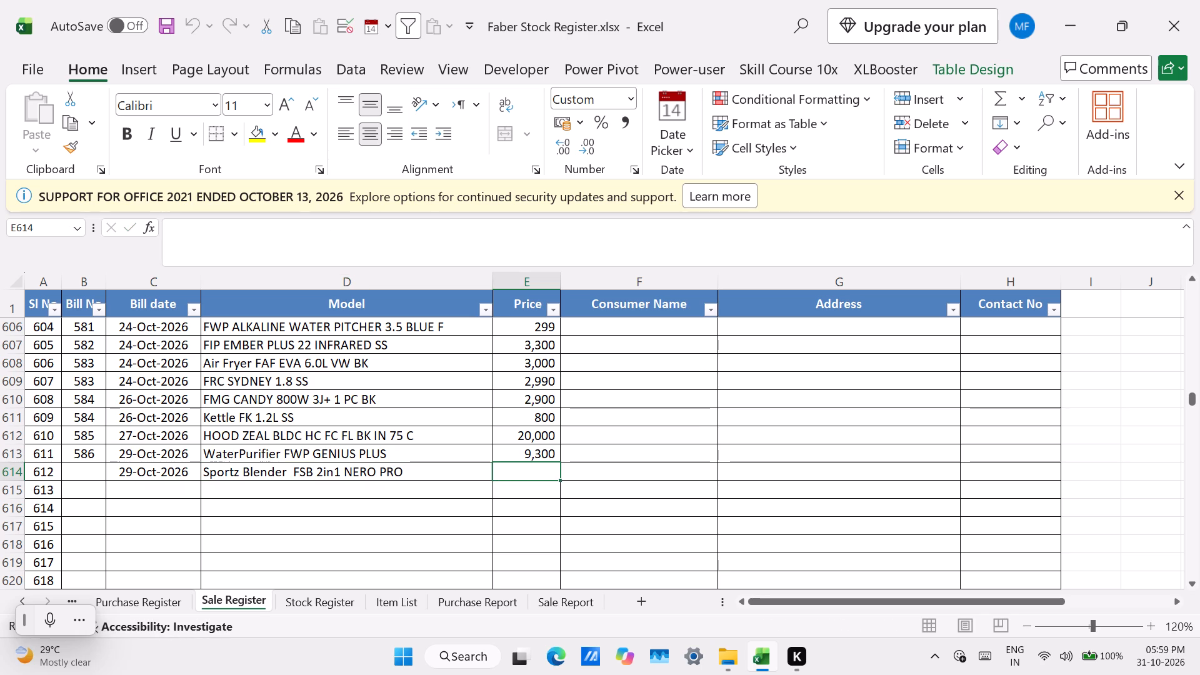
{"action": "type", "text": "2100"}
{"action": "key", "text": "Return"}
Enter bill number 586 in the row for Sl No 612.
{"action": "key", "text": "Left"}
{"action": "key", "text": "Left"}
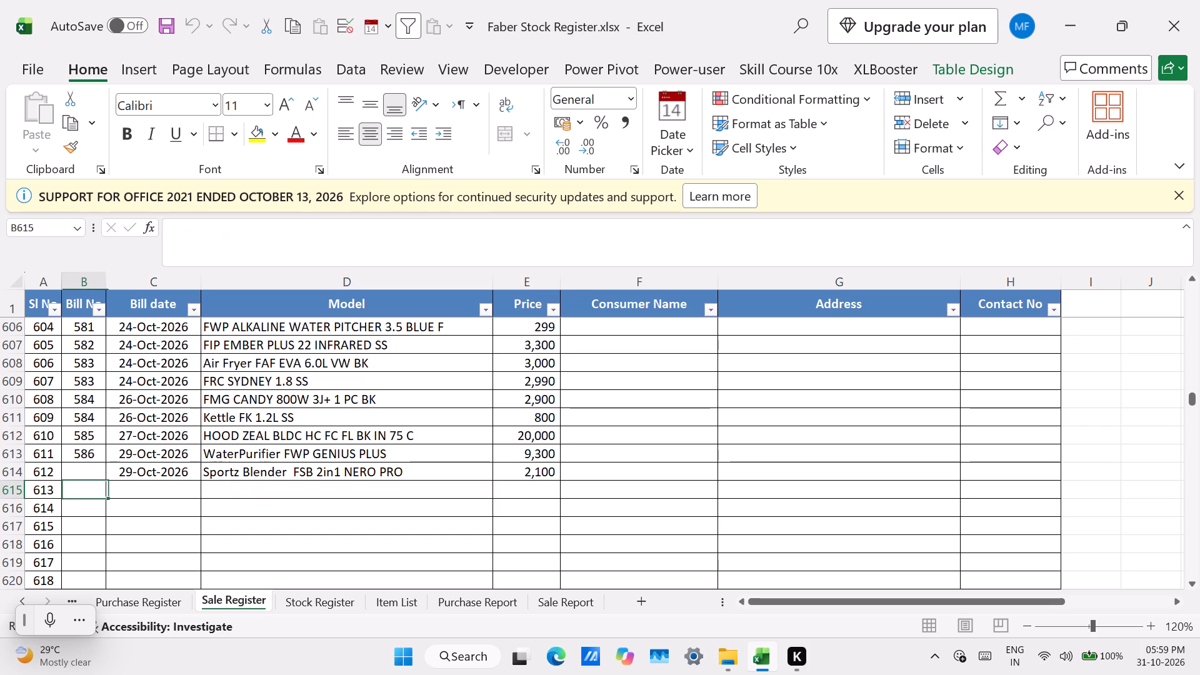
{"action": "key", "text": "Up"}
{"action": "type", "text": "586"}
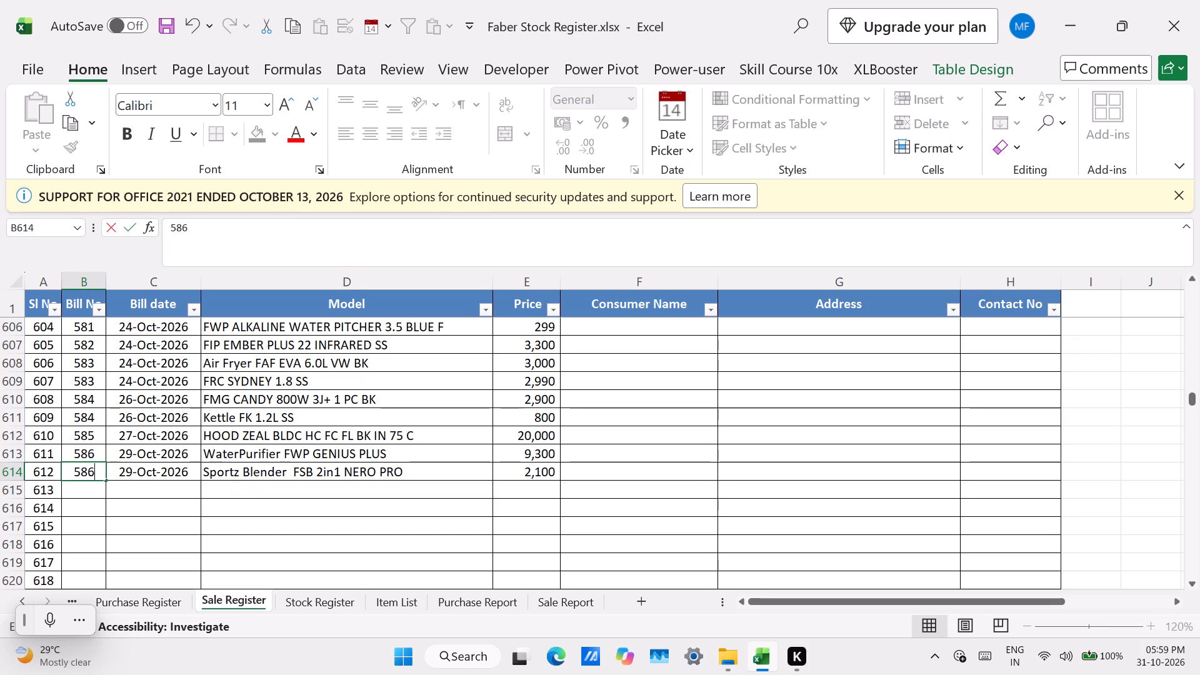
{"action": "key", "text": "Down"}
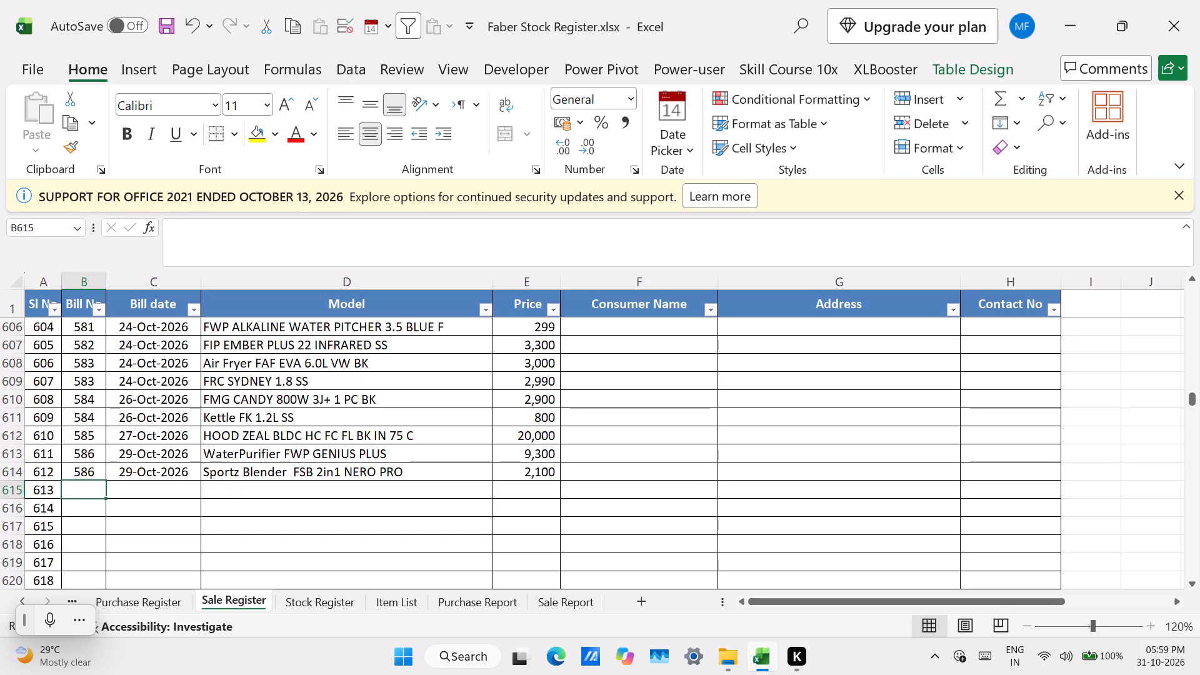
Enter bill number 587 with bill date 28-Oct-2026 in the row for Sl No 613.
{"action": "type", "text": "587"}
{"action": "key", "text": "Right"}
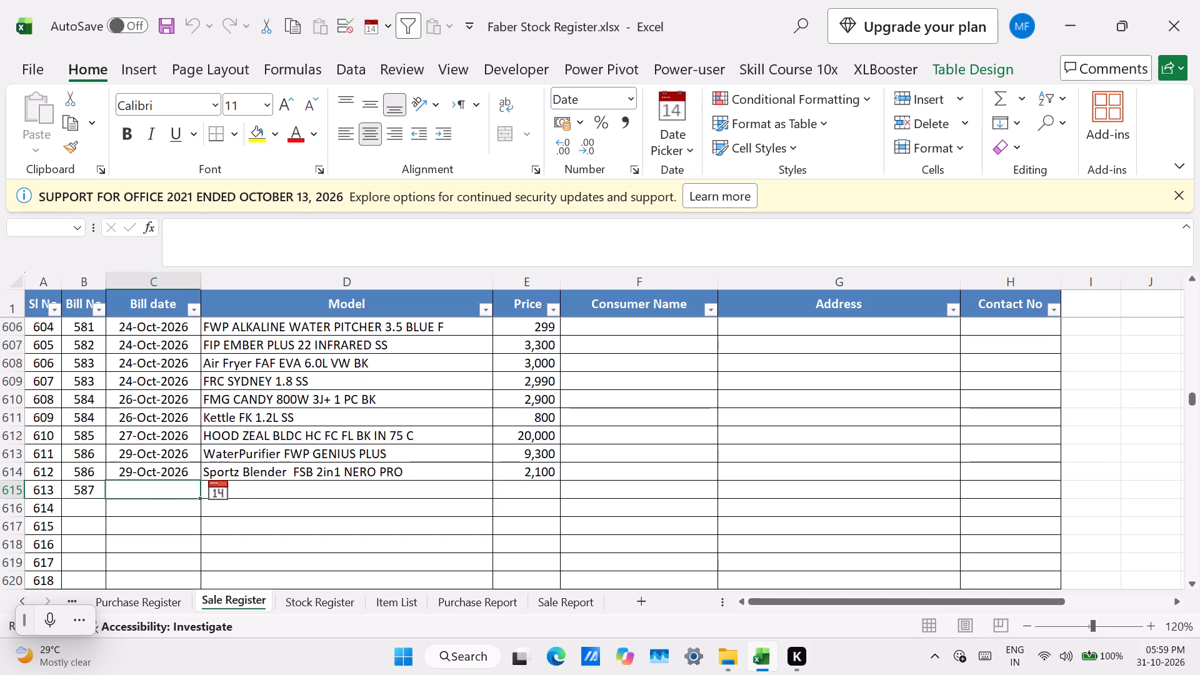
{"action": "left_click", "coordinate": [220, 488]}
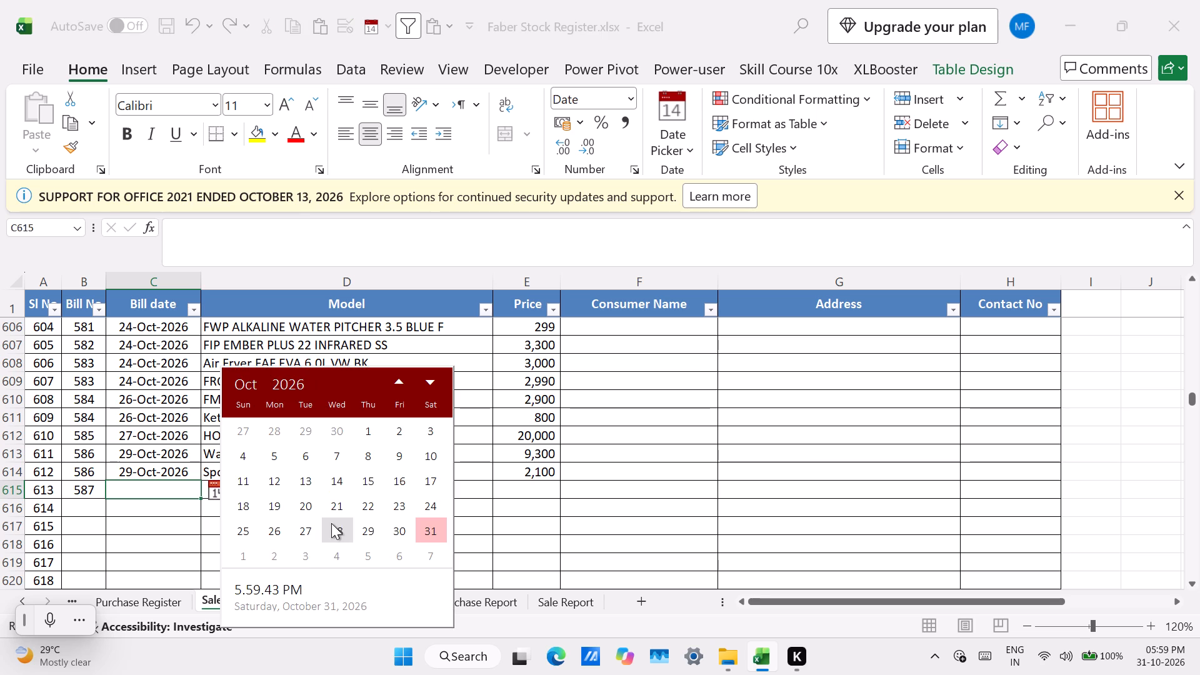
{"action": "left_click", "coordinate": [330, 531]}
Begin the Sl No 613 model entry with F and set bill date 28-Oct-2026 in the row for Sl No 614.
{"action": "left_click", "coordinate": [249, 493]}
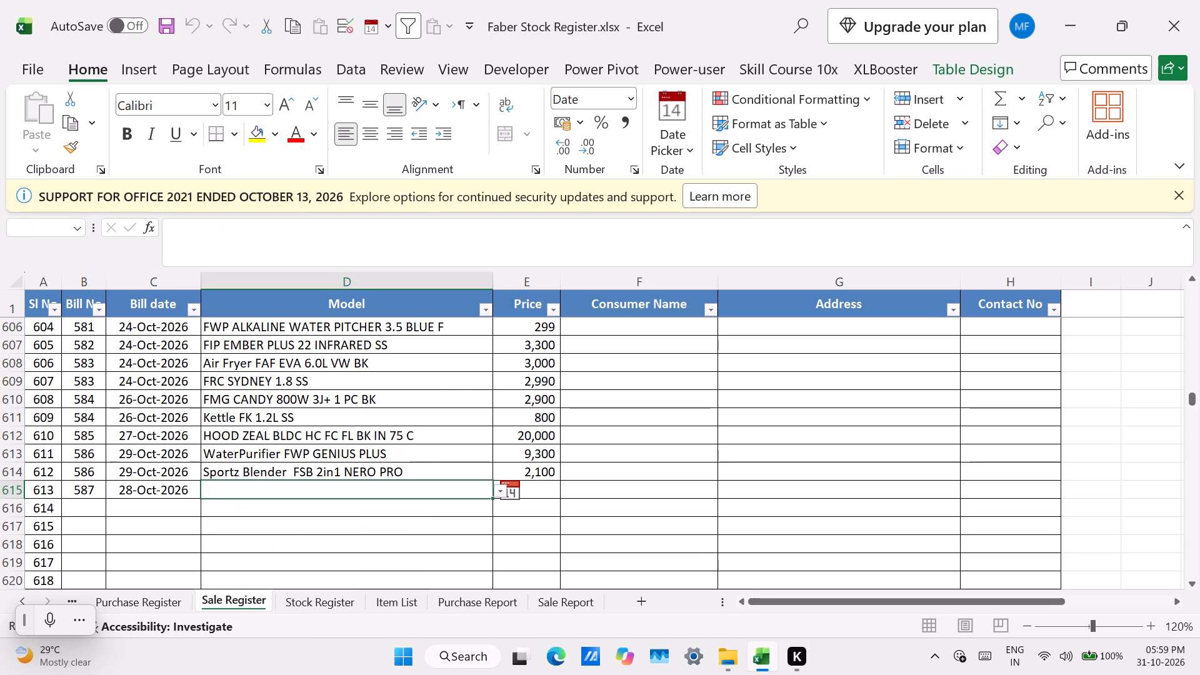
{"action": "key", "text": "f"}
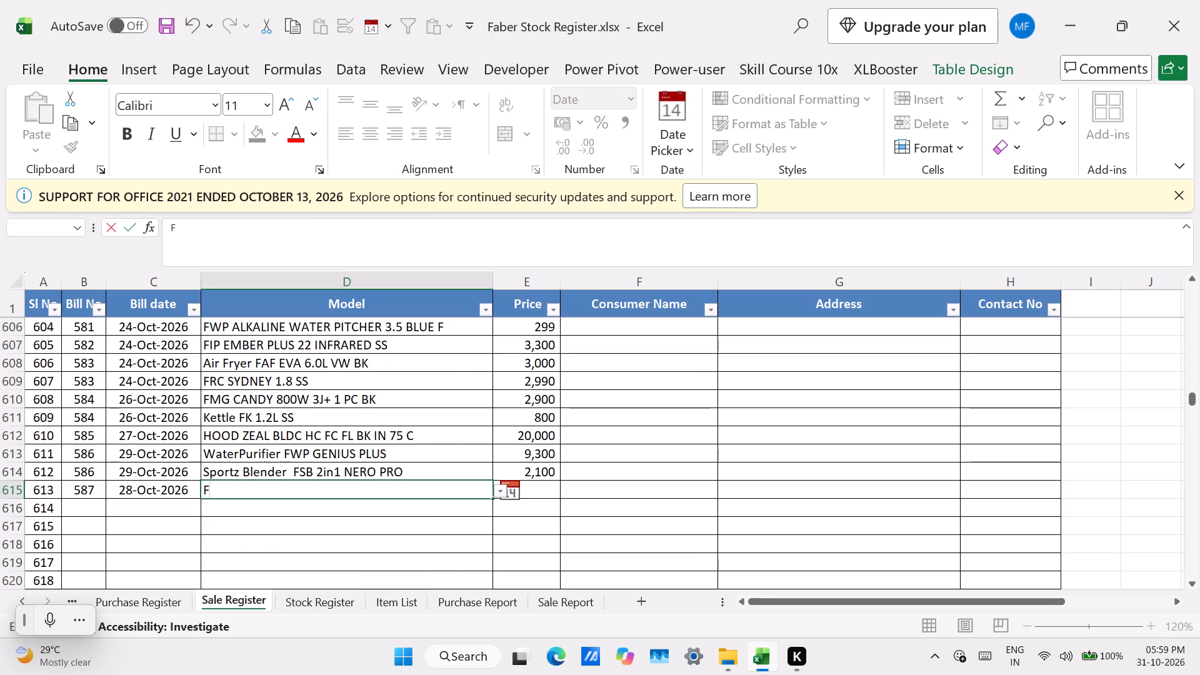
{"action": "left_click", "coordinate": [182, 511]}
{"action": "left_click", "coordinate": [680, 423]}
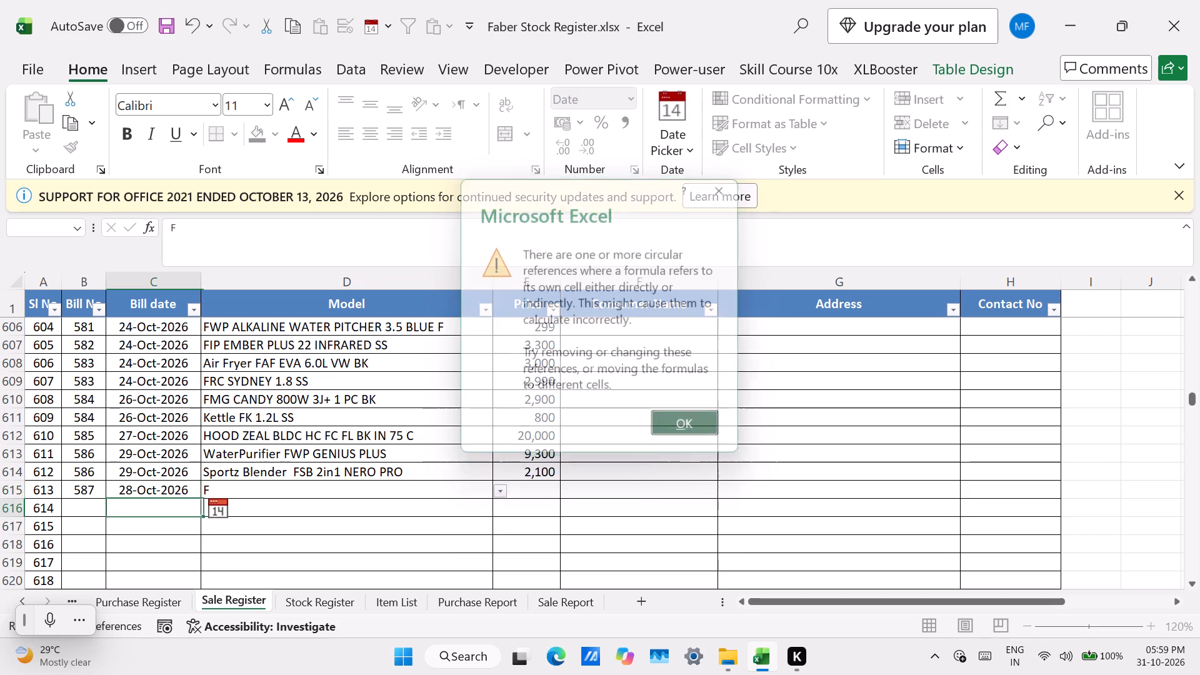
{"action": "left_click", "coordinate": [220, 506]}
{"action": "left_click", "coordinate": [329, 523]}
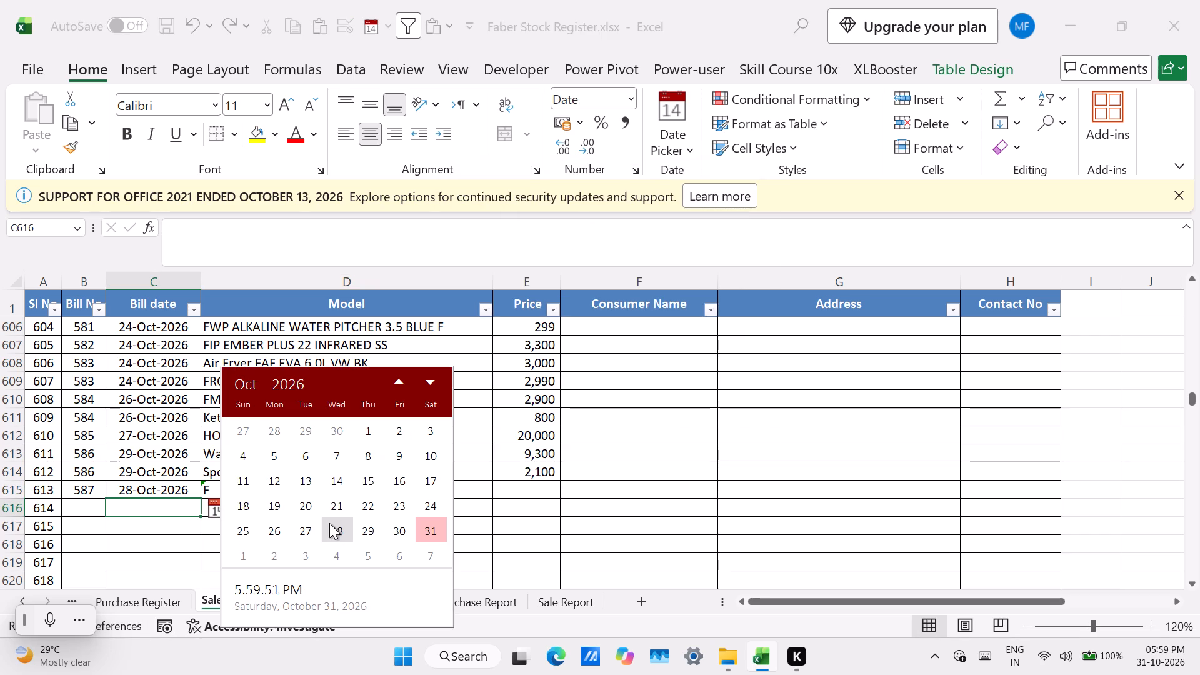
Complete the Sl No 613 model as FMG MARVEL NEO 500W 3J PW and enter price 2200.
{"action": "double_click", "coordinate": [237, 489]}
{"action": "type", "text": "MG"}
{"action": "left_click", "coordinate": [497, 486]}
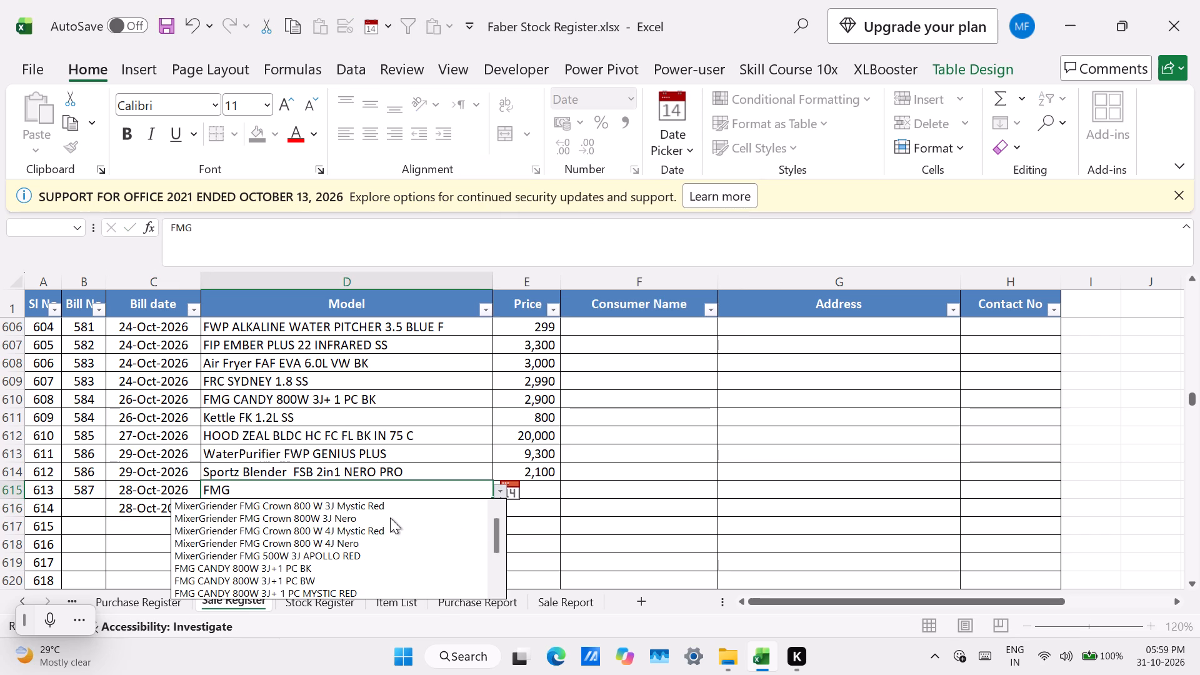
{"action": "scroll", "coordinate": [374, 546], "scroll_direction": "down", "scroll_amount": 3}
{"action": "left_click_drag", "start_coordinate": [497, 537], "coordinate": [500, 574]}
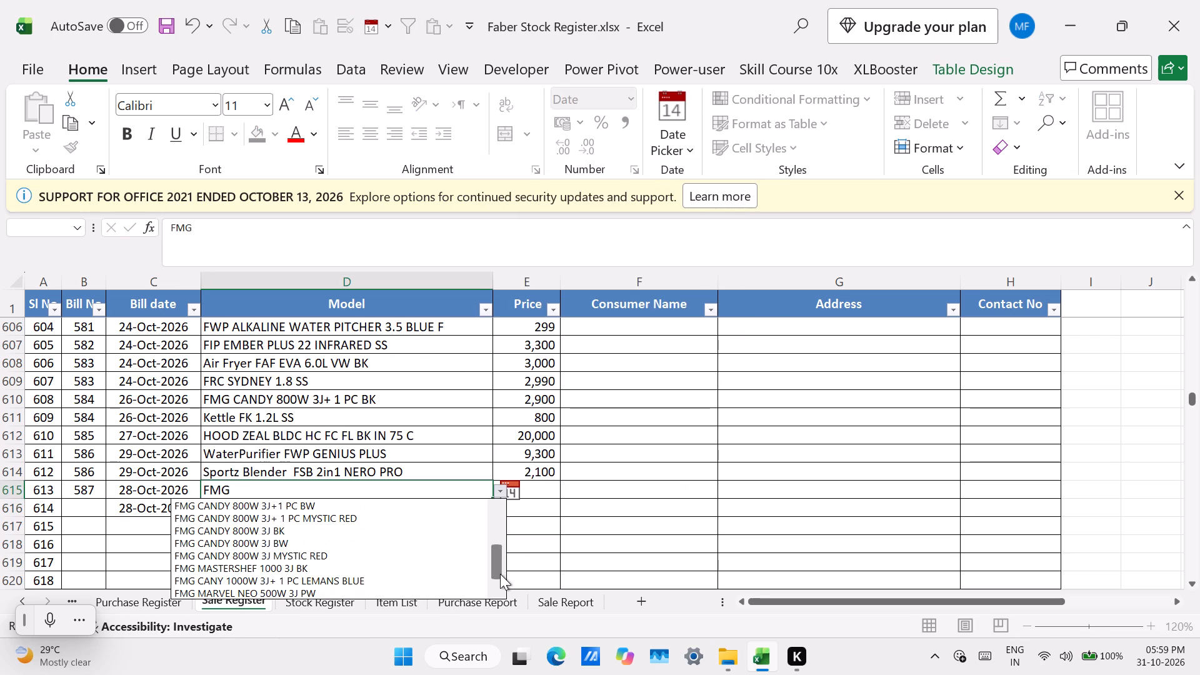
{"action": "left_click_drag", "start_coordinate": [500, 574], "coordinate": [499, 574]}
{"action": "left_click", "coordinate": [283, 589]}
{"action": "left_click", "coordinate": [531, 494]}
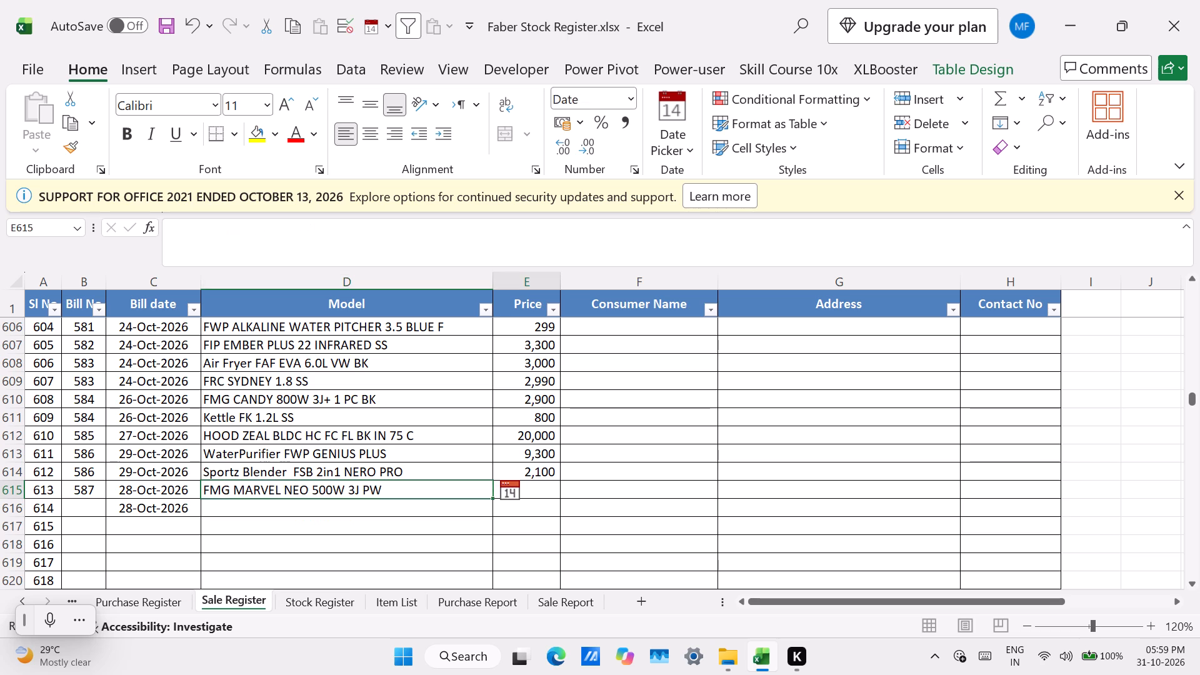
{"action": "type", "text": "2200"}
{"action": "key", "text": "Return"}
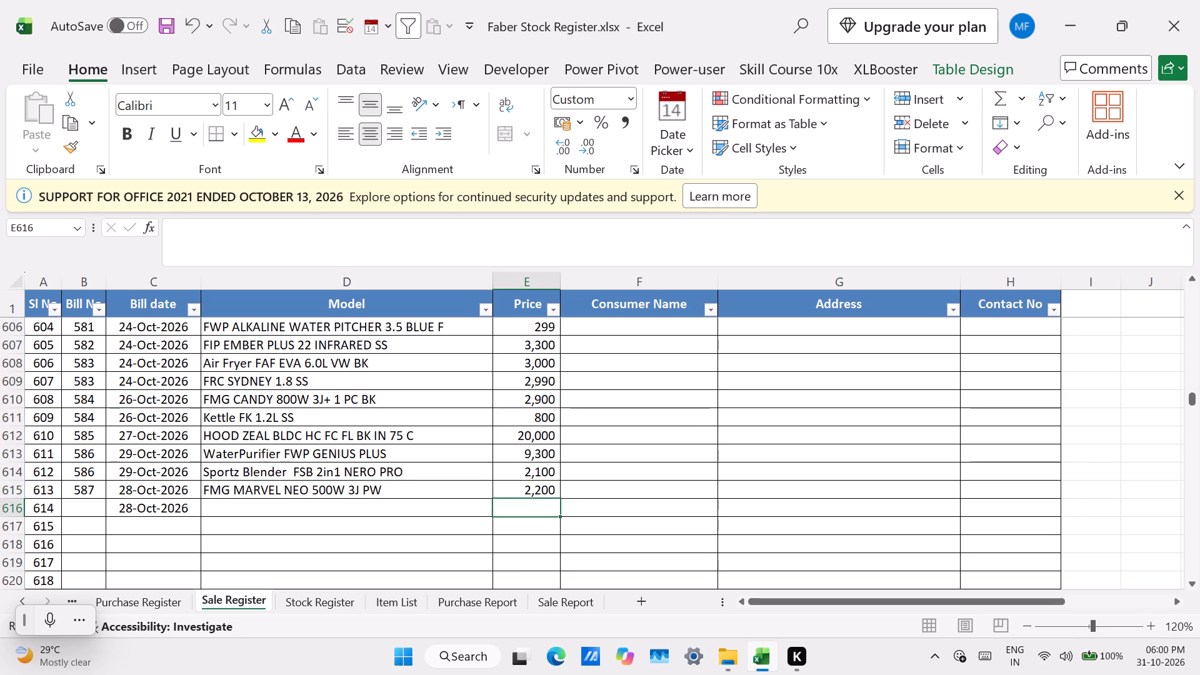
Enter the model FPUT PRIME S 750 BK in the row for Sl No 614.
{"action": "key", "text": "Left"}
{"action": "key", "text": "Left"}
{"action": "key", "text": "Right"}
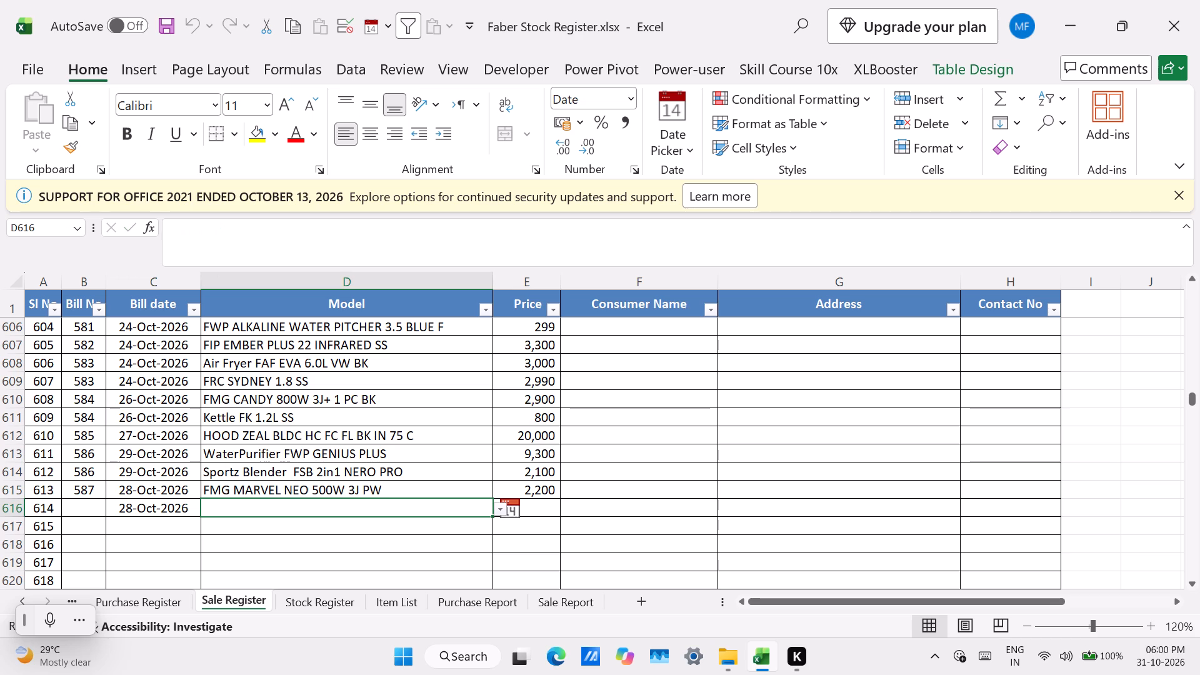
{"action": "key", "text": "f"}
{"action": "type", "text": "PUY"}
{"action": "key", "text": "BackSpace"}
{"action": "key", "text": "t"}
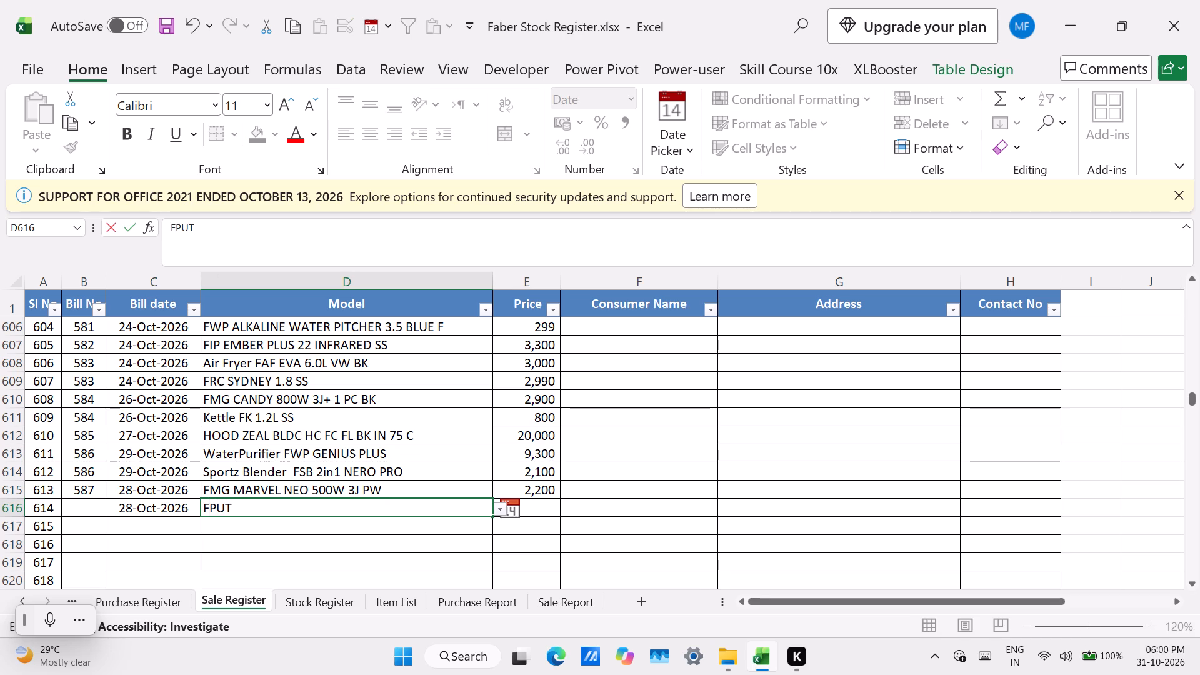
{"action": "left_click", "coordinate": [499, 508]}
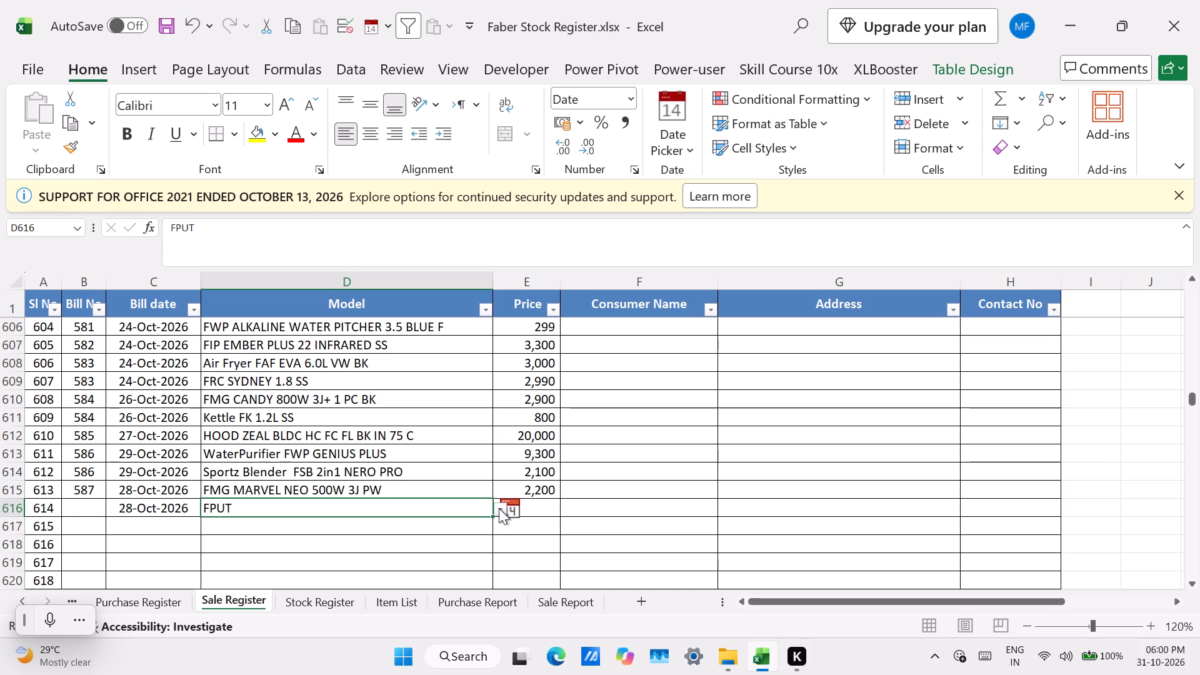
{"action": "double_click", "coordinate": [429, 511]}
{"action": "key", "text": "space"}
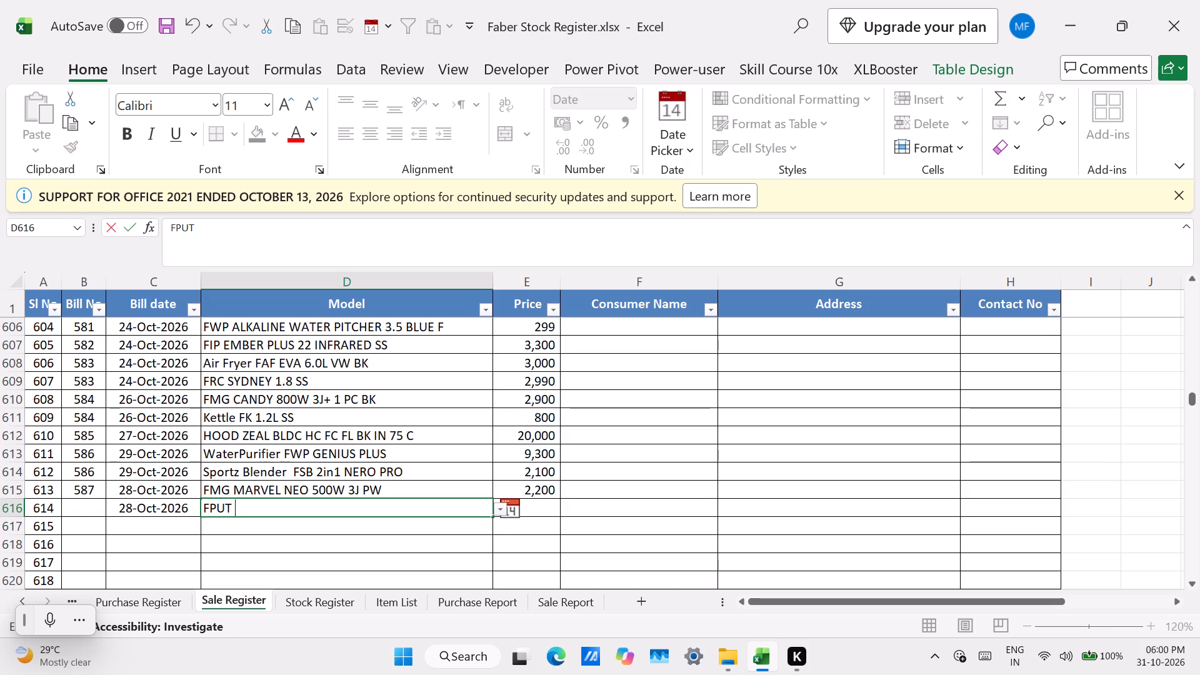
{"action": "type", "text": "PRIME"}
{"action": "key", "text": "space"}
{"action": "key", "text": "7"}
{"action": "key", "text": "BackSpace"}
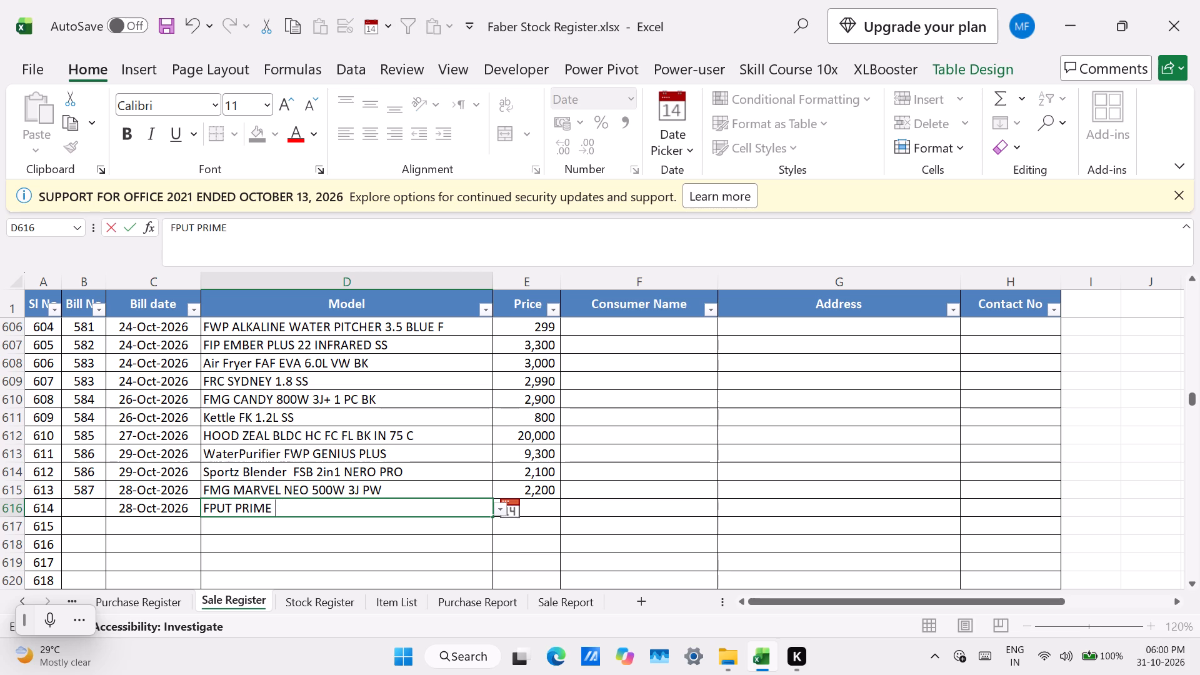
{"action": "type", "text": "S"}
{"action": "key", "text": "space"}
{"action": "type", "text": "750 BK"}
{"action": "key", "text": "Tab"}
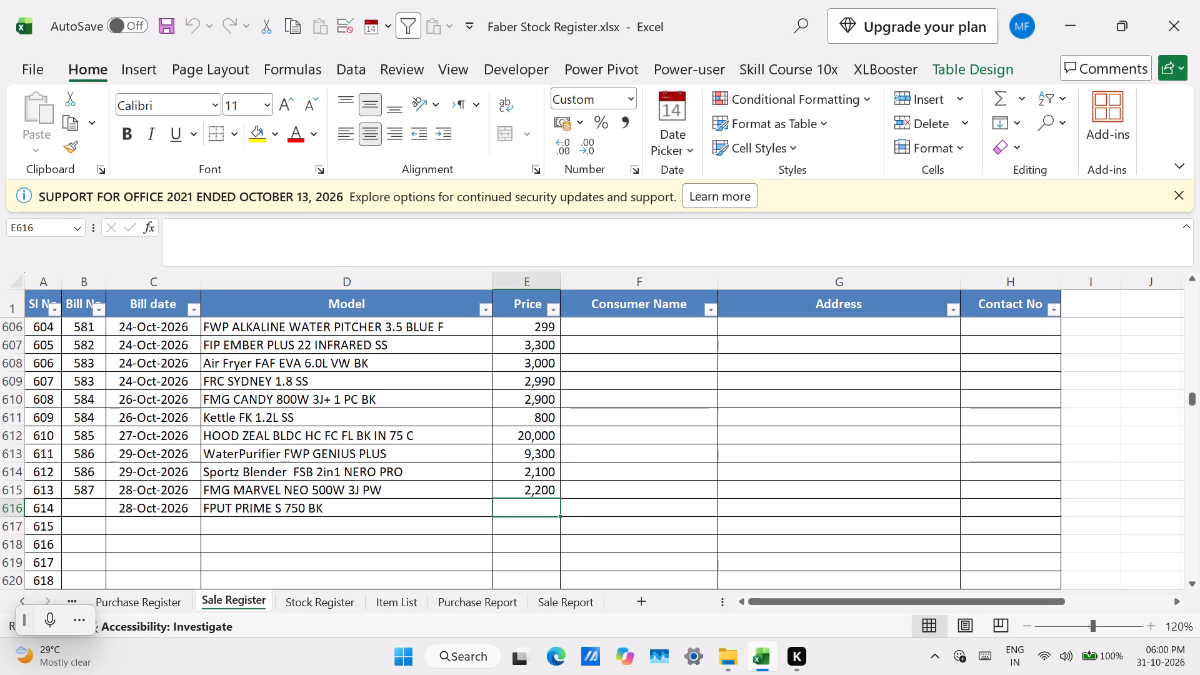
Enter price 1800 and bill number 587 in the row for Sl No 614.
{"action": "type", "text": "1800"}
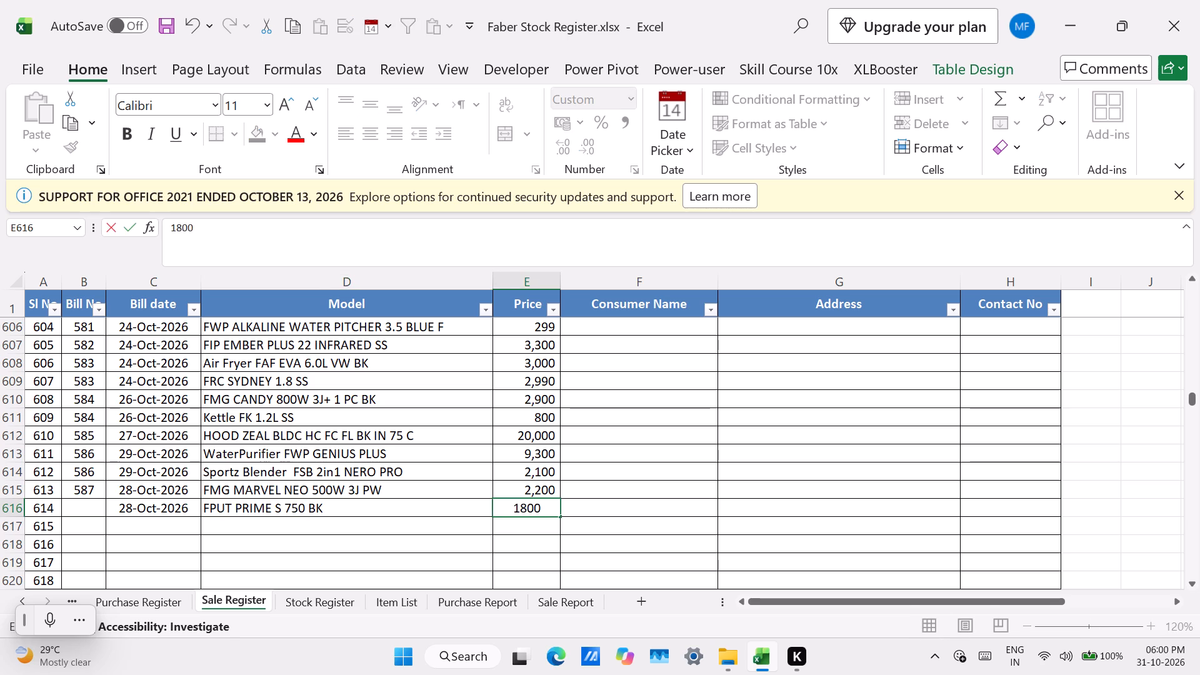
{"action": "key", "text": "Return"}
{"action": "key", "text": "Return"}
{"action": "key", "text": "Up"}
{"action": "key", "text": "Left"}
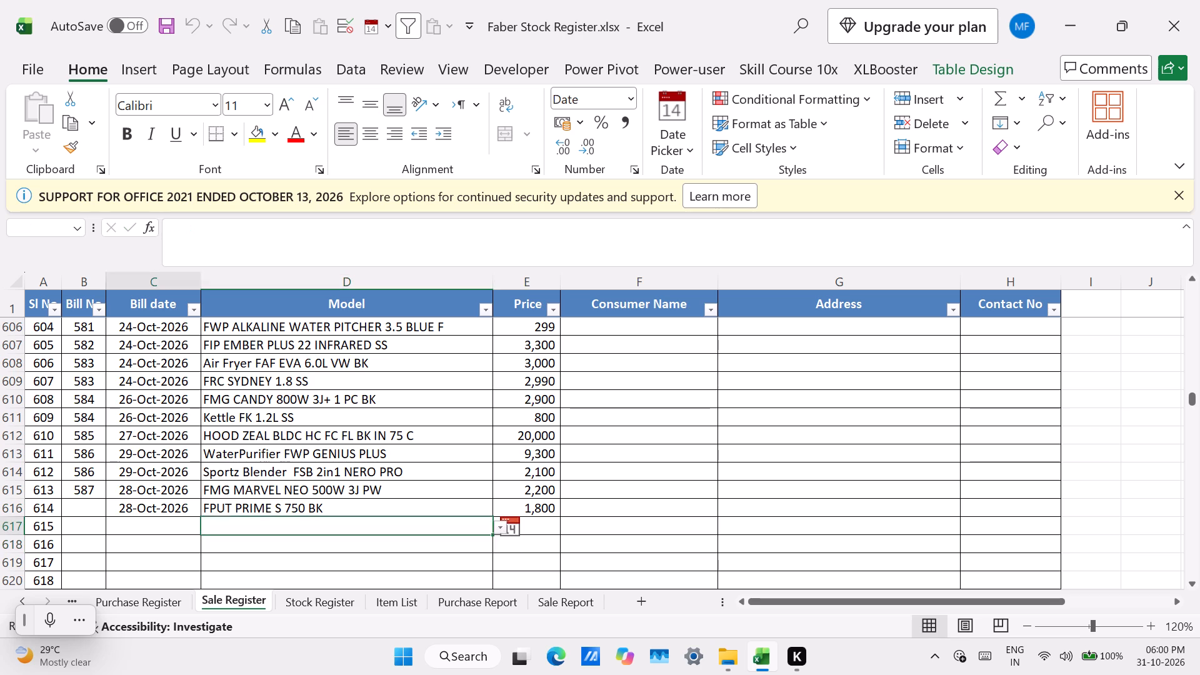
{"action": "key", "text": "Left"}
{"action": "key", "text": "Up"}
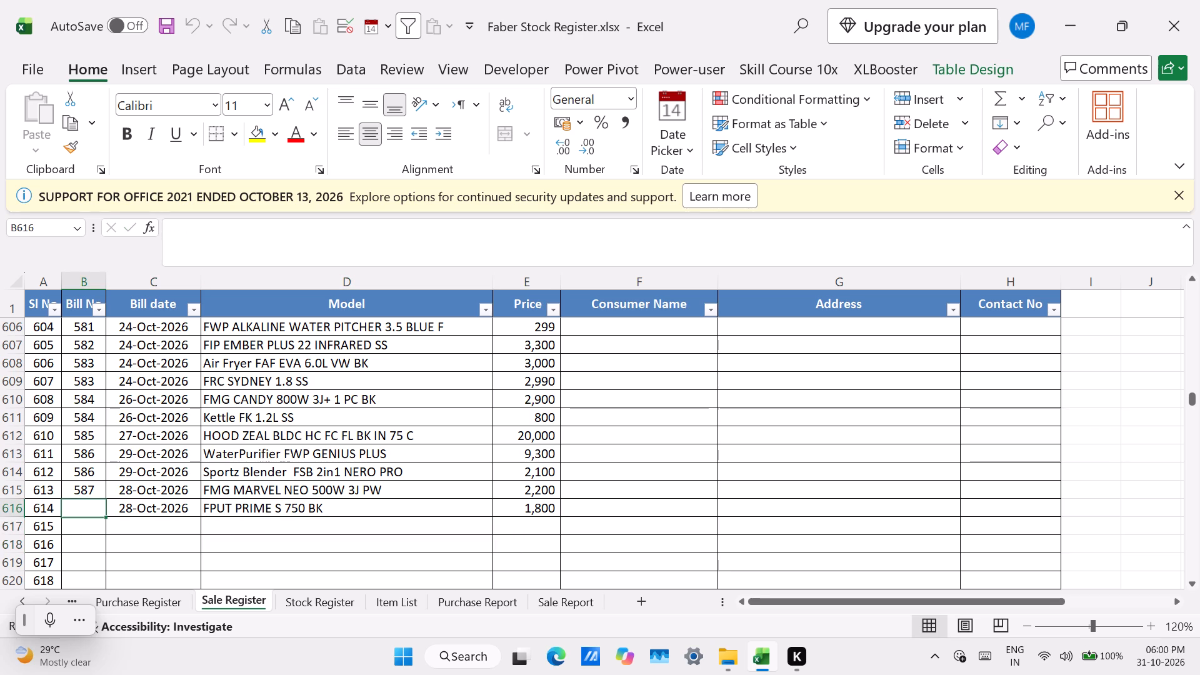
{"action": "type", "text": "587"}
{"action": "key", "text": "Right"}
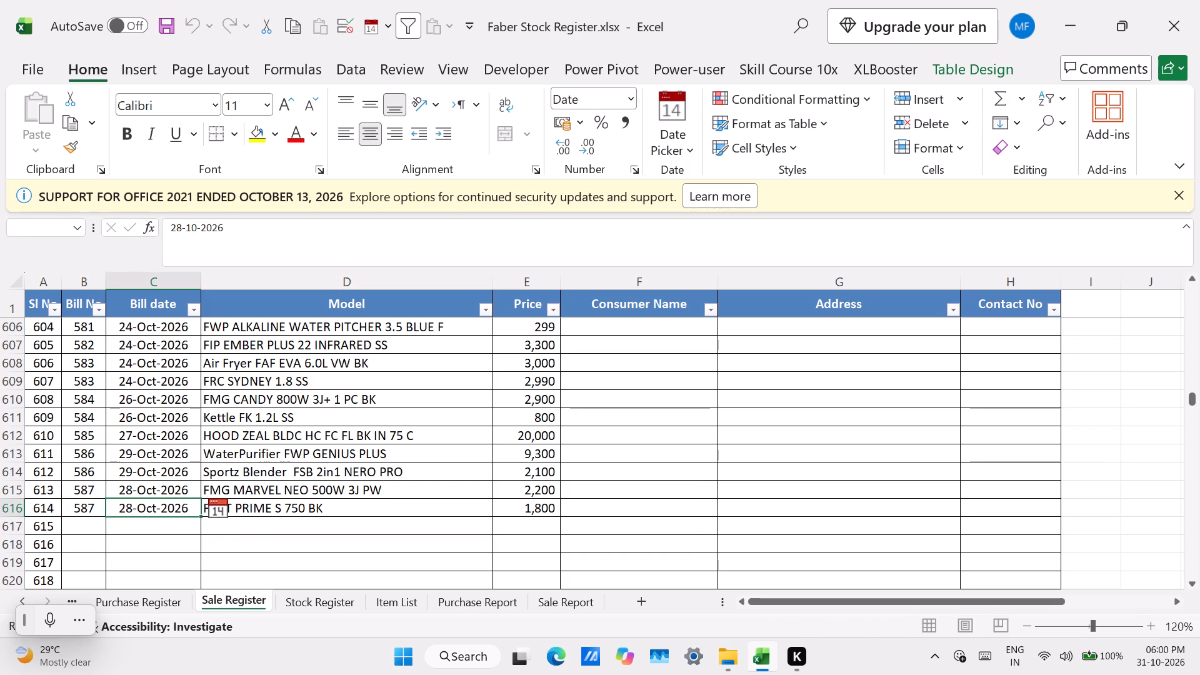
Enter bill number 588 with bill date 28-Oct-2026 in the row for Sl No 615.
{"action": "key", "text": "Down"}
{"action": "key", "text": "Left"}
{"action": "key", "text": "Left"}
{"action": "key", "text": "Right"}
{"action": "type", "text": "588"}
{"action": "key", "text": "Right"}
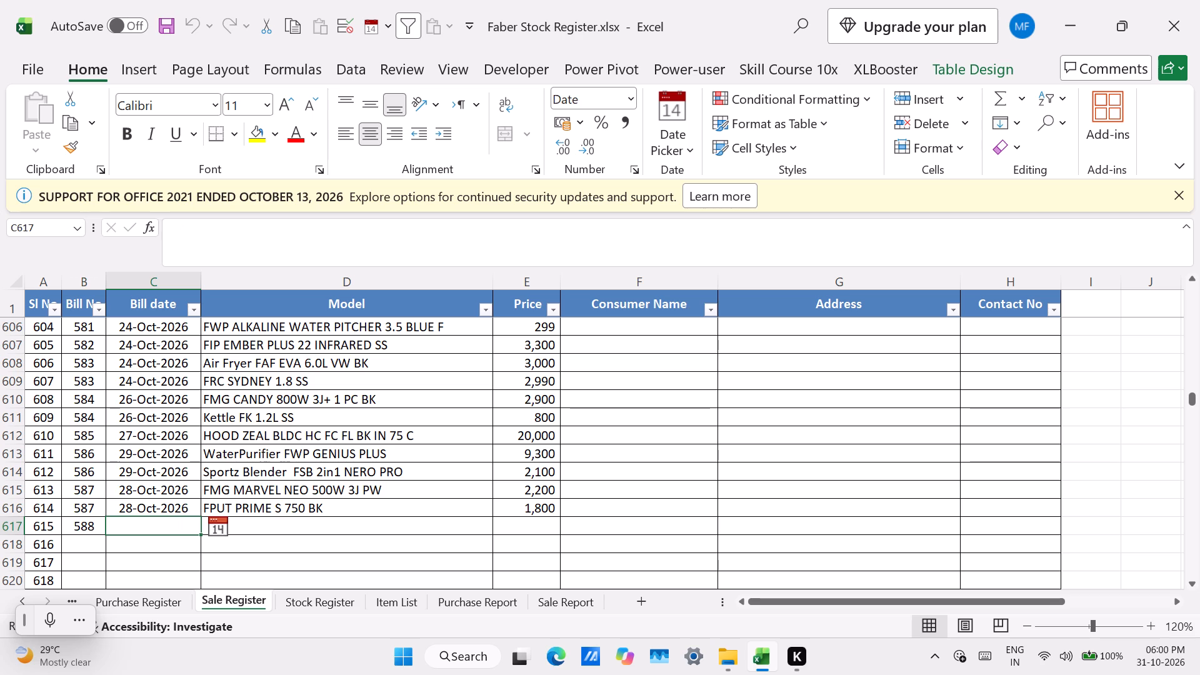
{"action": "left_click", "coordinate": [217, 520]}
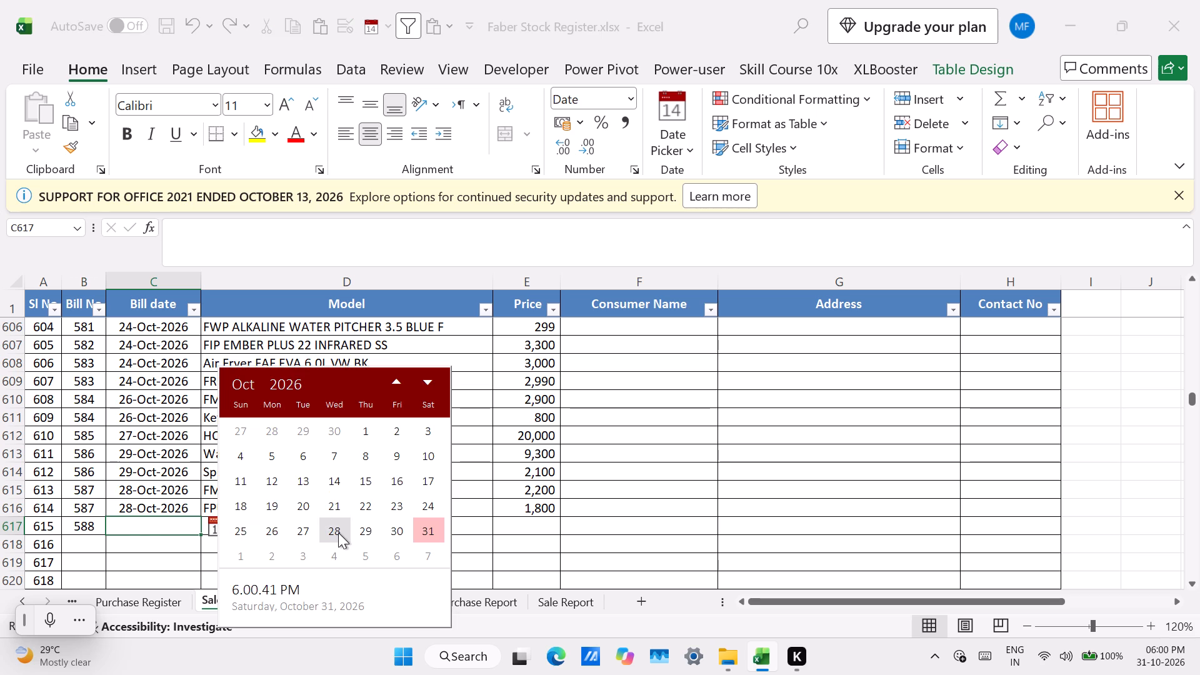
{"action": "left_click", "coordinate": [338, 532]}
Enter the Sl No 615 model as FWK 1.8L TIMON BK, adapted from the listed FWK 1.8L NOVA BK, with price 1000.
{"action": "double_click", "coordinate": [256, 526]}
{"action": "type", "text": "FWK"}
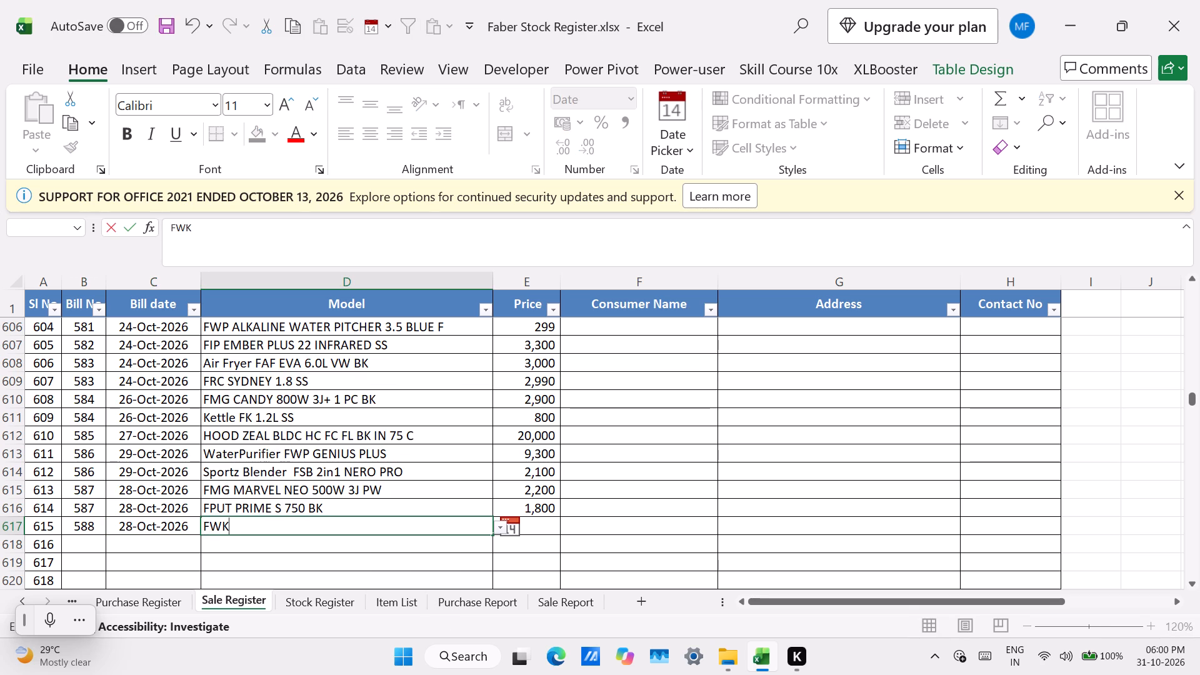
{"action": "left_click", "coordinate": [499, 527]}
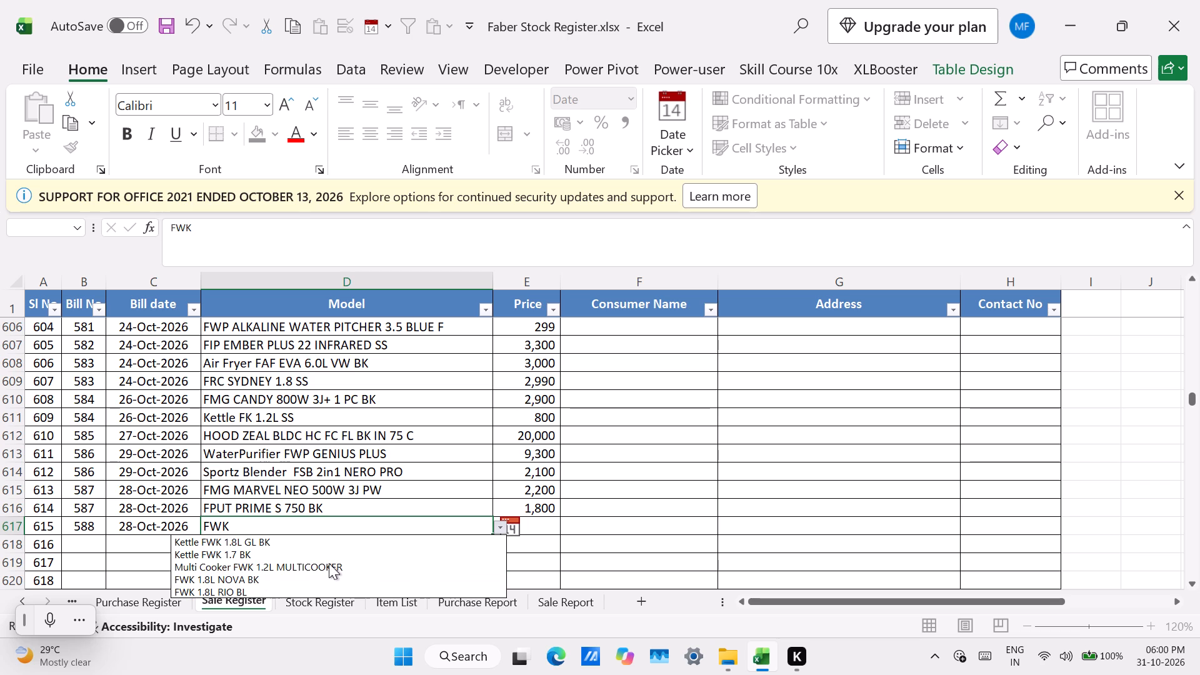
{"action": "left_click", "coordinate": [279, 577]}
{"action": "double_click", "coordinate": [290, 531]}
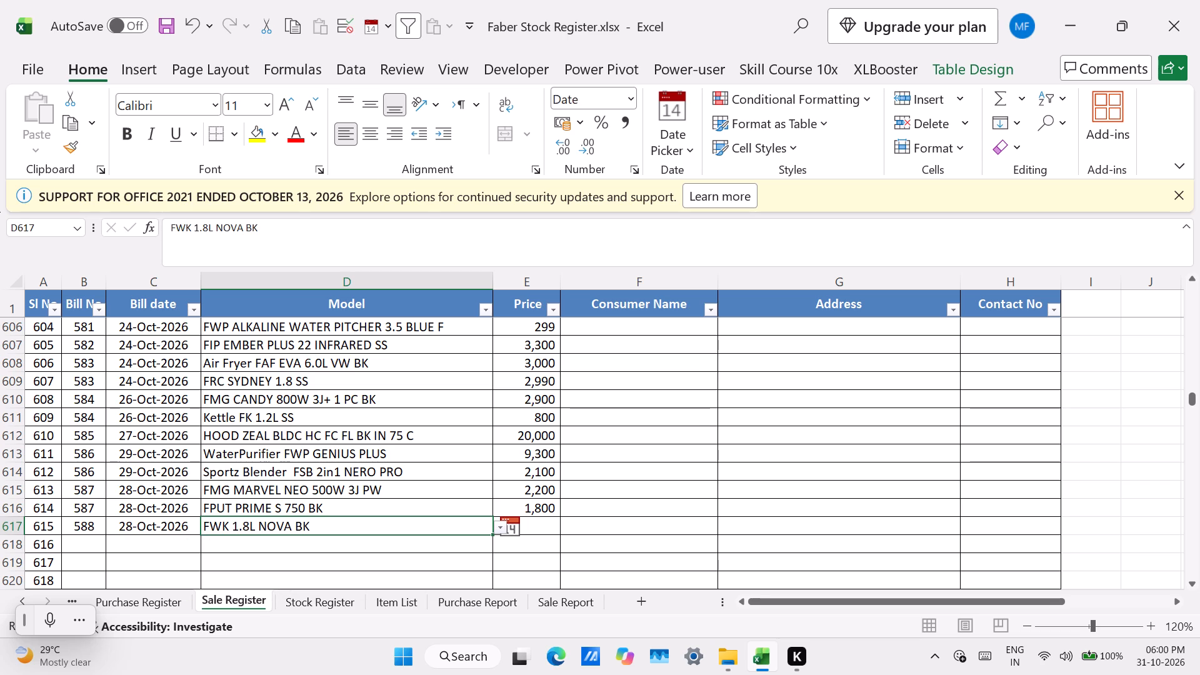
{"action": "key", "text": "BackSpace"}
{"action": "key", "text": "BackSpace"}
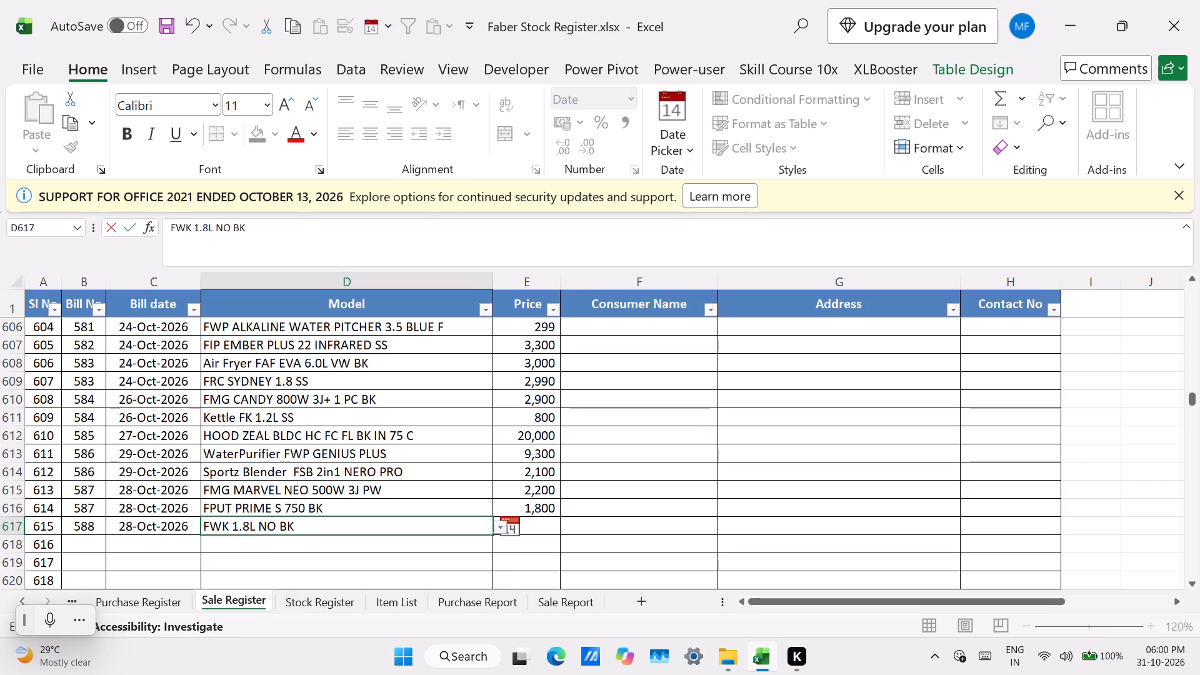
{"action": "key", "text": "BackSpace"}
{"action": "key", "text": "BackSpace"}
{"action": "type", "text": "TIMON"}
{"action": "key", "text": "Tab"}
{"action": "key", "text": "Tab"}
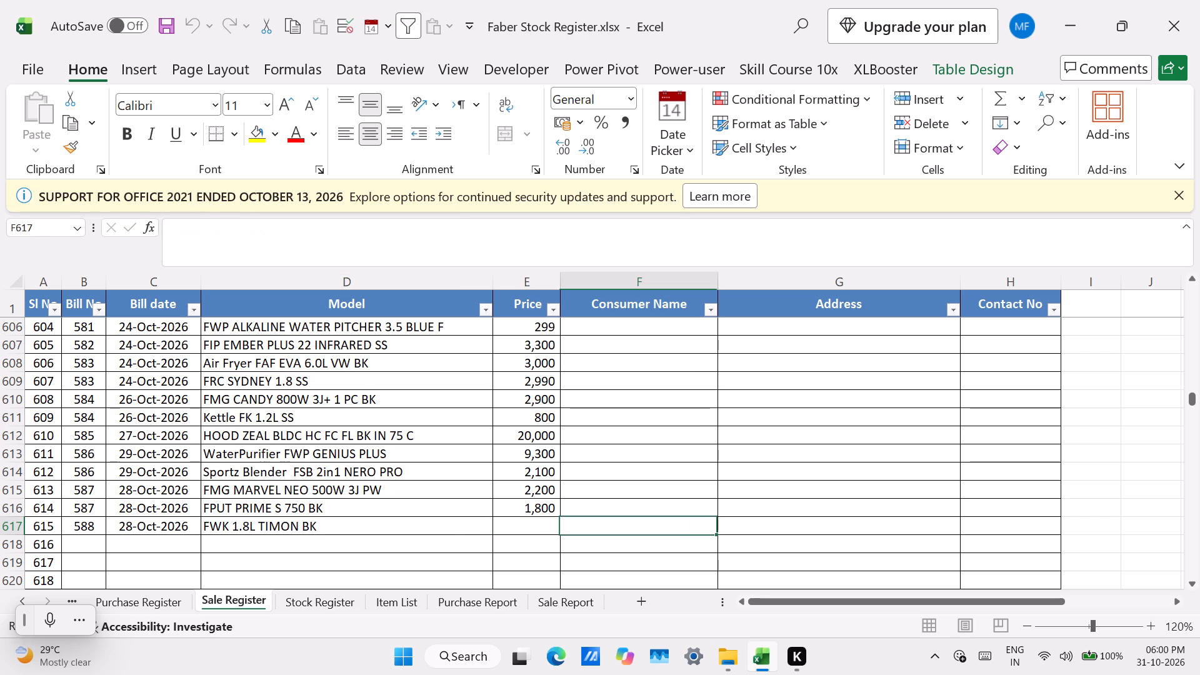
{"action": "key", "text": "Left"}
{"action": "type", "text": "1000"}
{"action": "key", "text": "Down"}
Enter bill number 589 with bill date 30-Oct-2026 in the row for Sl No 616.
{"action": "key", "text": "Left"}
{"action": "key", "text": "Left"}
{"action": "key", "text": "Left"}
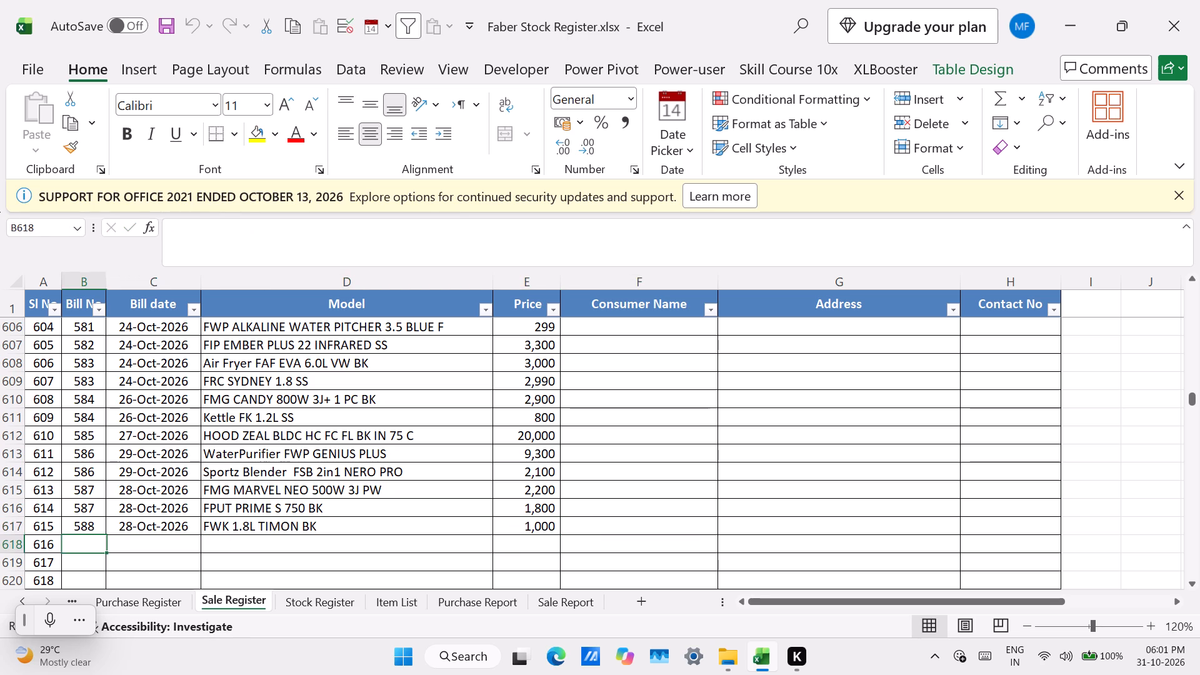
{"action": "type", "text": "586"}
{"action": "key", "text": "BackSpace"}
{"action": "key", "text": "9"}
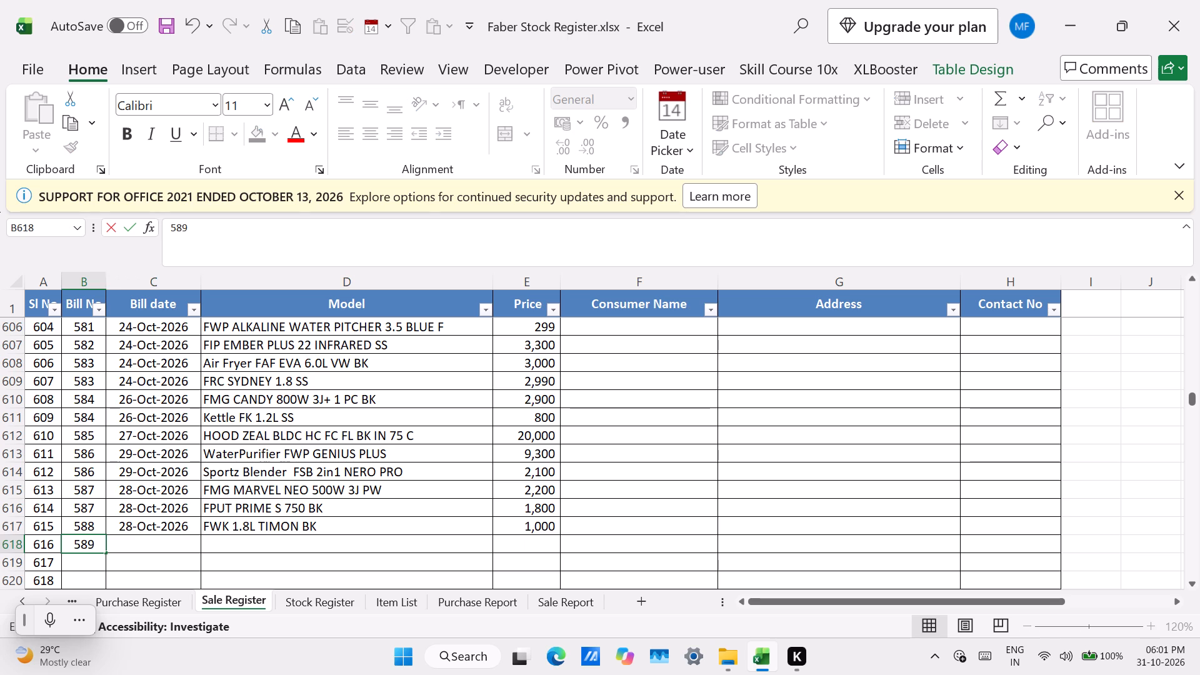
{"action": "key", "text": "Right"}
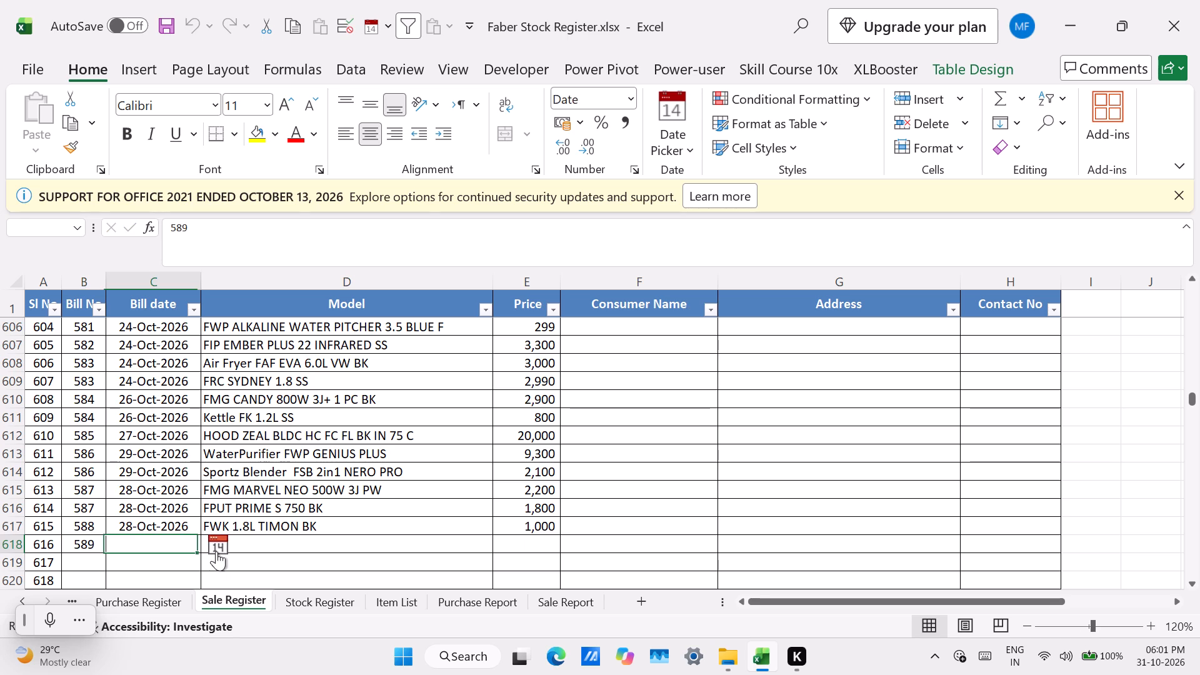
{"action": "left_click", "coordinate": [220, 549]}
{"action": "left_click", "coordinate": [408, 522]}
Enter the Sl No 616 model as COOKTOP SPARK 3BB BK with price 5300.
{"action": "left_click", "coordinate": [297, 545]}
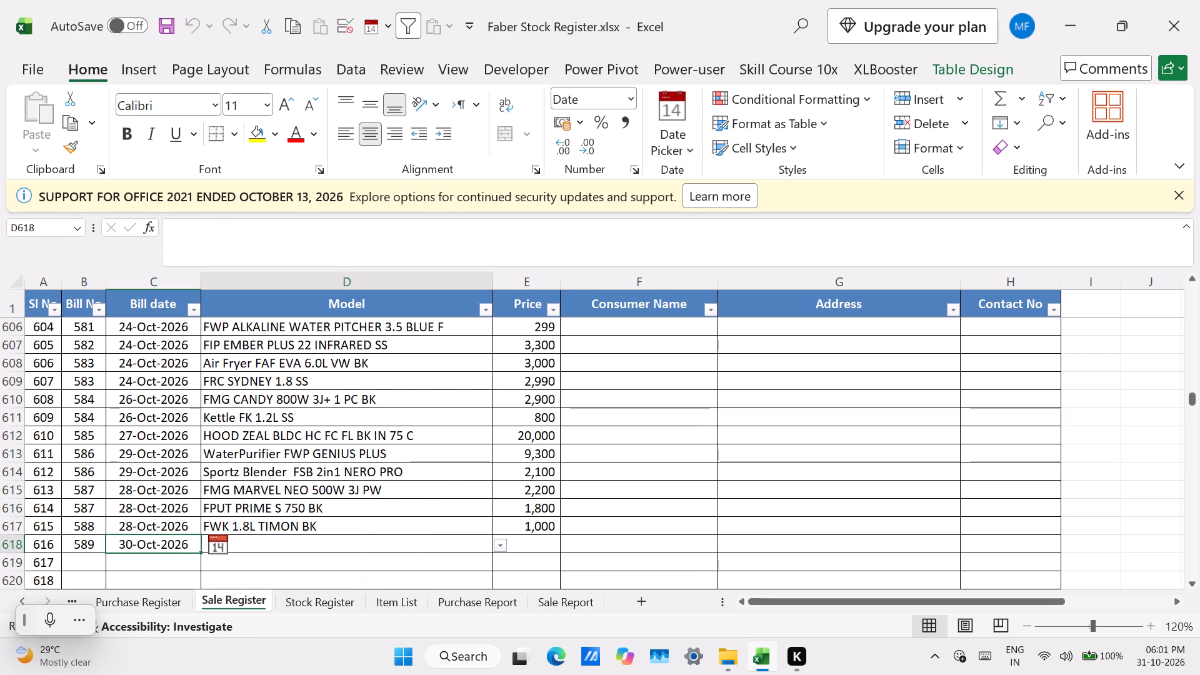
{"action": "scroll", "coordinate": [366, 492], "scroll_direction": "down", "scroll_amount": 1}
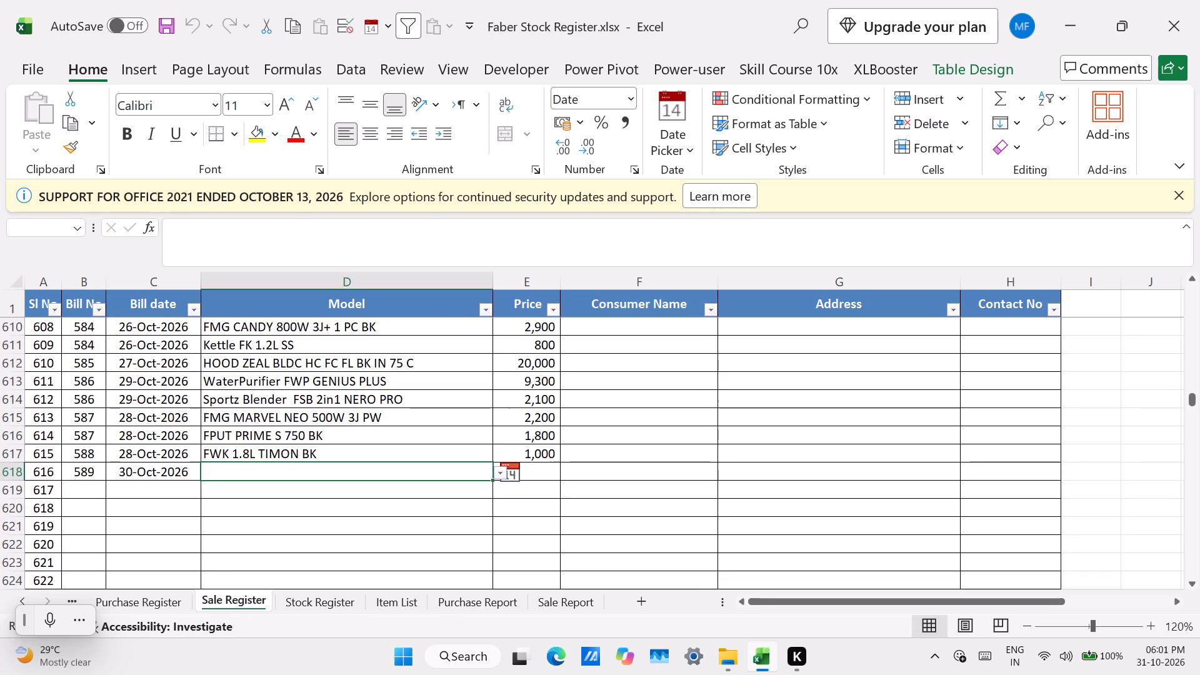
{"action": "type", "text": "SPAR"}
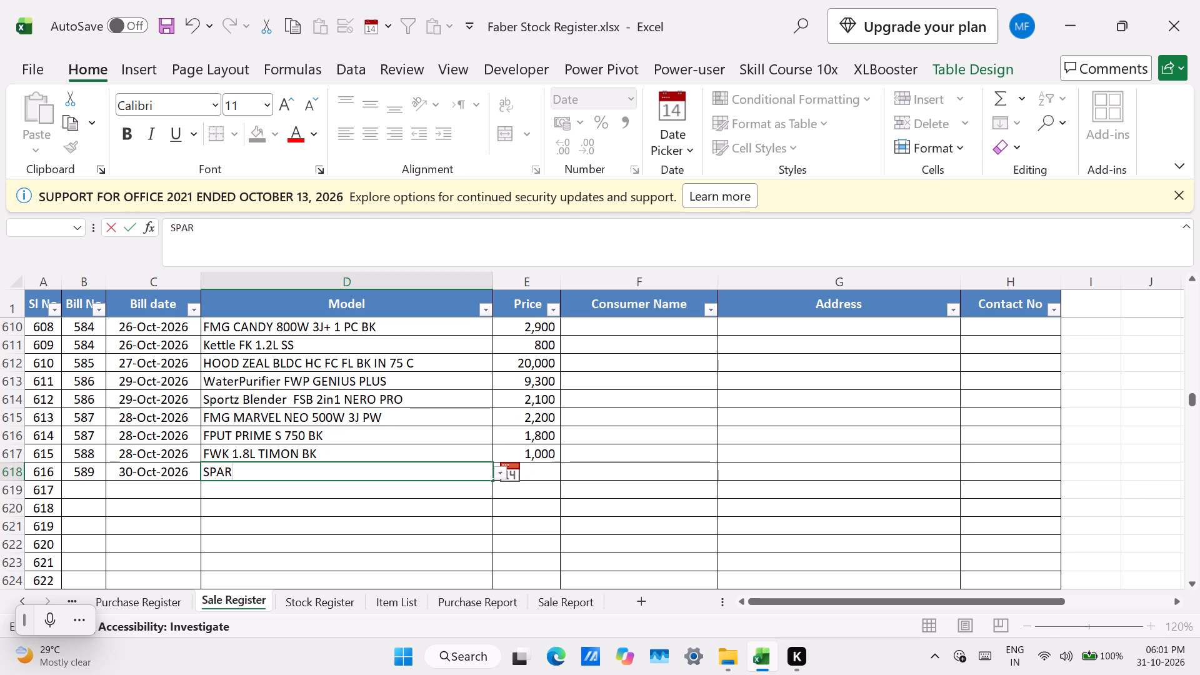
{"action": "key", "text": "k"}
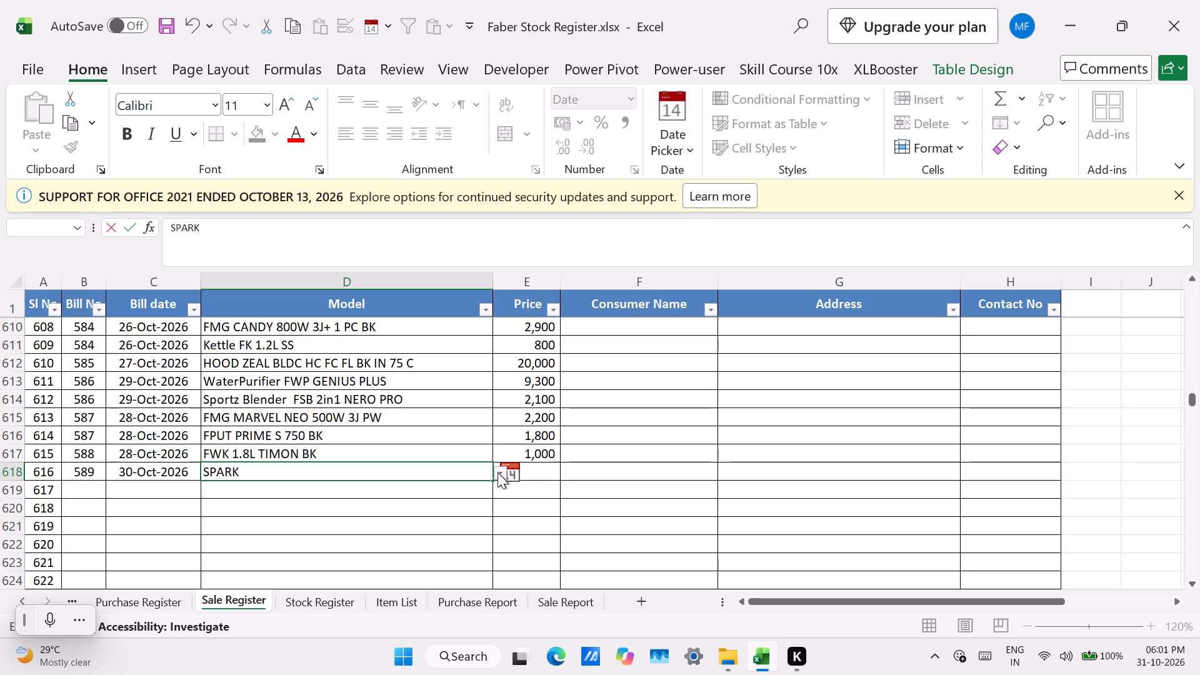
{"action": "left_click", "coordinate": [499, 474]}
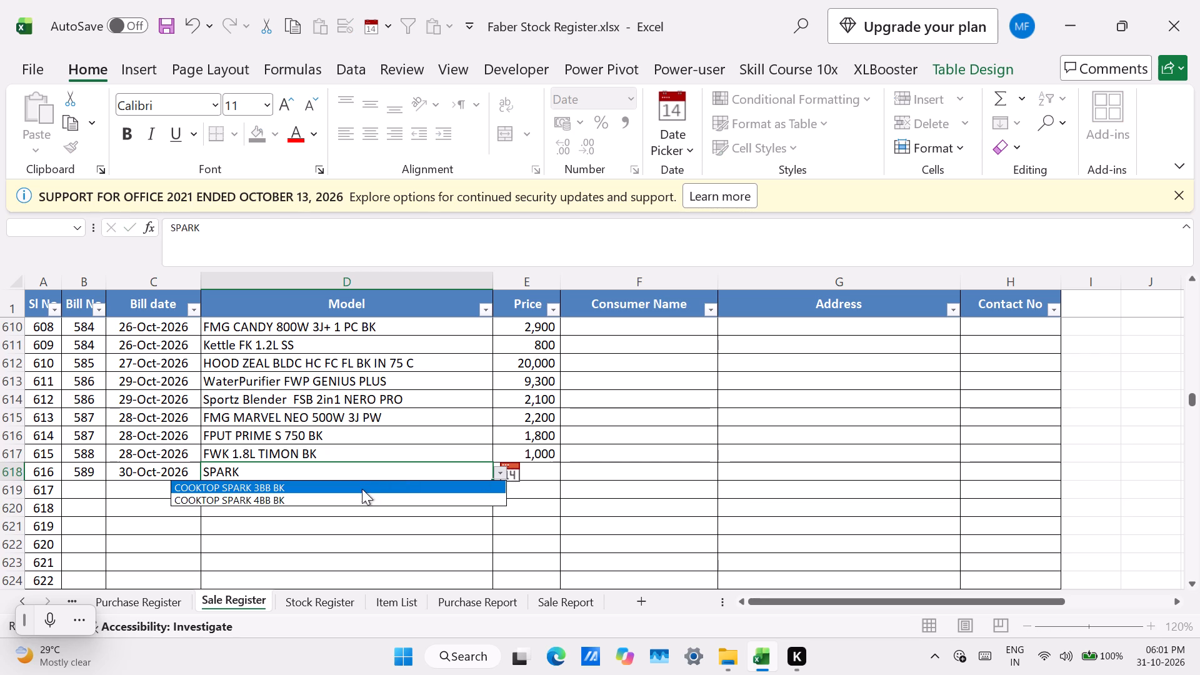
{"action": "left_click", "coordinate": [361, 487]}
{"action": "left_click", "coordinate": [543, 467]}
{"action": "type", "text": "5300"}
{"action": "key", "text": "Return"}
Enter bill number 590 with bill date 31-Oct-2026 in the row for Sl No 617.
{"action": "key", "text": "Left"}
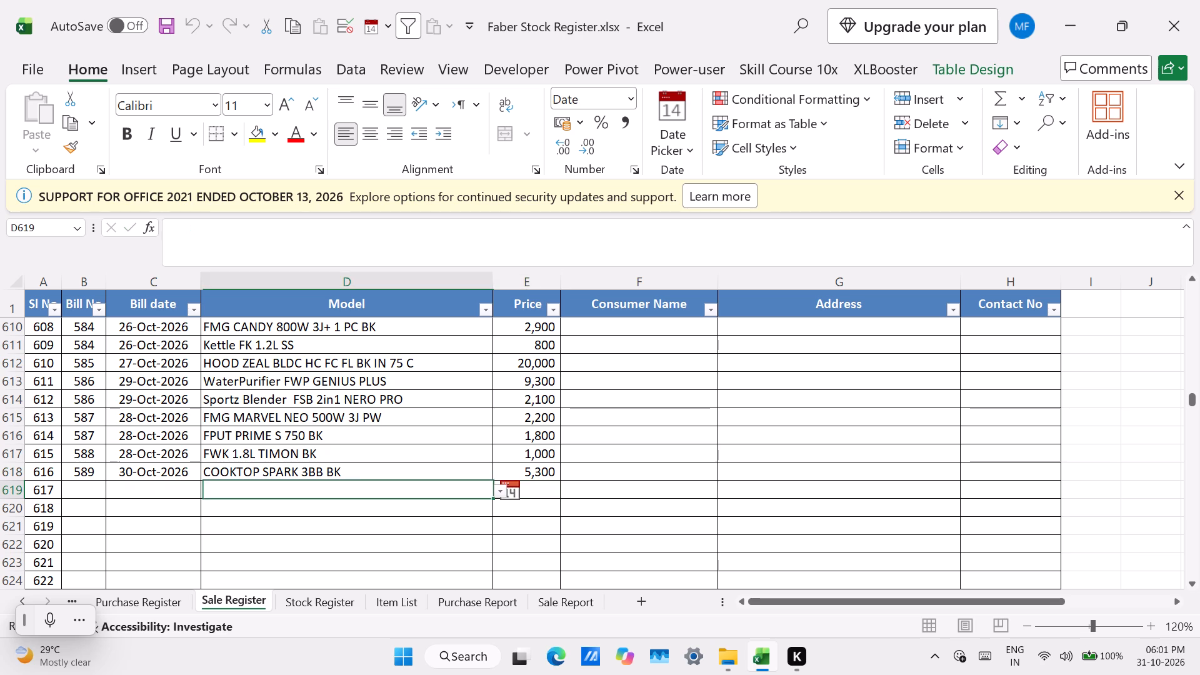
{"action": "key", "text": "Left"}
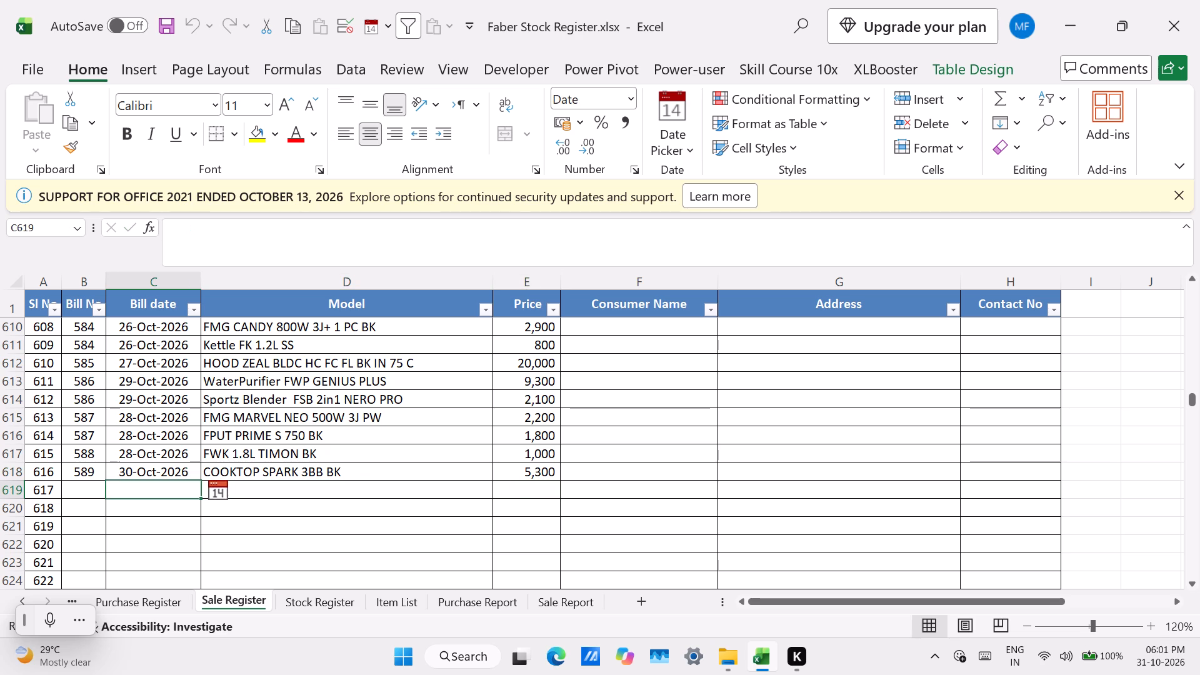
{"action": "key", "text": "Left"}
{"action": "type", "text": "590"}
{"action": "key", "text": "Right"}
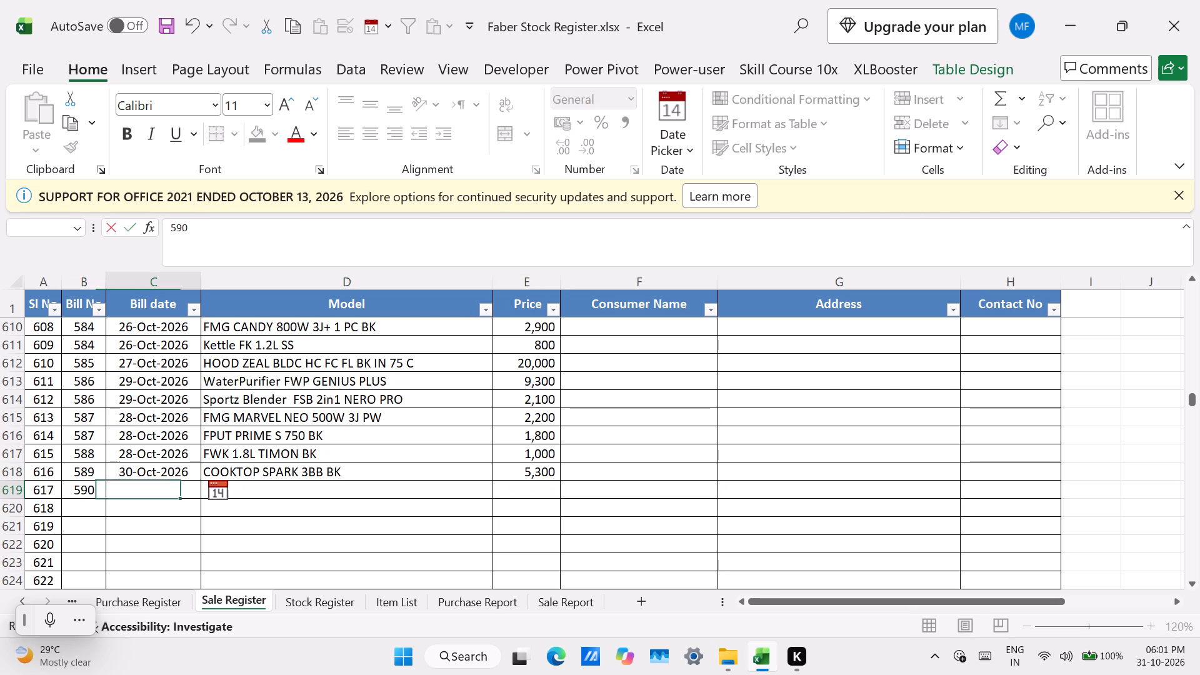
{"action": "left_click", "coordinate": [217, 487]}
{"action": "left_click", "coordinate": [426, 529]}
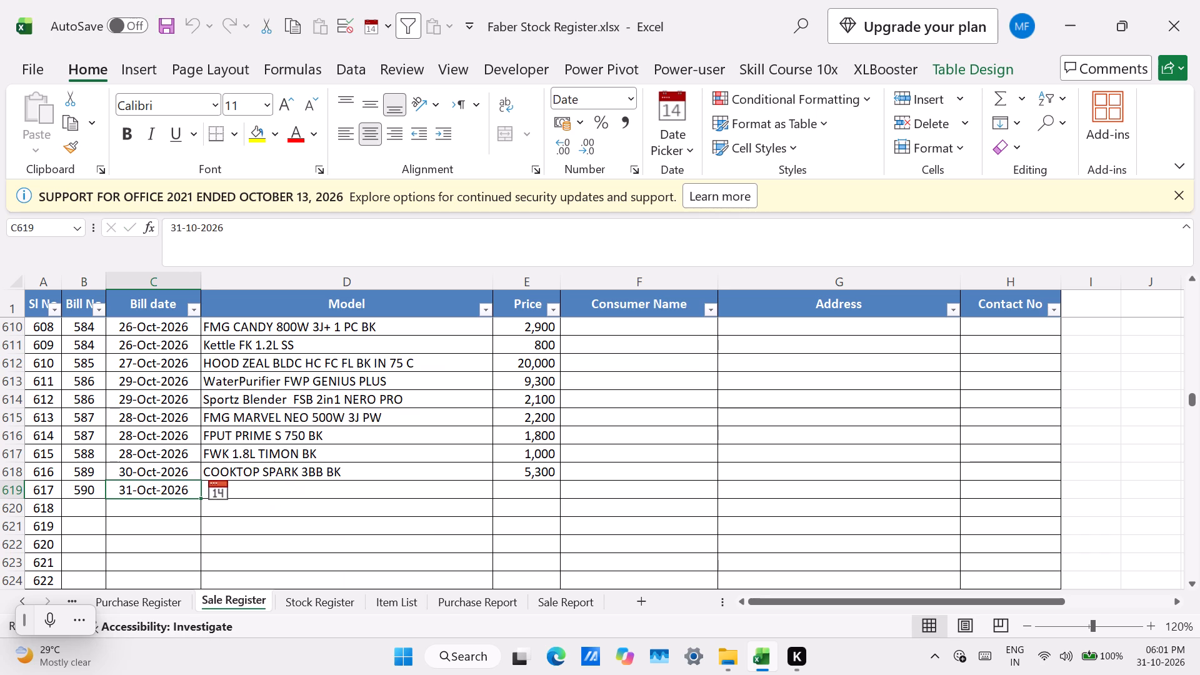
Enter the Sl No 617 model as Sportz Blender FSB 2in1 NERO PRO with price 2100.
{"action": "left_click", "coordinate": [326, 487]}
{"action": "type", "text": "FSB"}
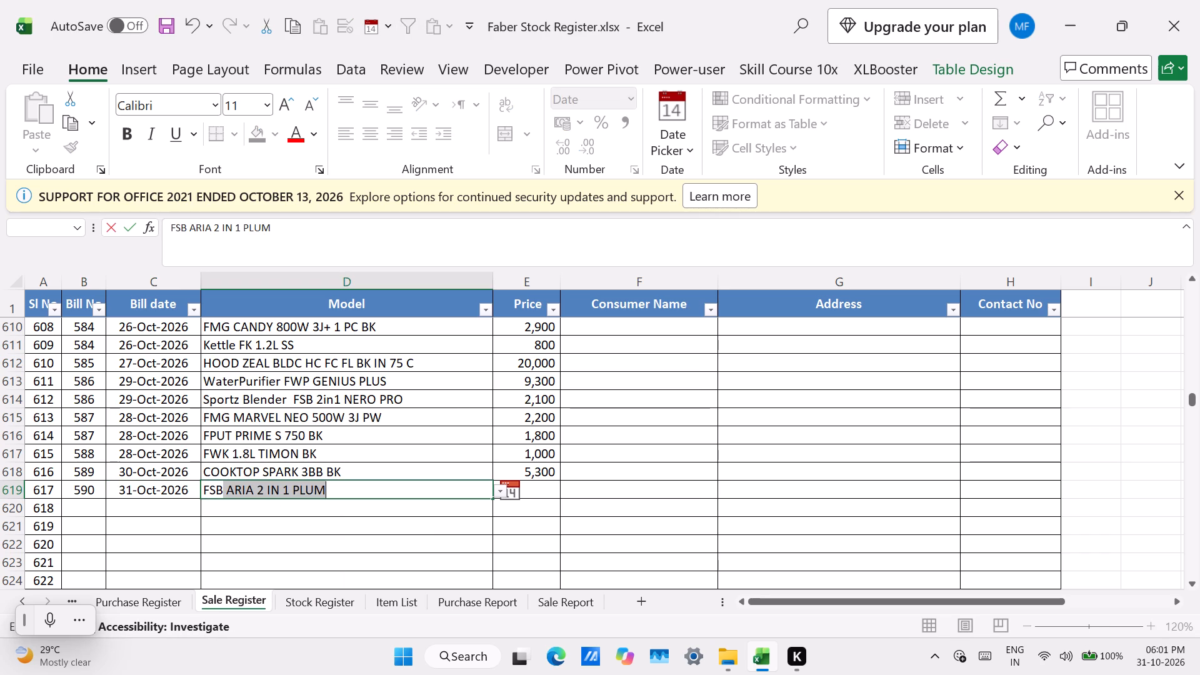
{"action": "key", "text": "BackSpace"}
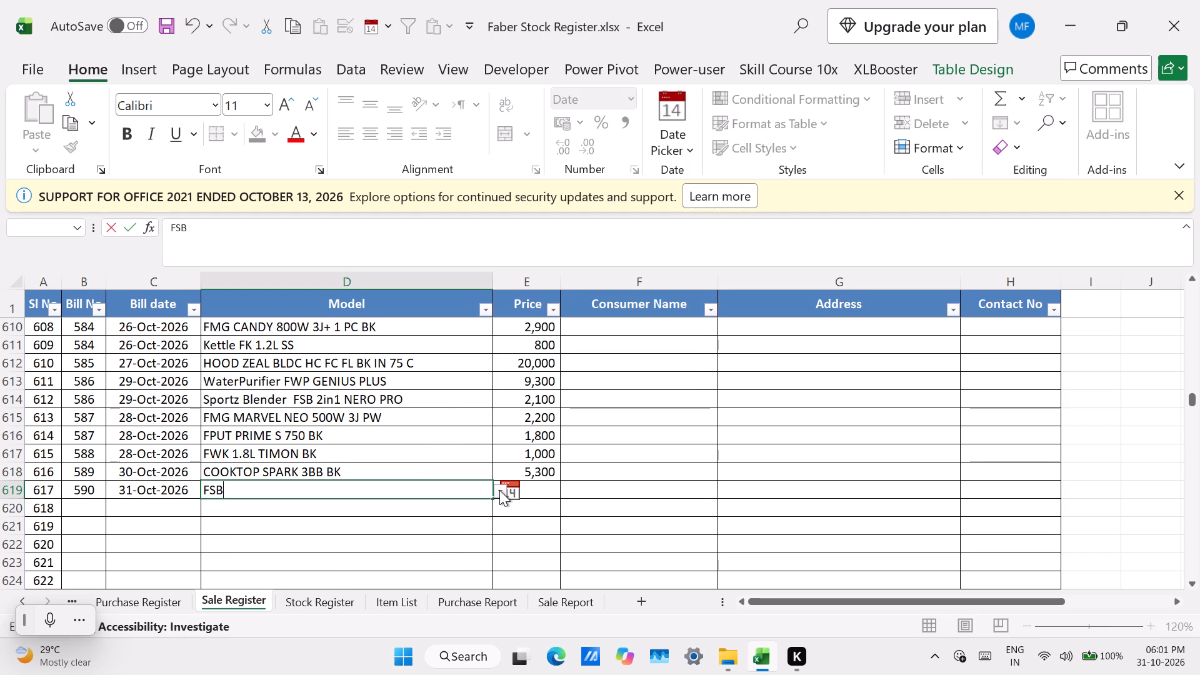
{"action": "left_click", "coordinate": [499, 490]}
{"action": "left_click", "coordinate": [351, 507]}
{"action": "left_click", "coordinate": [386, 492]}
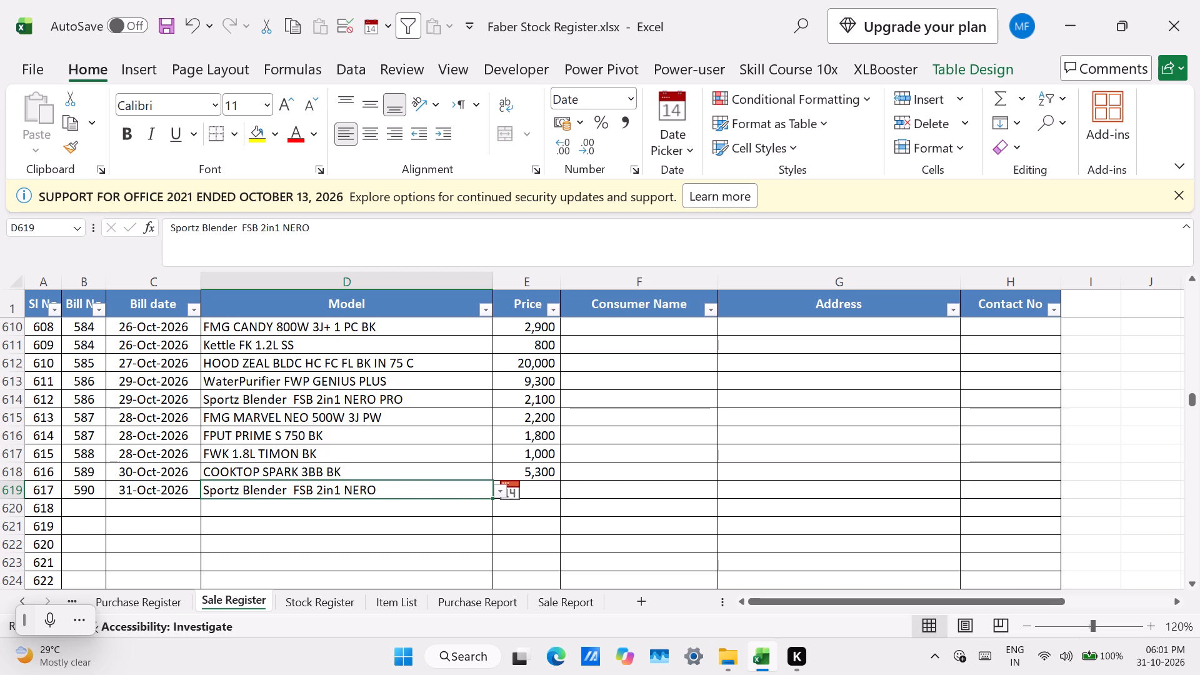
{"action": "key", "text": "F2"}
{"action": "key", "text": "space"}
{"action": "type", "text": "P"}
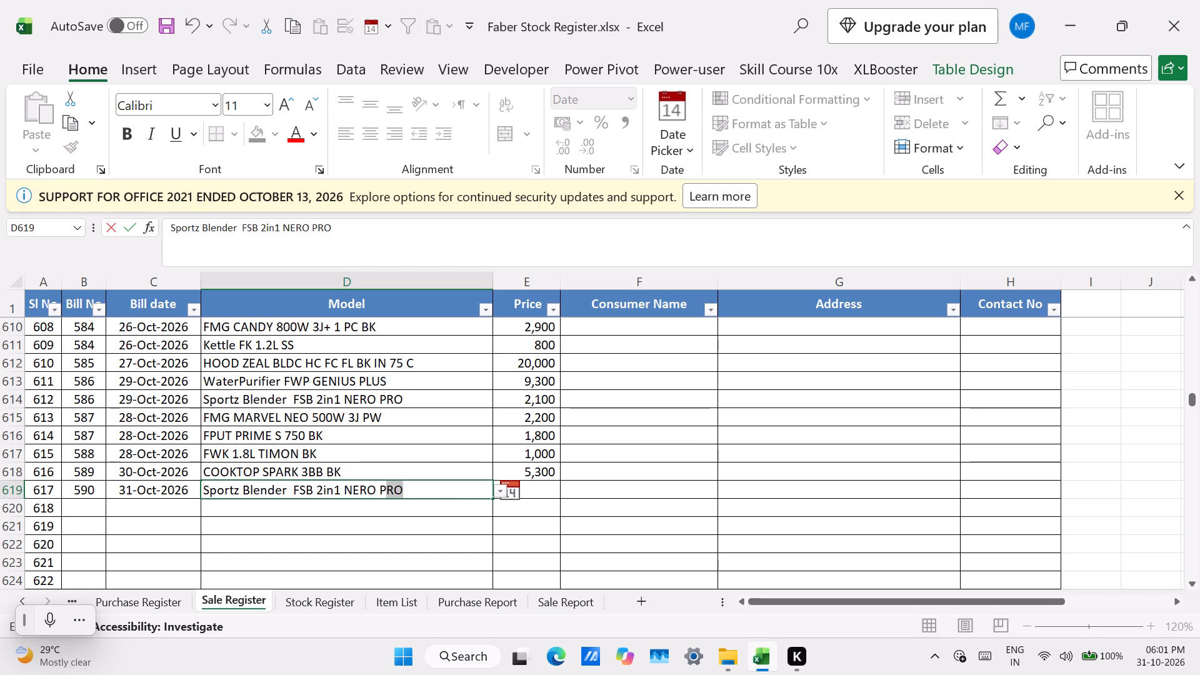
{"action": "type", "text": "RO"}
{"action": "key", "text": "Tab"}
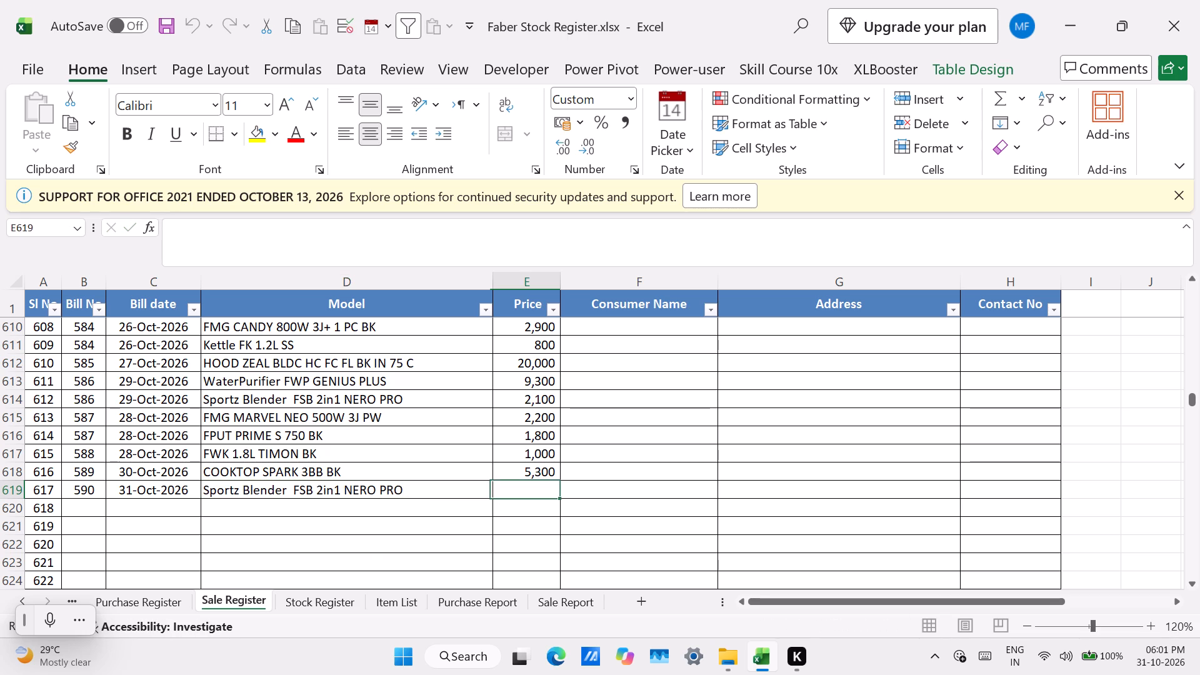
{"action": "type", "text": "2100"}
{"action": "key", "text": "Return"}
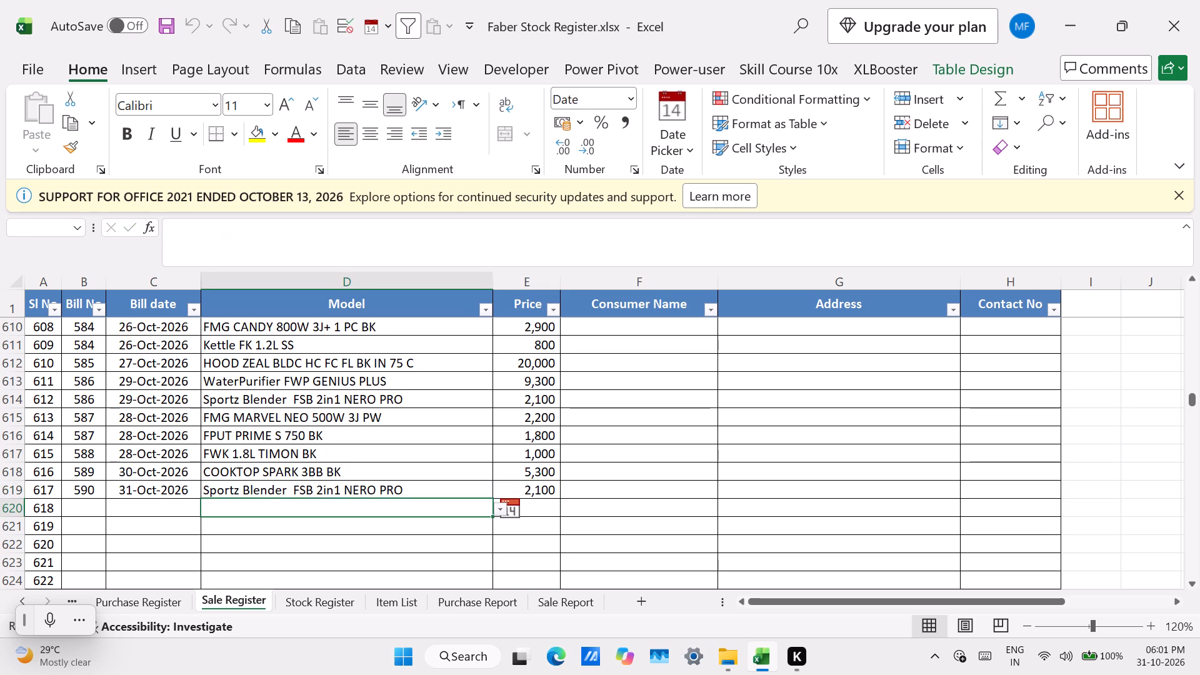
Save the stock register workbook with the new sale entries.
{"action": "key", "text": "ctrl+s"}
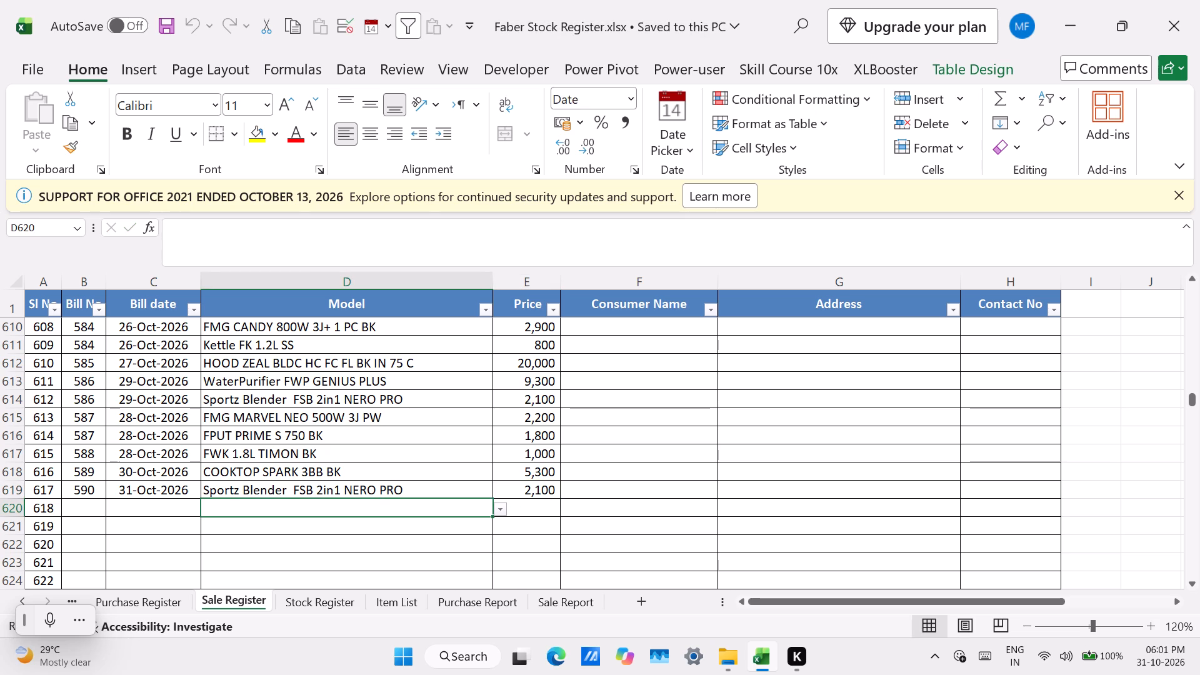
{"action": "scroll", "coordinate": [387, 491], "scroll_direction": "down", "scroll_amount": 1}
{"action": "key", "text": "ctrl+s"}
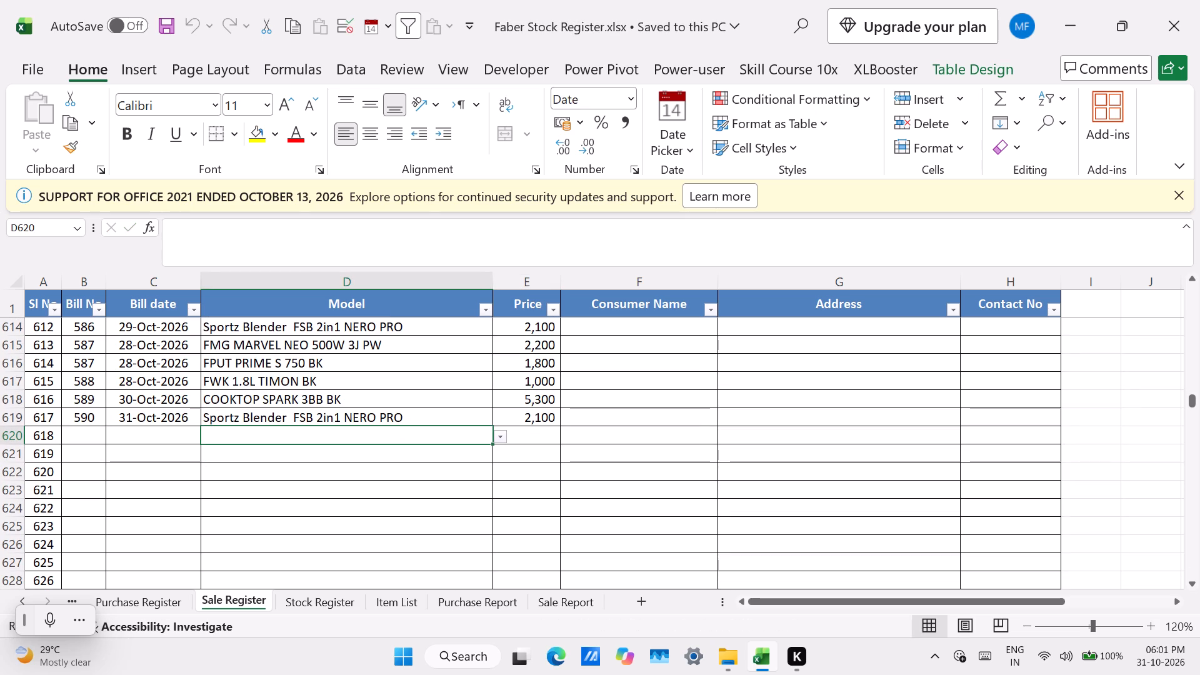
{"action": "left_click", "coordinate": [930, 465]}
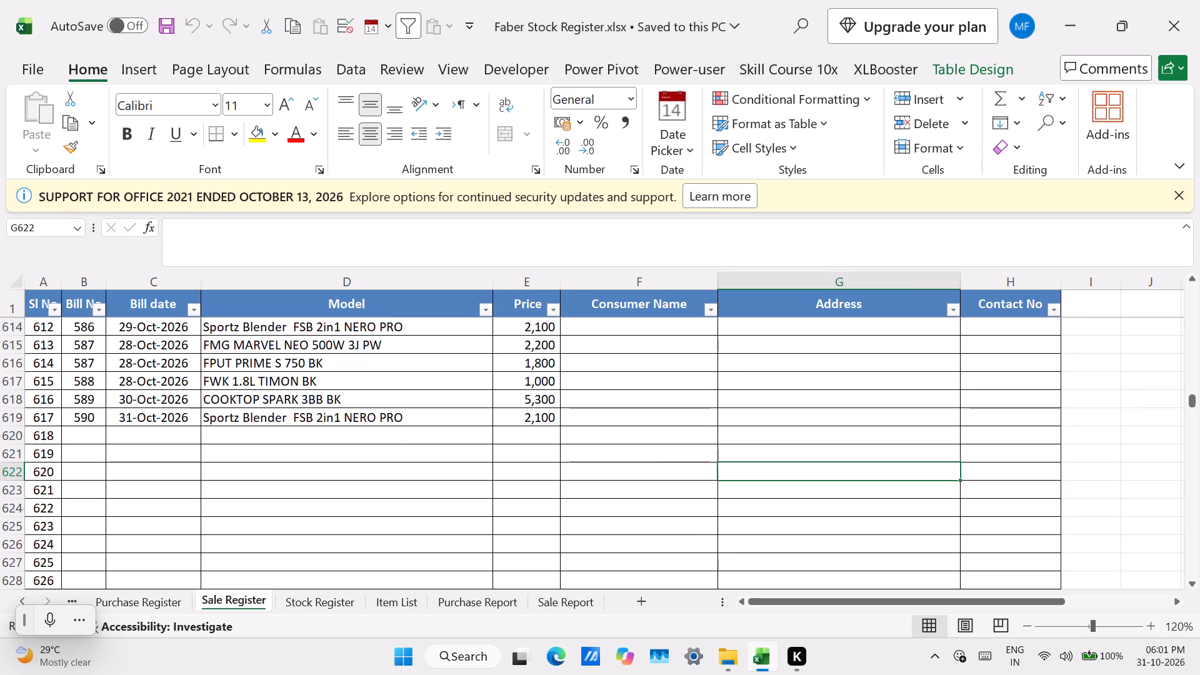
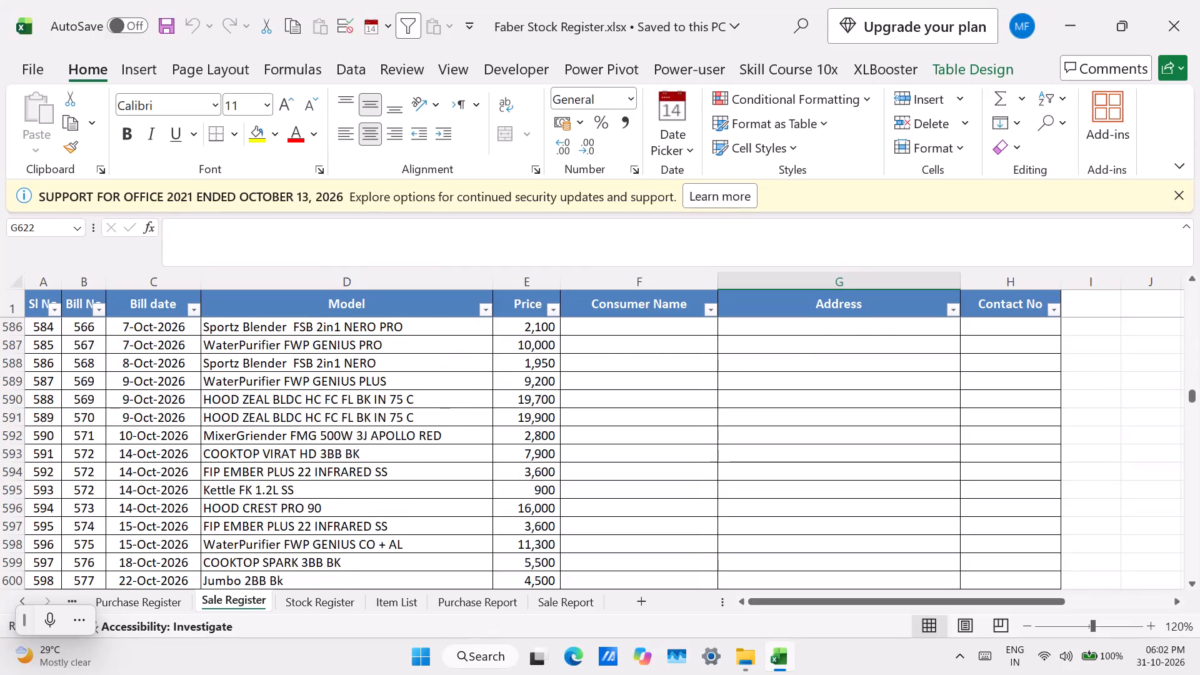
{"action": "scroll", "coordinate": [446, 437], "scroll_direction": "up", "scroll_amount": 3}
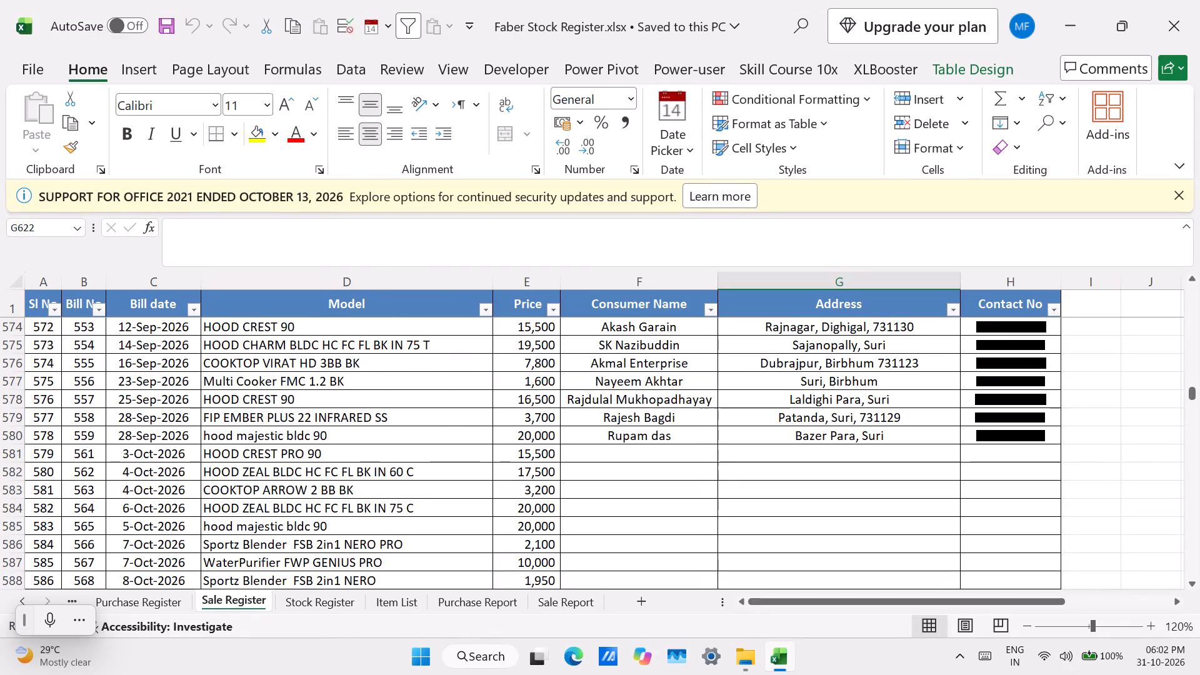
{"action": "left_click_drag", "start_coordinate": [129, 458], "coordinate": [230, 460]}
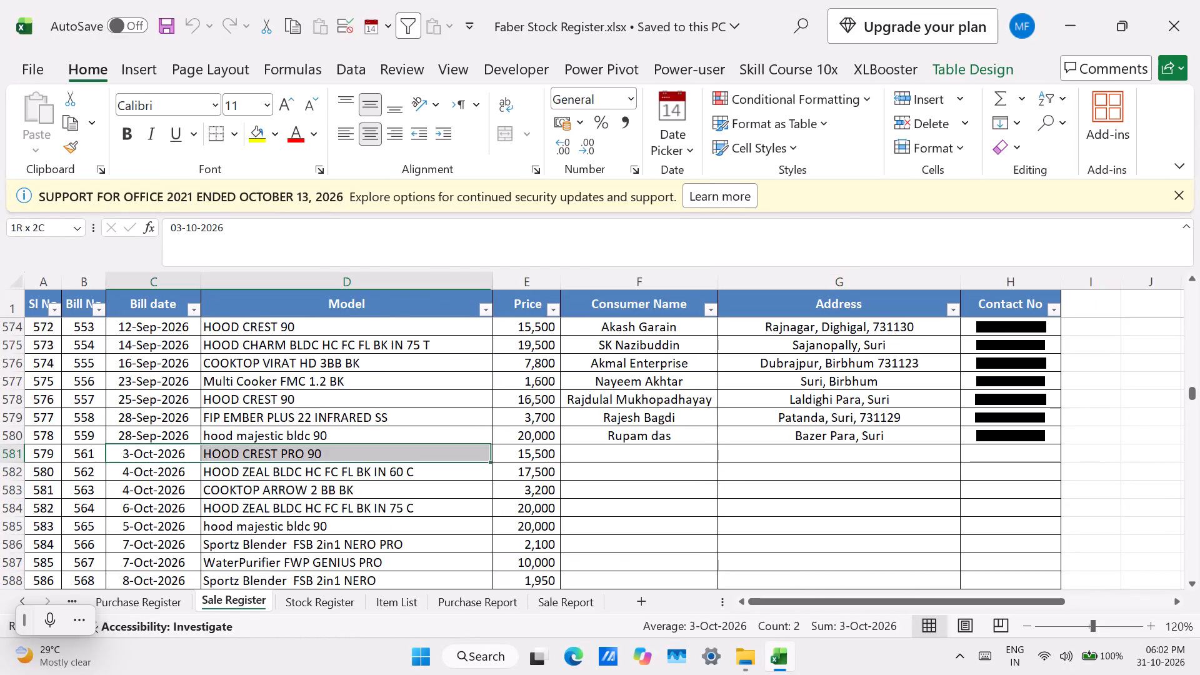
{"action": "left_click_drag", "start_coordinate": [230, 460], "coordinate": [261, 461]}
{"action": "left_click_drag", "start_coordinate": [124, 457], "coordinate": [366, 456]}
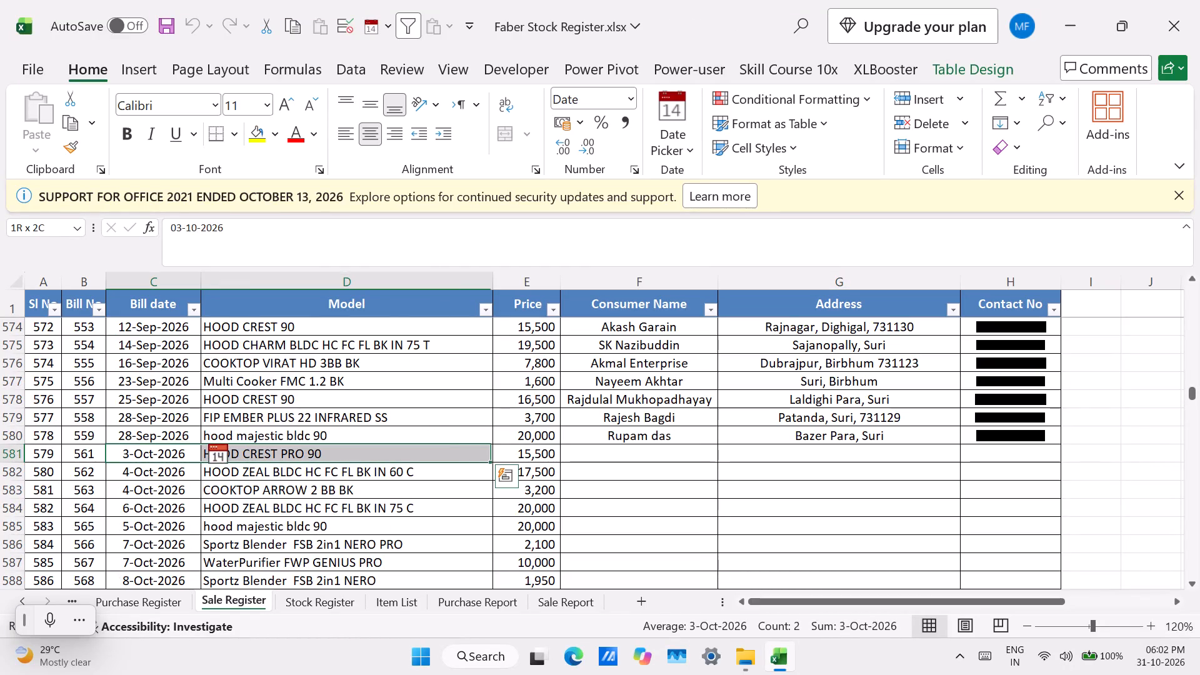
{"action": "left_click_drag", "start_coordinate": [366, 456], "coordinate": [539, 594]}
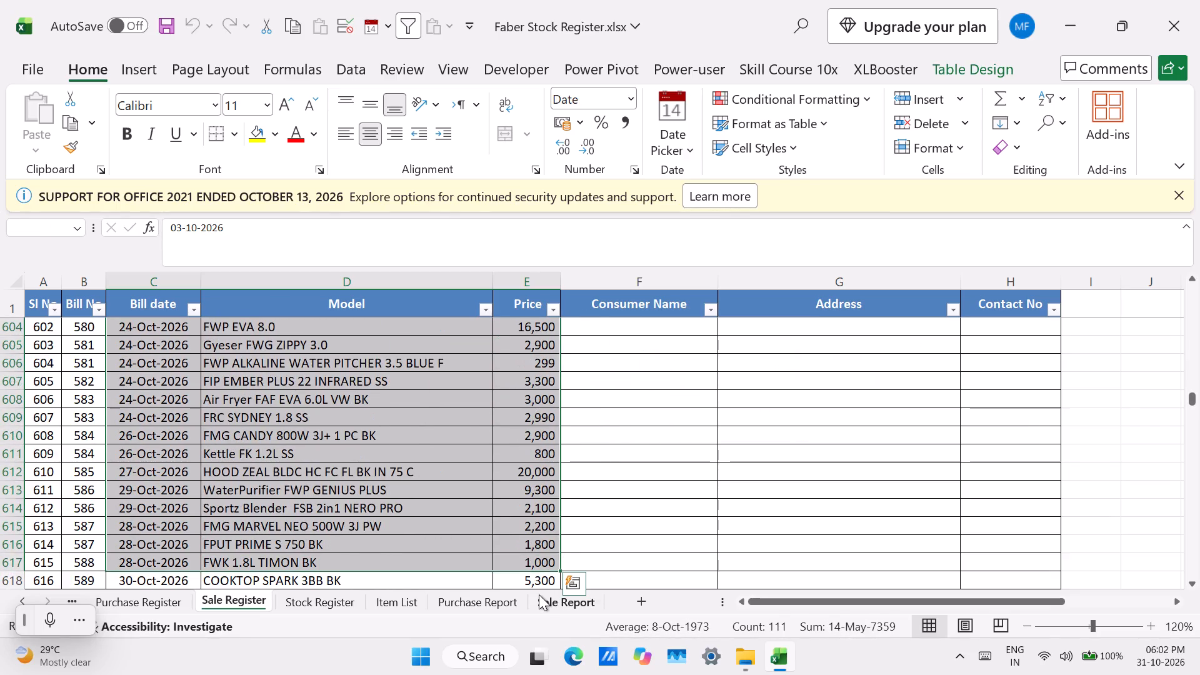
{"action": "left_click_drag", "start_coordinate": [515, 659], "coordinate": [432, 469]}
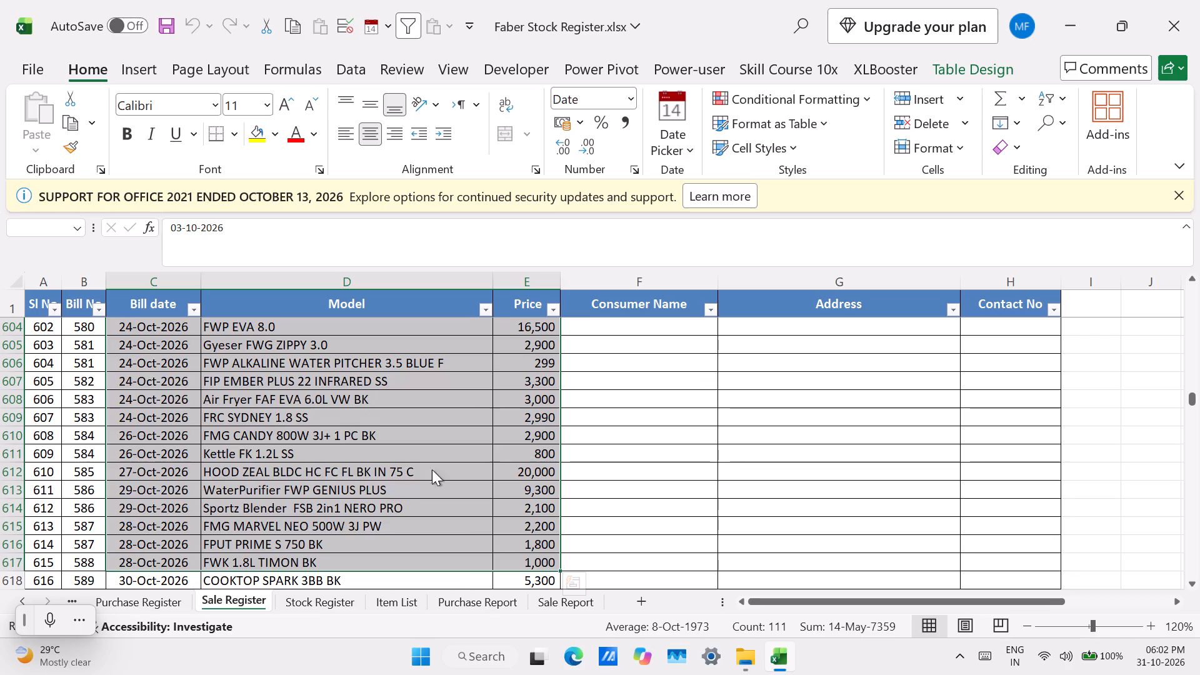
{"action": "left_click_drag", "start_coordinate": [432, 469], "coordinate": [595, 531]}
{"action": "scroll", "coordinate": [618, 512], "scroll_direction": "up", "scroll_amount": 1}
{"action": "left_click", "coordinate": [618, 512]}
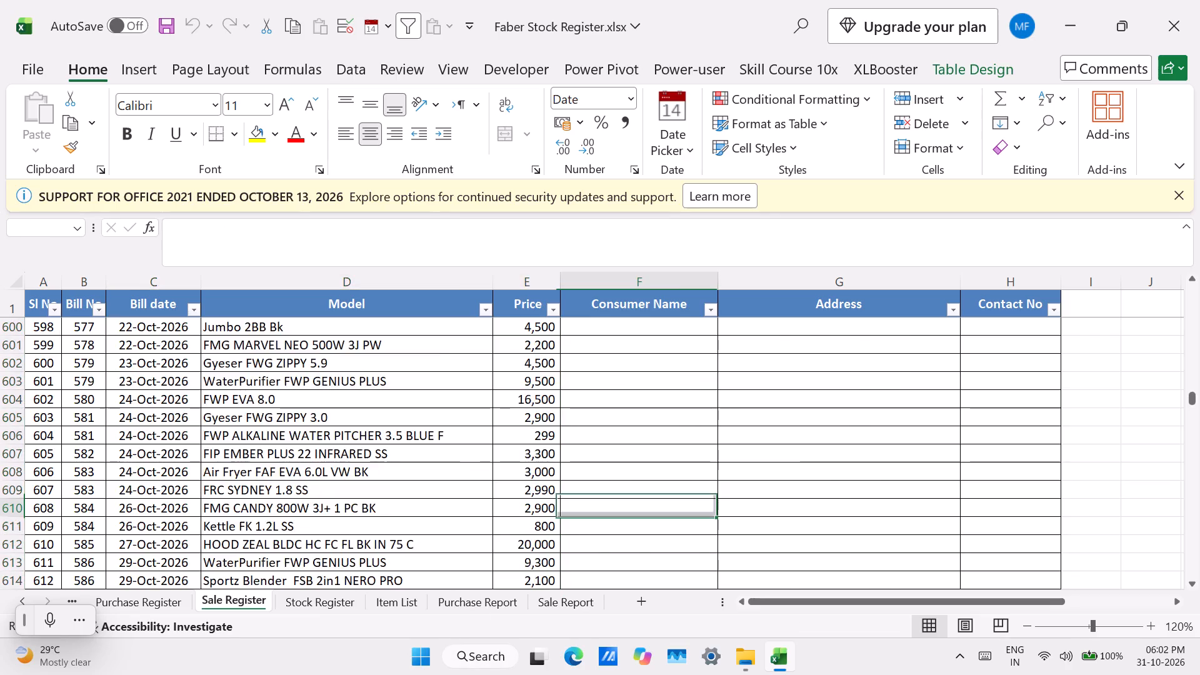
Copy the bill date, model and price entries for Sl No 579 through 617 in the Sale Register.
{"action": "scroll", "coordinate": [327, 442], "scroll_direction": "up", "scroll_amount": 12}
{"action": "scroll", "coordinate": [364, 501], "scroll_direction": "down", "scroll_amount": 6}
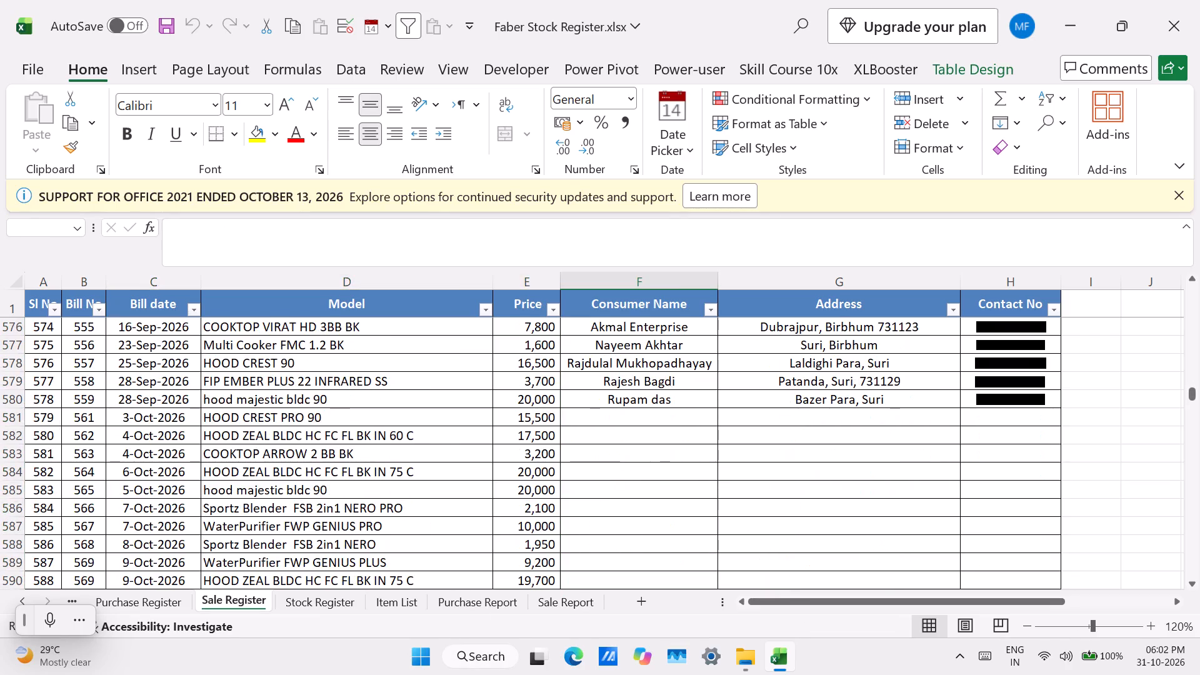
{"action": "left_click_drag", "start_coordinate": [169, 417], "coordinate": [494, 658]}
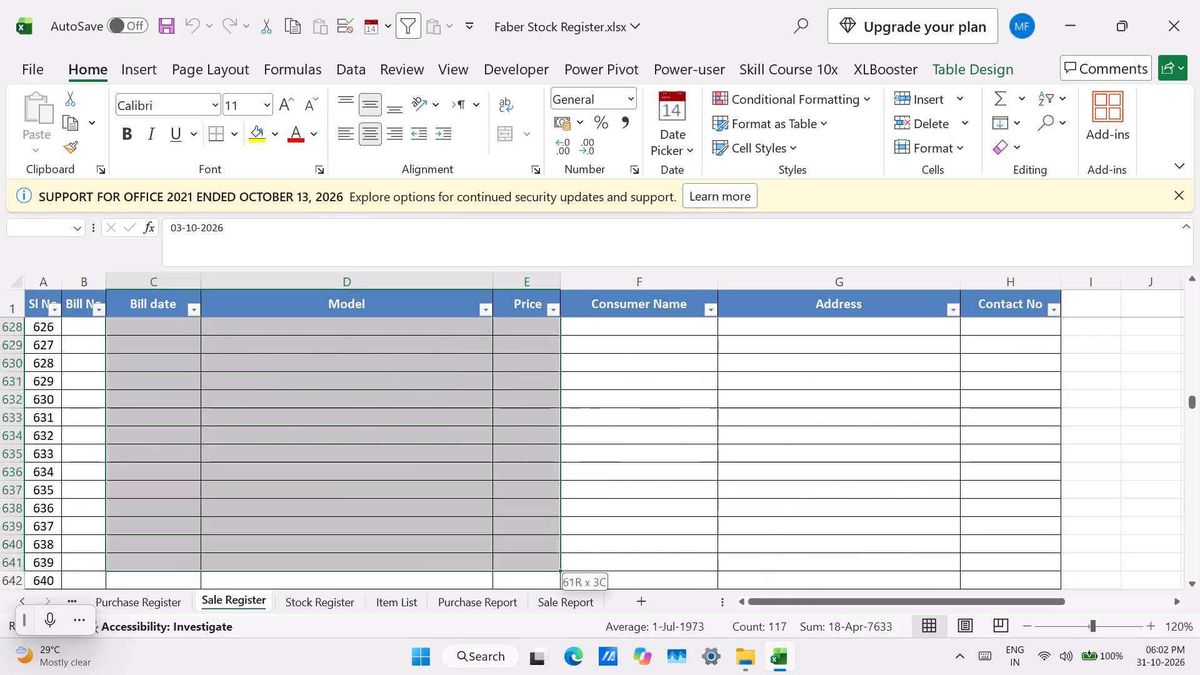
{"action": "left_click_drag", "start_coordinate": [494, 658], "coordinate": [536, 591]}
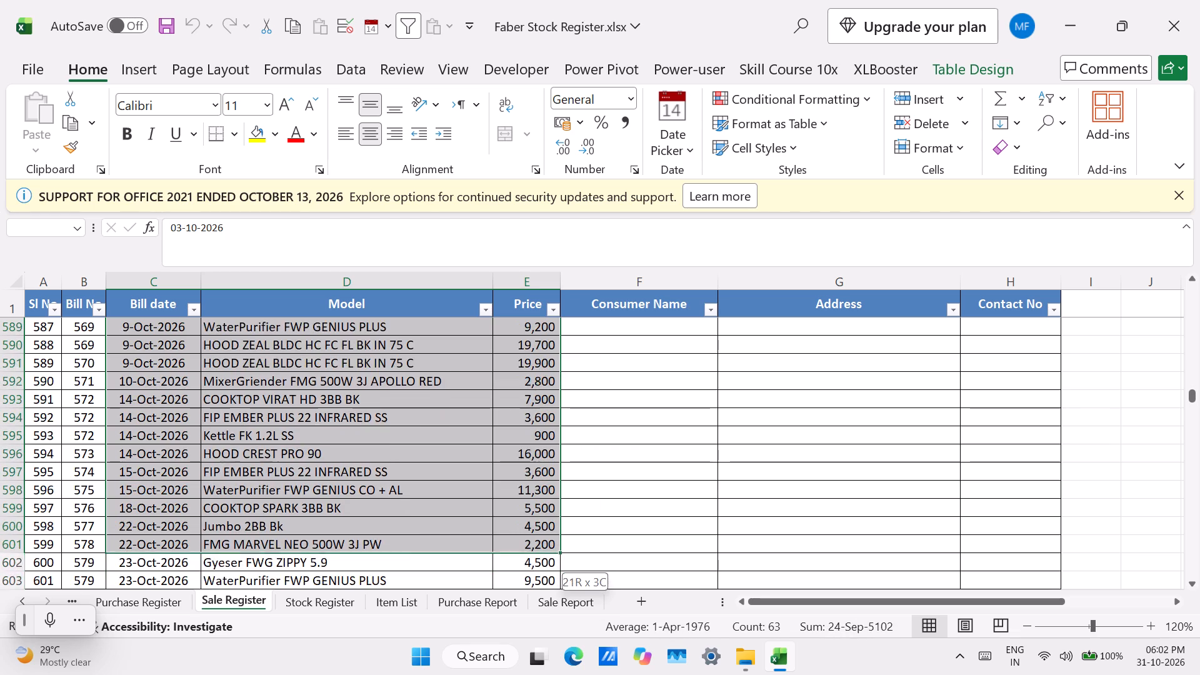
{"action": "left_click_drag", "start_coordinate": [536, 591], "coordinate": [536, 593]}
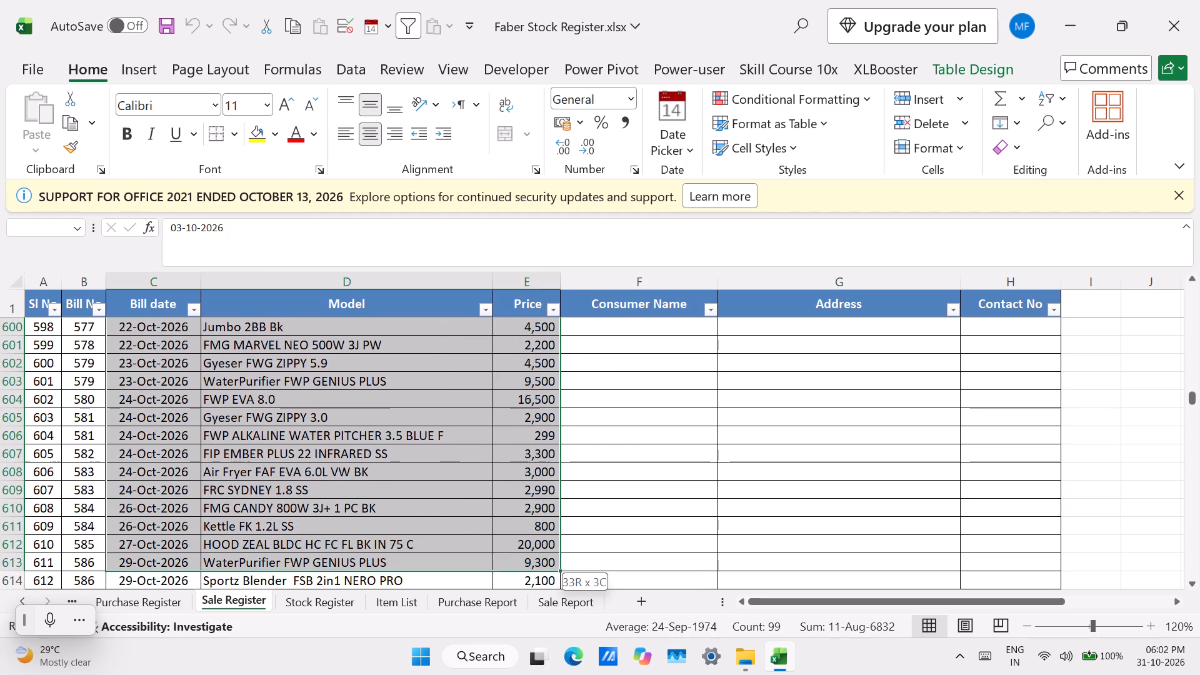
{"action": "left_click_drag", "start_coordinate": [536, 593], "coordinate": [540, 511]}
{"action": "key", "text": "ctrl+c"}
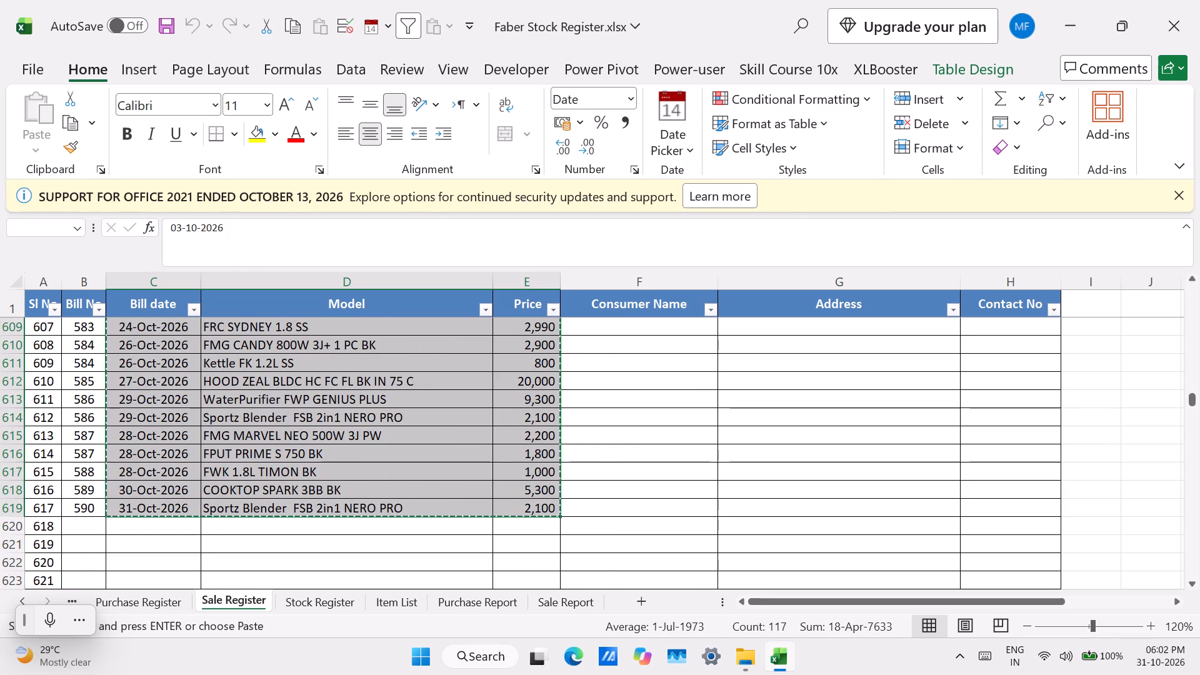
Minimise the workbook, close the FABER Stock folder window and launch Kuro from the desktop.
{"action": "left_click", "coordinate": [1081, 29]}
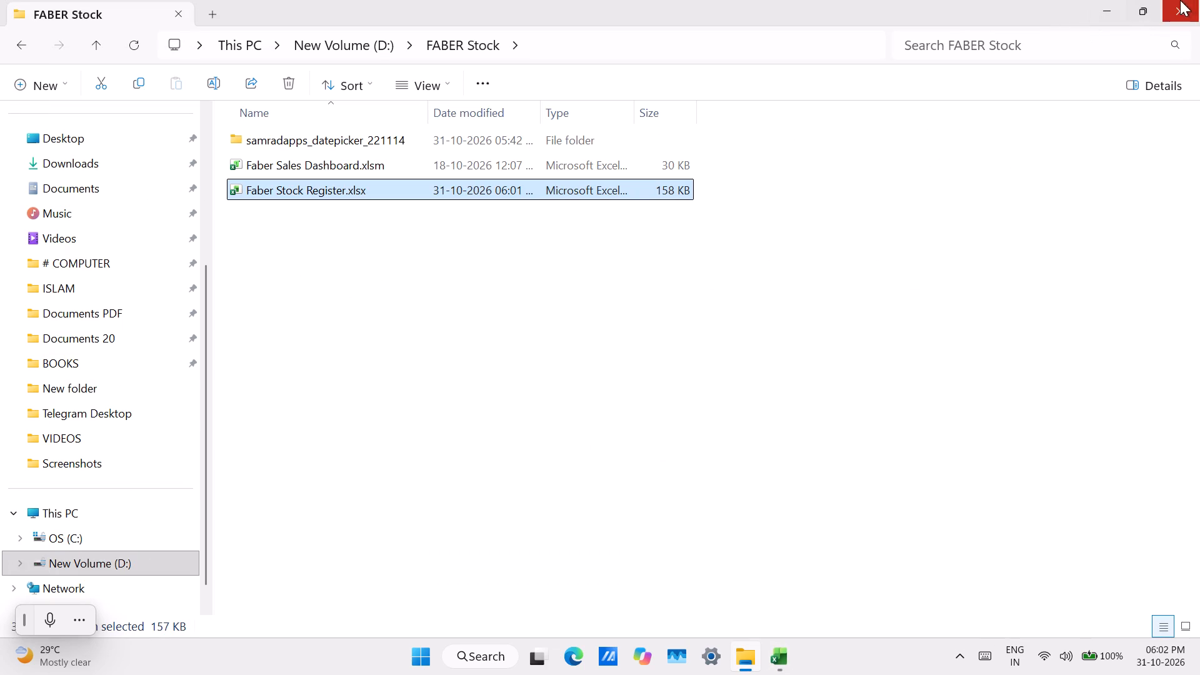
{"action": "left_click", "coordinate": [1182, 1]}
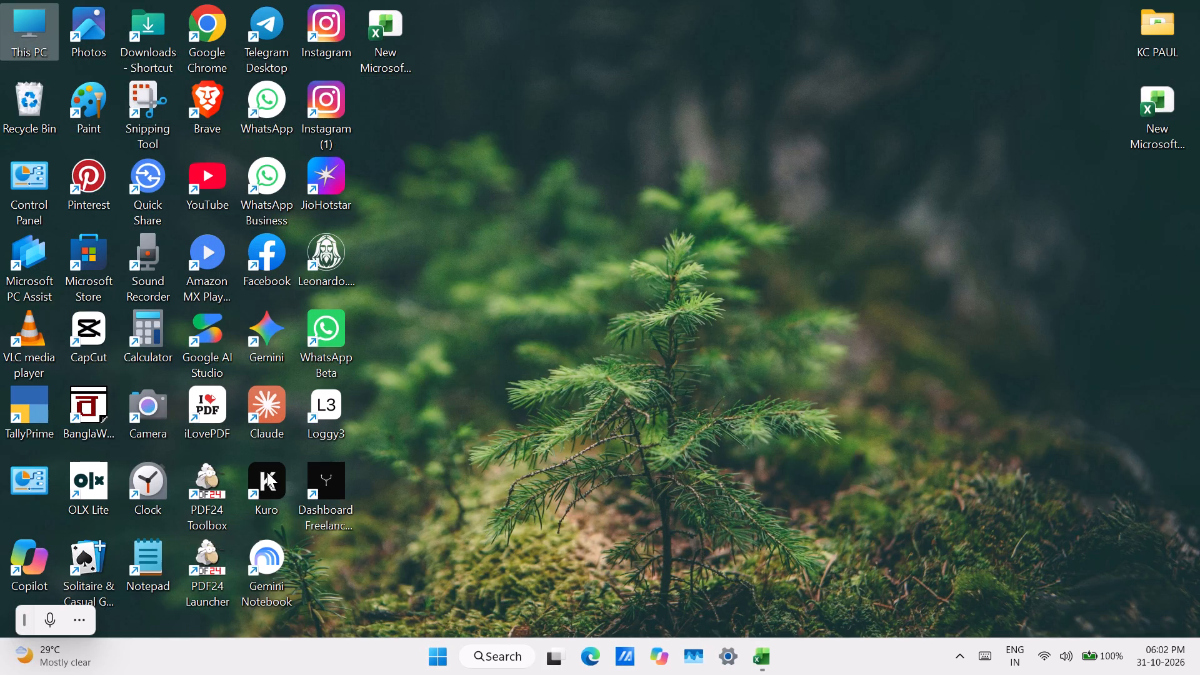
{"action": "double_click", "coordinate": [267, 472]}
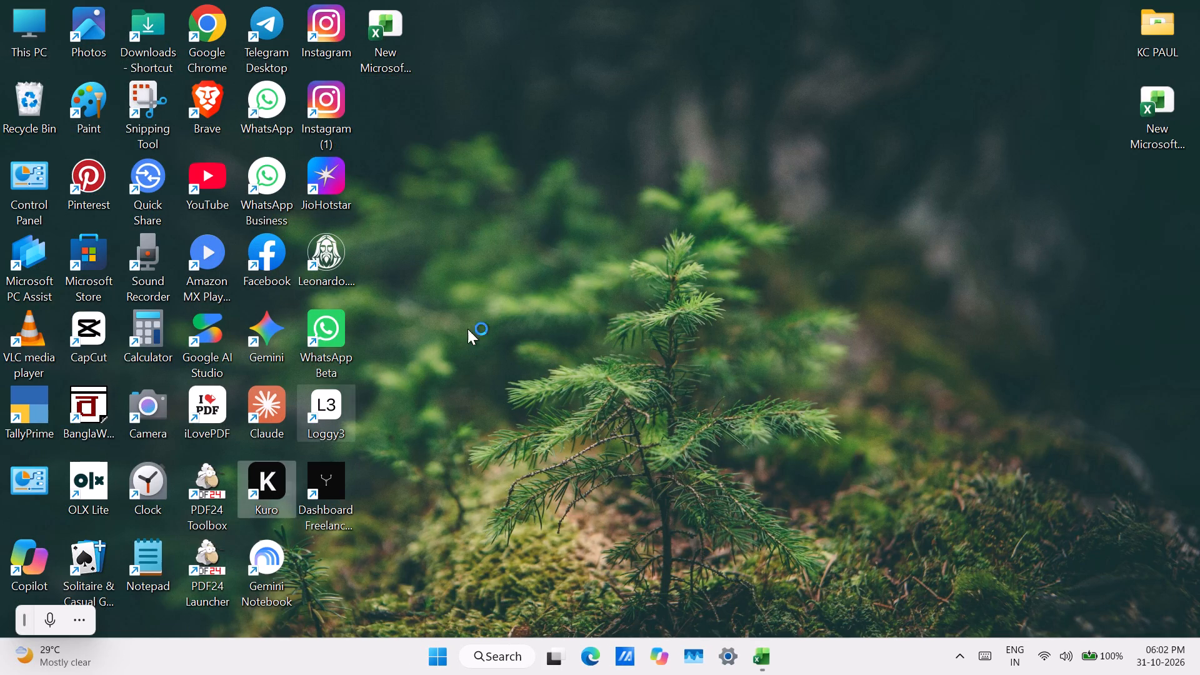